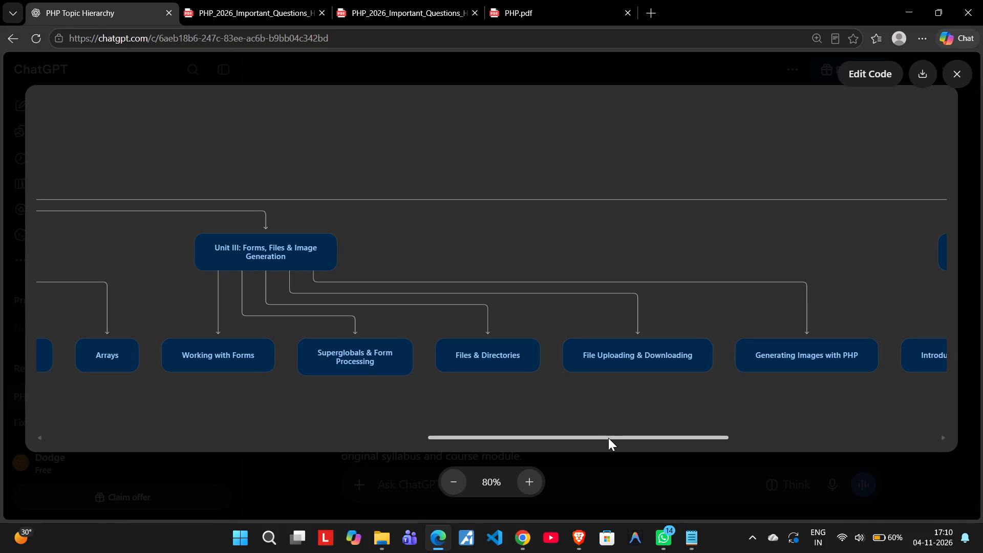
# Look through the enlarged PHP course hierarchy diagram from Unit I to Unit IV, and close it.
pyautogui.moveTo(607, 439); pyautogui.dragTo(775, 439)
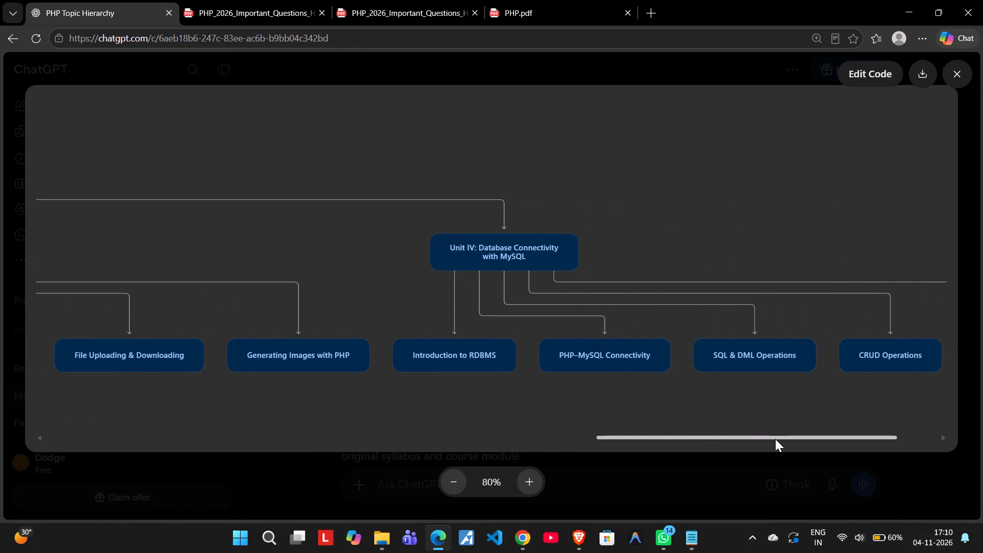
pyautogui.moveTo(775, 439); pyautogui.dragTo(810, 439)
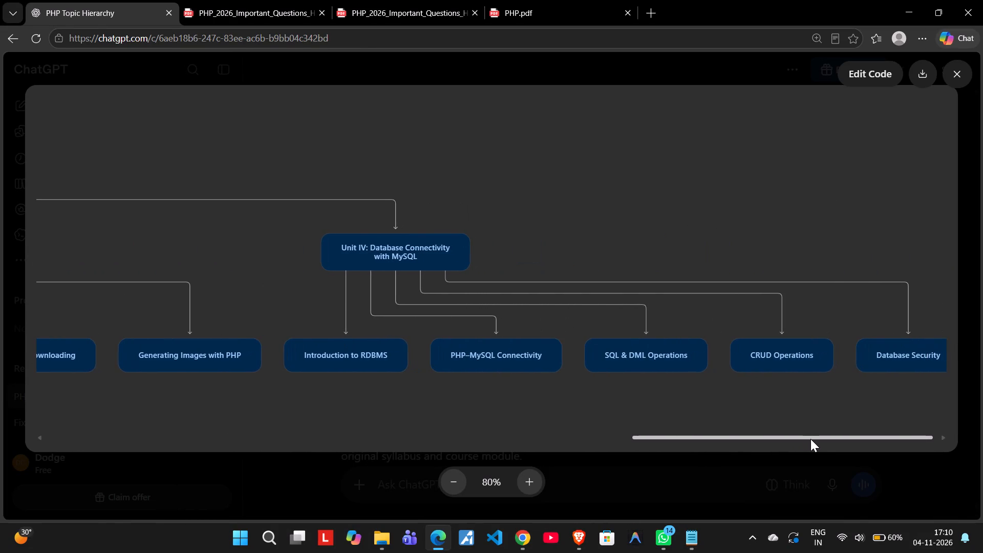
pyautogui.moveTo(810, 439); pyautogui.dragTo(669, 432)
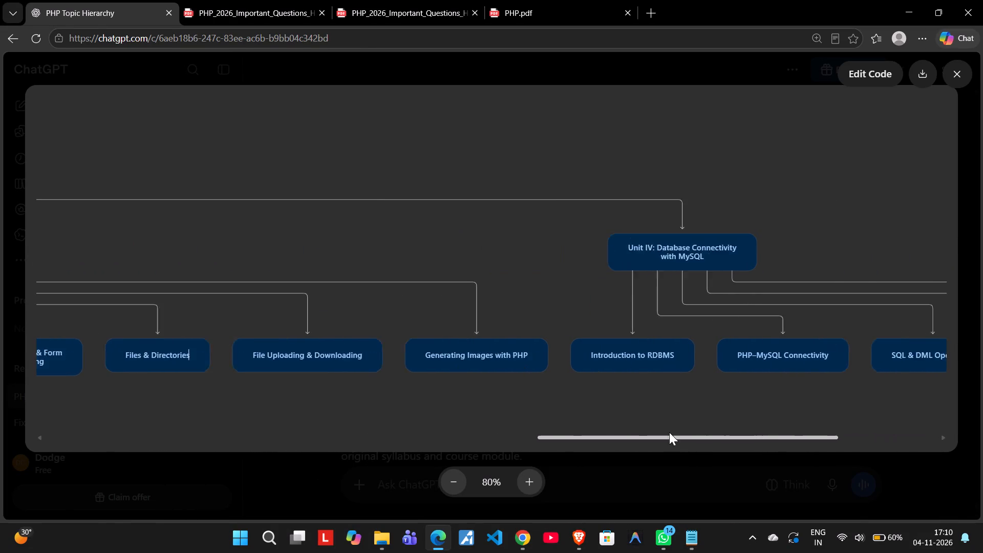
pyautogui.moveTo(669, 432); pyautogui.dragTo(181, 436)
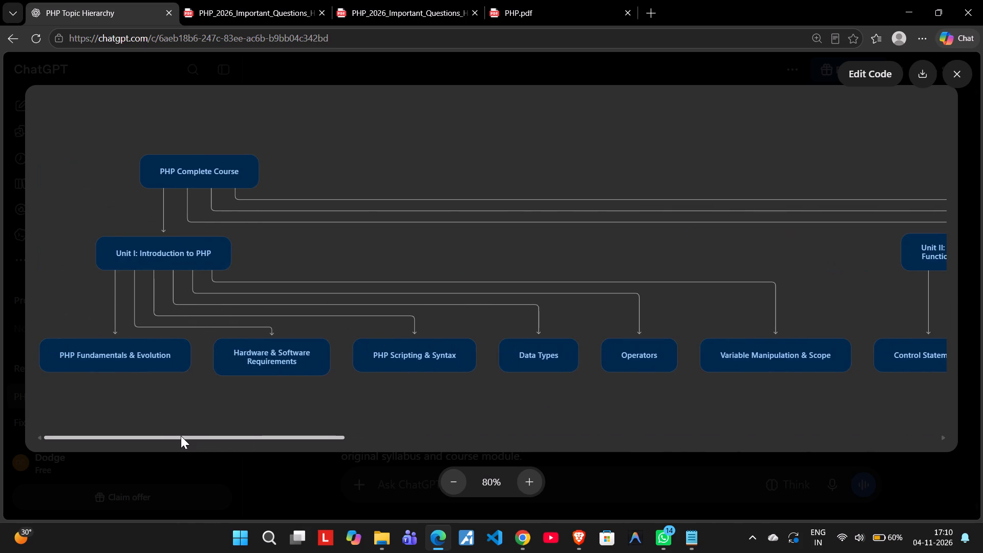
pyautogui.moveTo(181, 436); pyautogui.dragTo(166, 436)
pyautogui.click(960, 79)
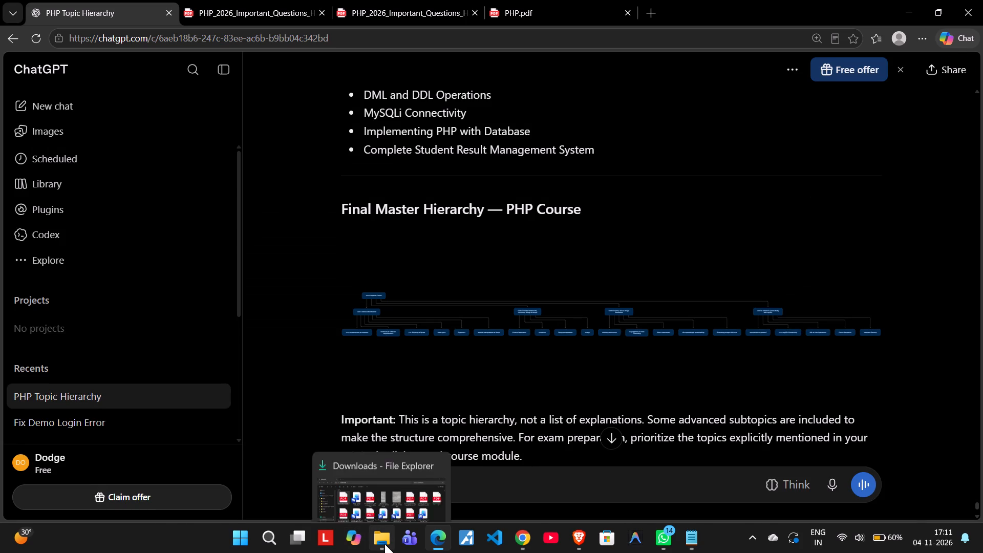
# Open the Smart Medicine Reminder Java project Word document from the Downloads folder.
pyautogui.click(382, 542)
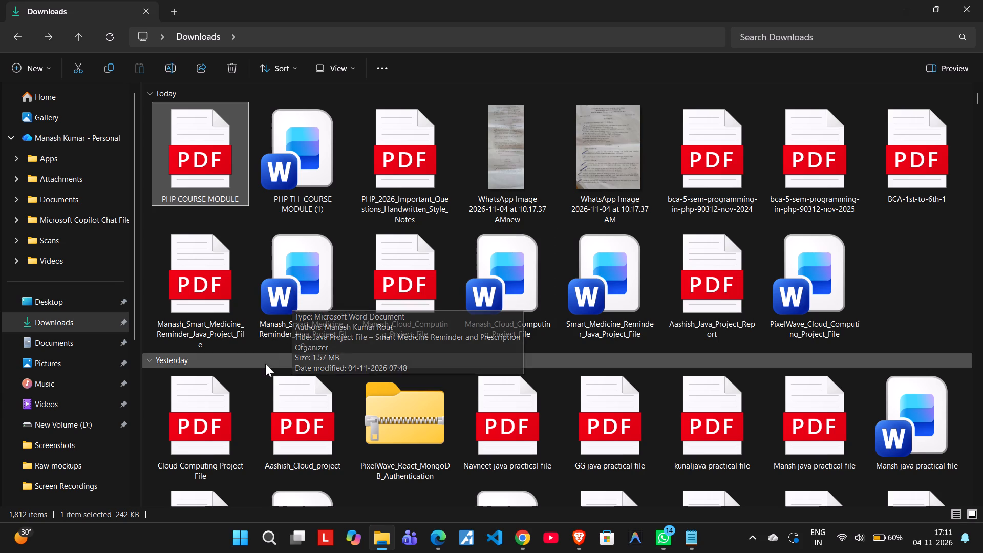
pyautogui.doubleClick(276, 302)
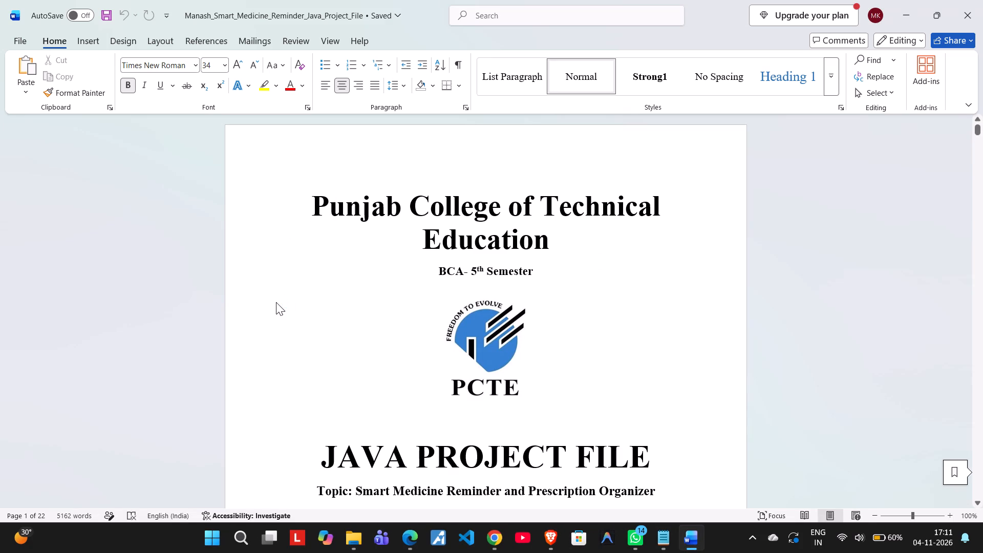
# Apply All Borders to the five numbered references under the Bibliography heading on the last page.
pyautogui.scroll(-4, 791, 326)
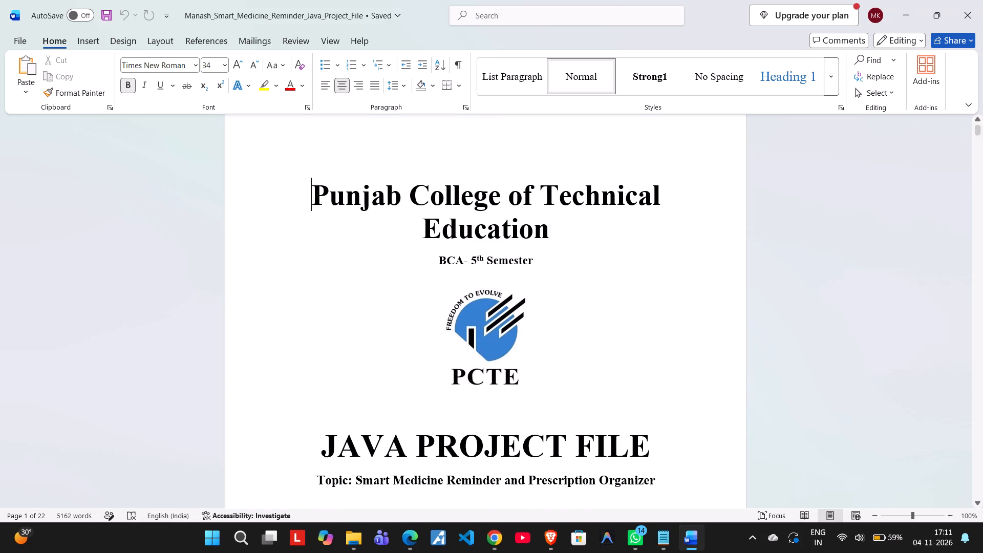
pyautogui.scroll(-6, 792, 327)
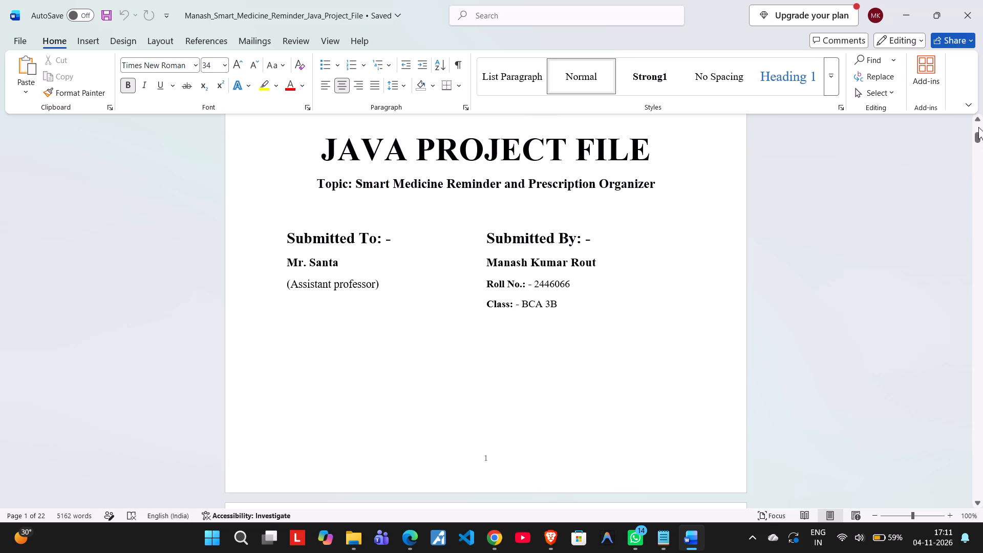
pyautogui.moveTo(977, 135); pyautogui.dragTo(982, 533)
pyautogui.scroll(10, 853, 438)
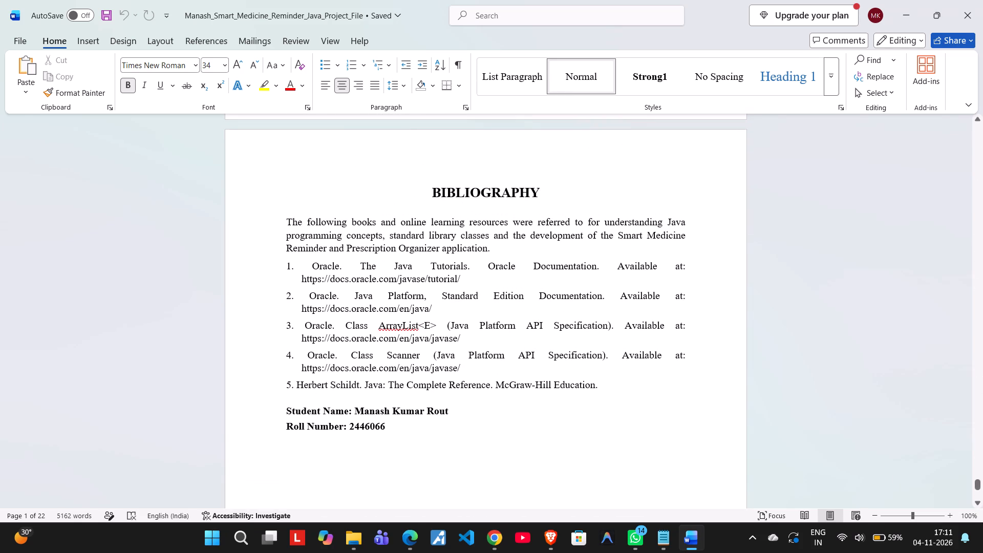
pyautogui.moveTo(603, 386); pyautogui.dragTo(258, 284)
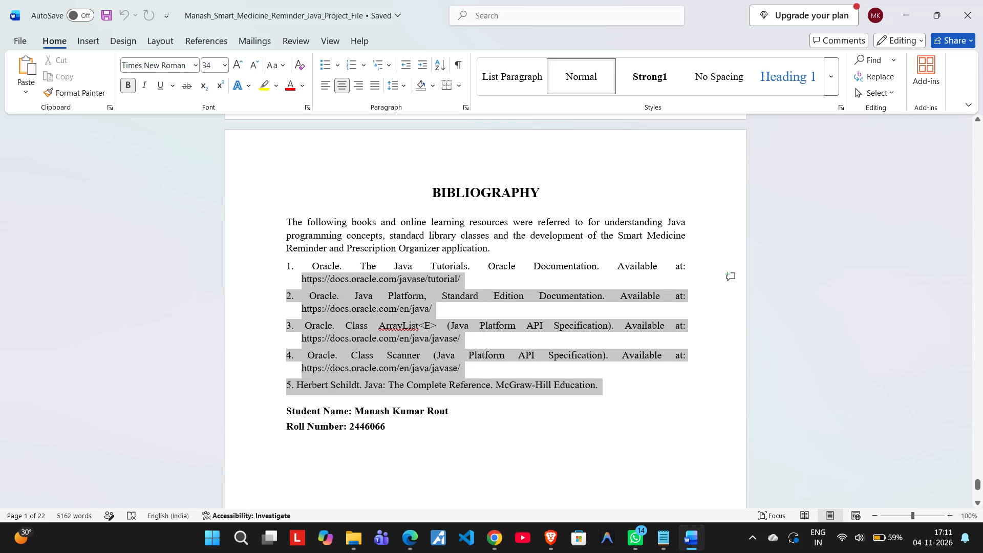
pyautogui.moveTo(258, 284); pyautogui.dragTo(274, 269)
pyautogui.click(461, 93)
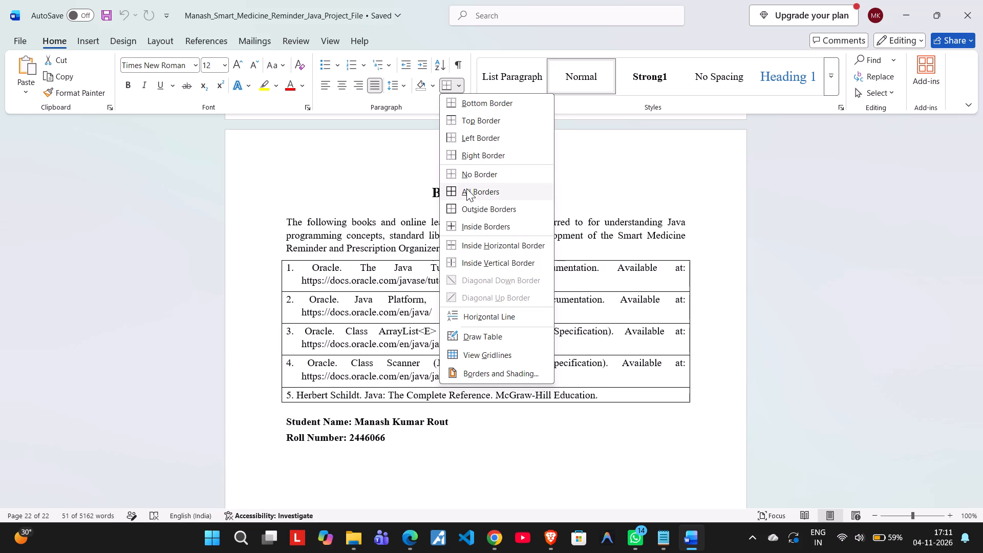
pyautogui.click(466, 188)
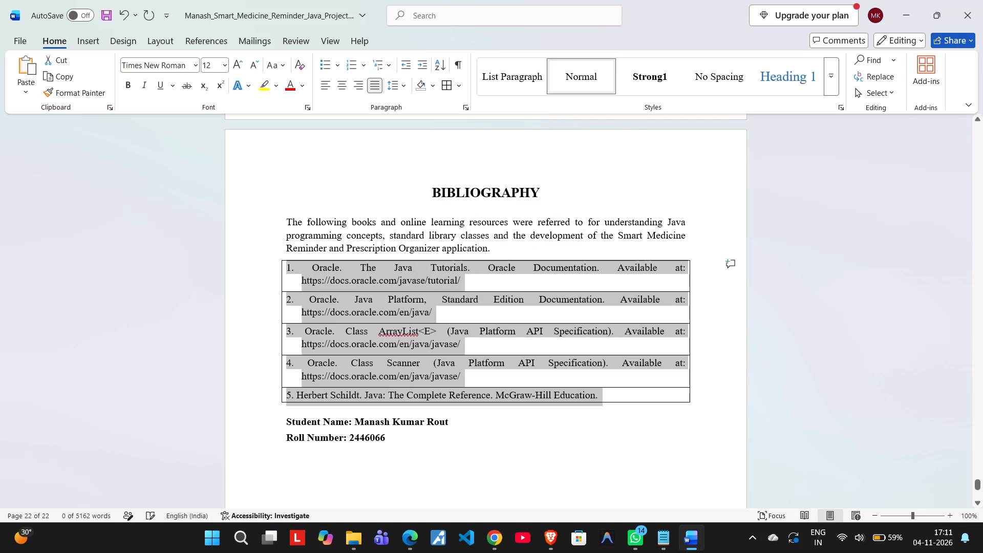
pyautogui.click(798, 224)
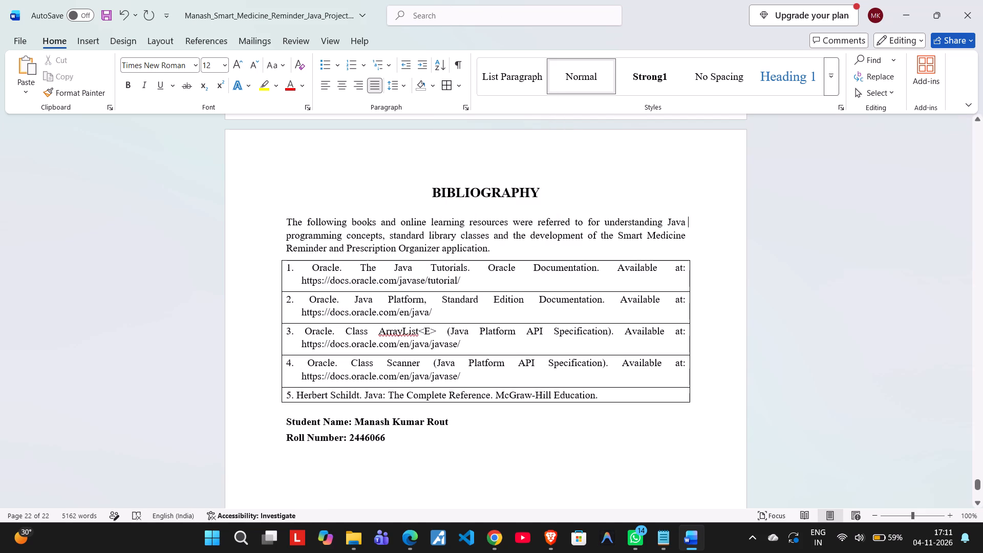
# Change the alignment of the five bordered bibliography references from justified to left-aligned.
pyautogui.moveTo(623, 399); pyautogui.dragTo(331, 297)
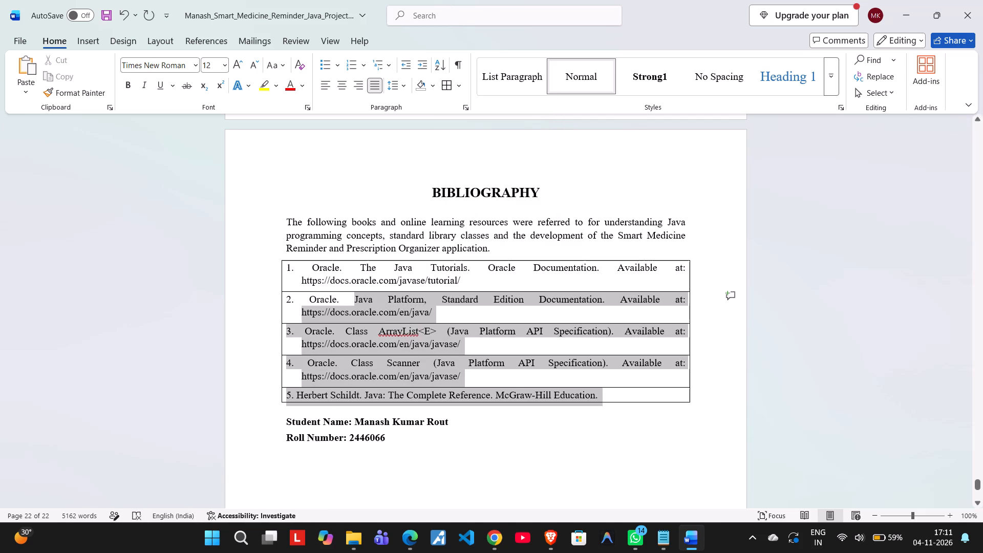
pyautogui.moveTo(331, 297); pyautogui.dragTo(292, 267)
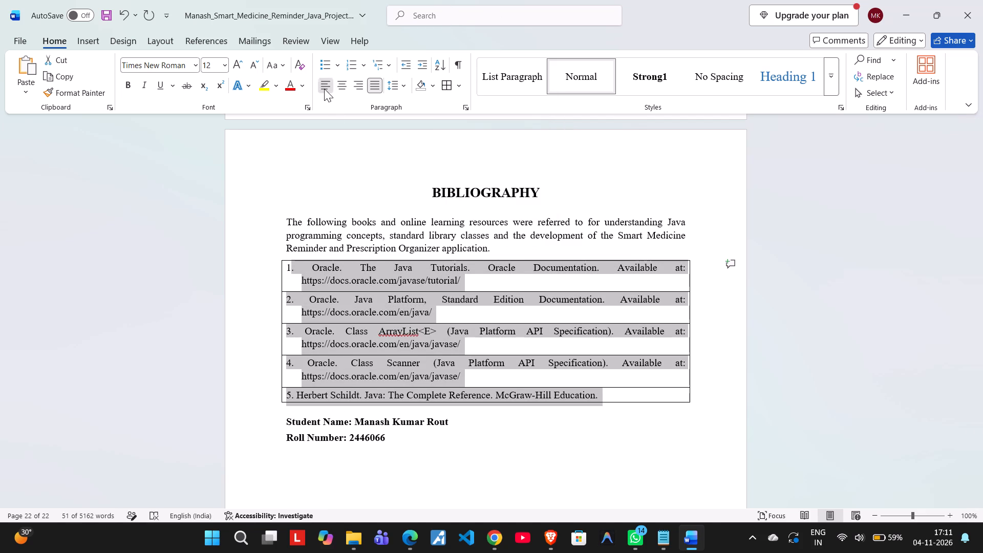
pyautogui.click(324, 89)
pyautogui.click(324, 89)
pyautogui.click(324, 89)
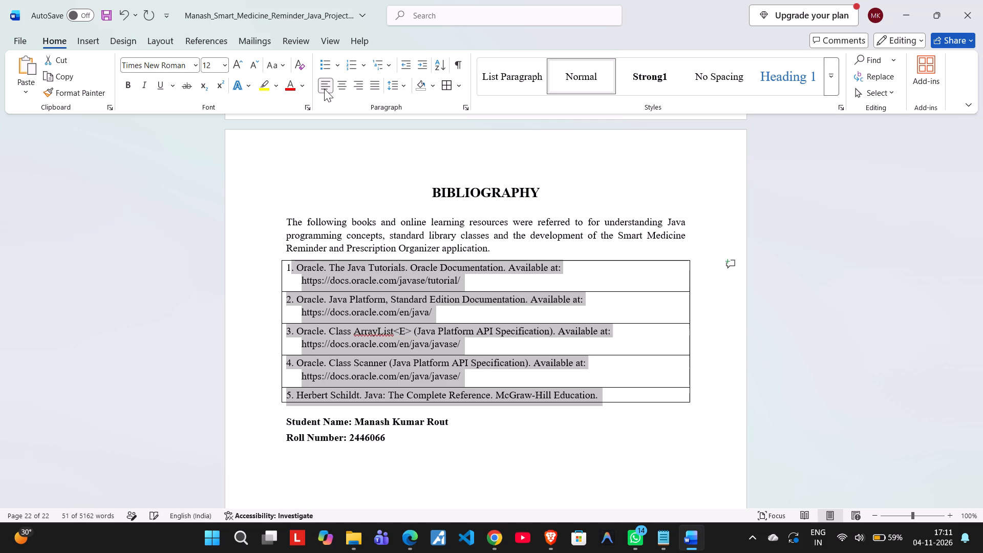
pyautogui.click(374, 89)
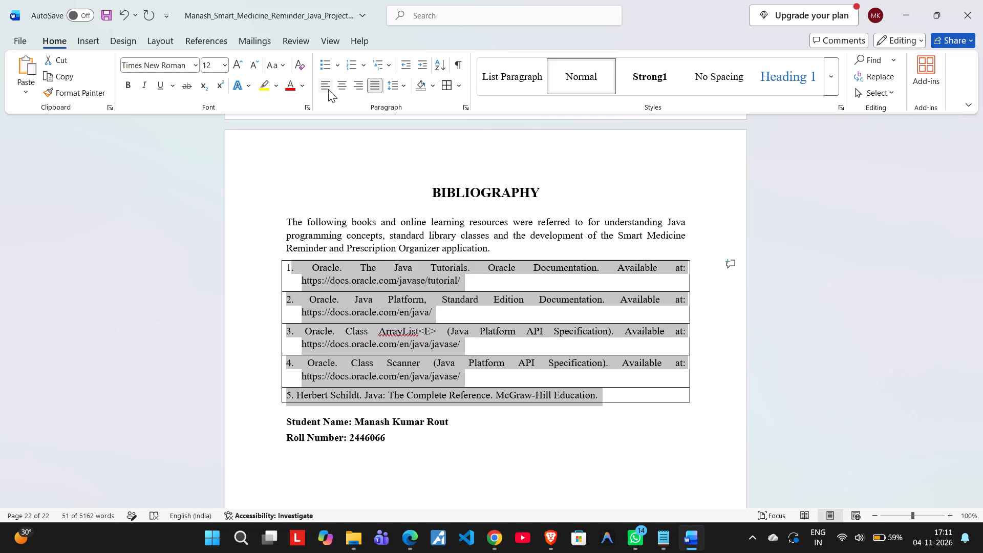
pyautogui.click(328, 89)
pyautogui.click(769, 344)
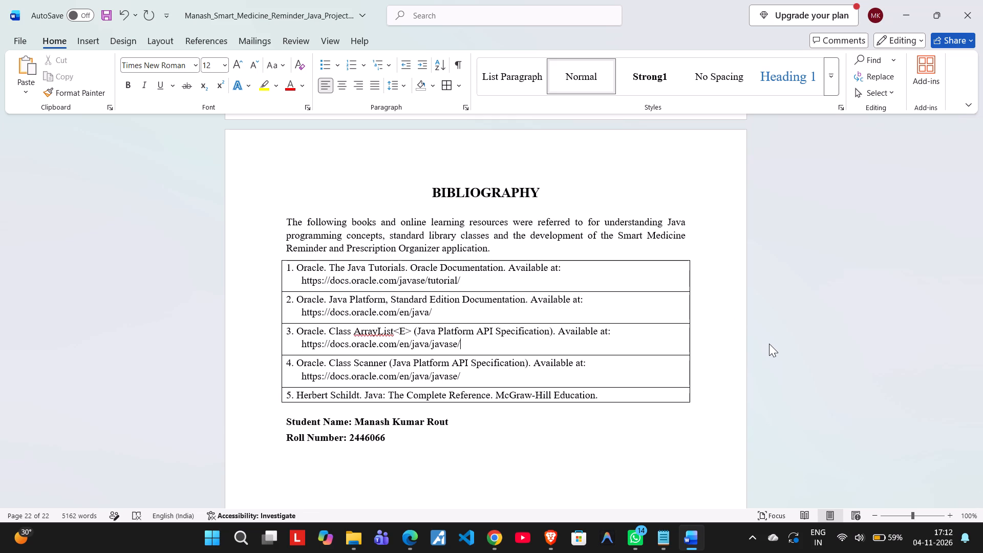
# Review the report backwards from the Bibliography through the conclusion, screenshots, source code and requirements to Scope of the Project.
pyautogui.scroll(9, 596, 402)
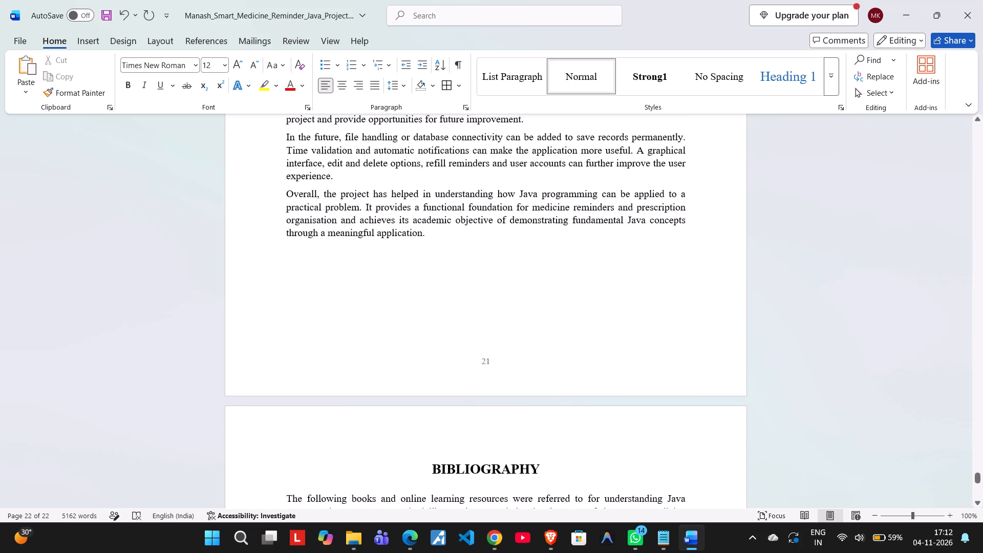
pyautogui.scroll(16, 596, 402)
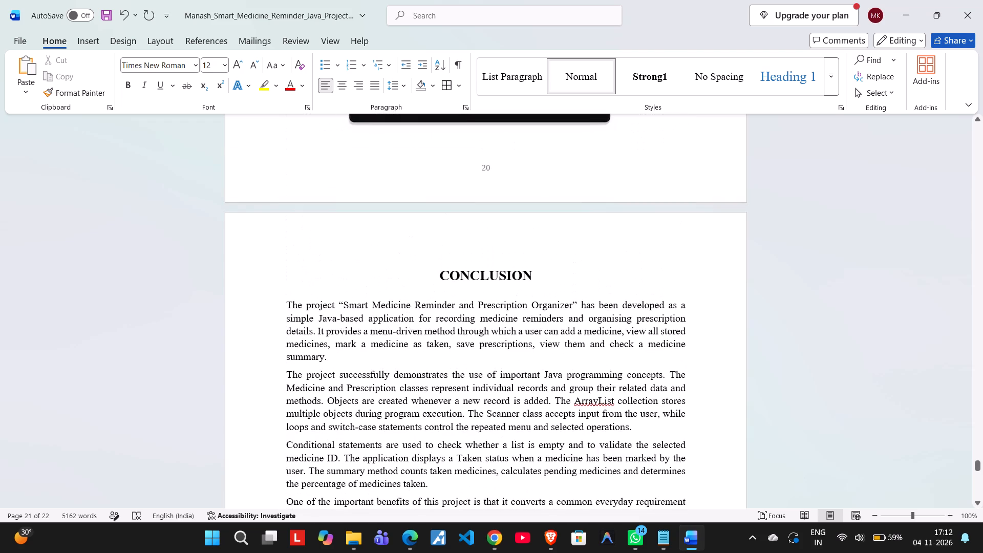
pyautogui.scroll(11, 596, 402)
pyautogui.scroll(17, 596, 402)
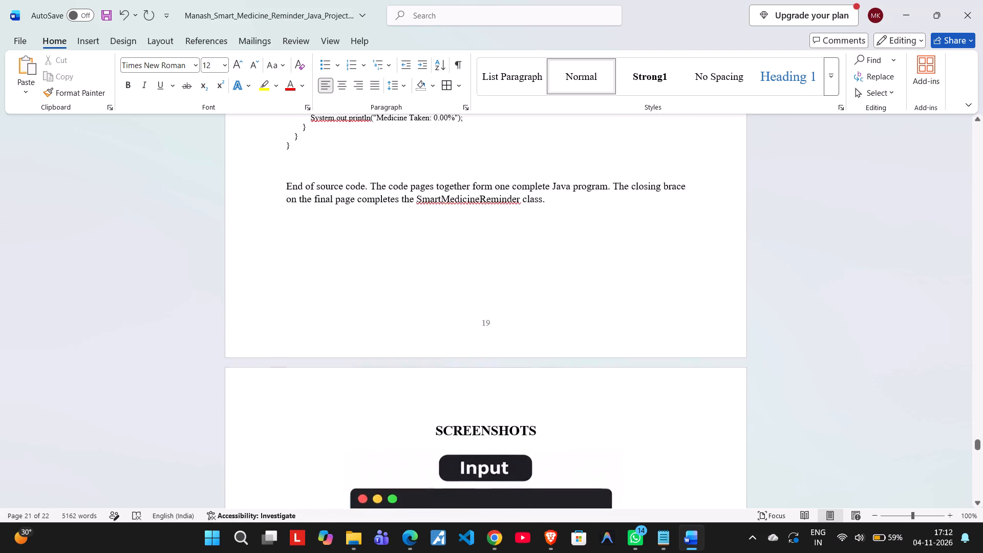
pyautogui.scroll(9, 596, 402)
pyautogui.scroll(12, 596, 402)
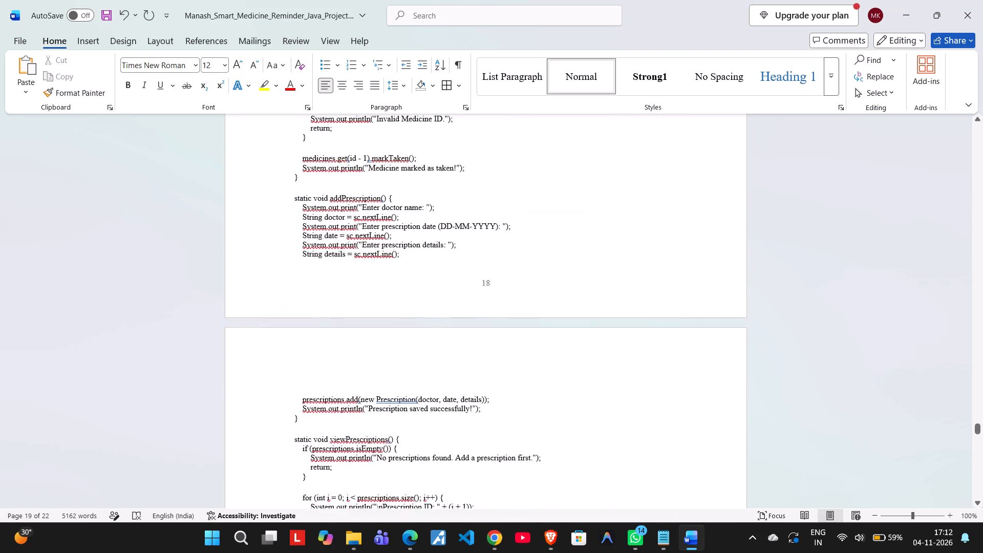
pyautogui.scroll(6, 596, 402)
pyautogui.scroll(-12, 593, 416)
pyautogui.scroll(4, 592, 443)
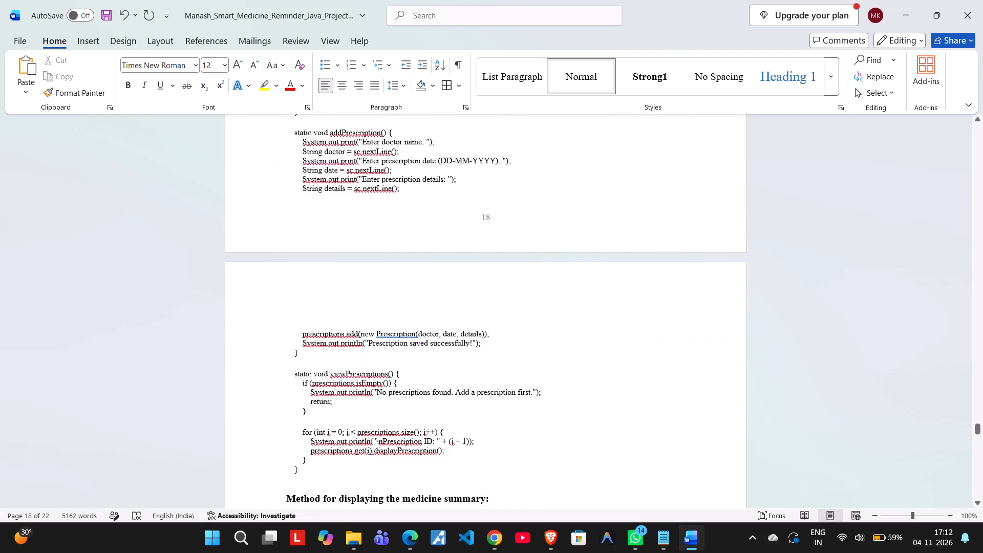
pyautogui.scroll(20, 592, 443)
pyautogui.scroll(20, 592, 443)
pyautogui.scroll(8, 592, 443)
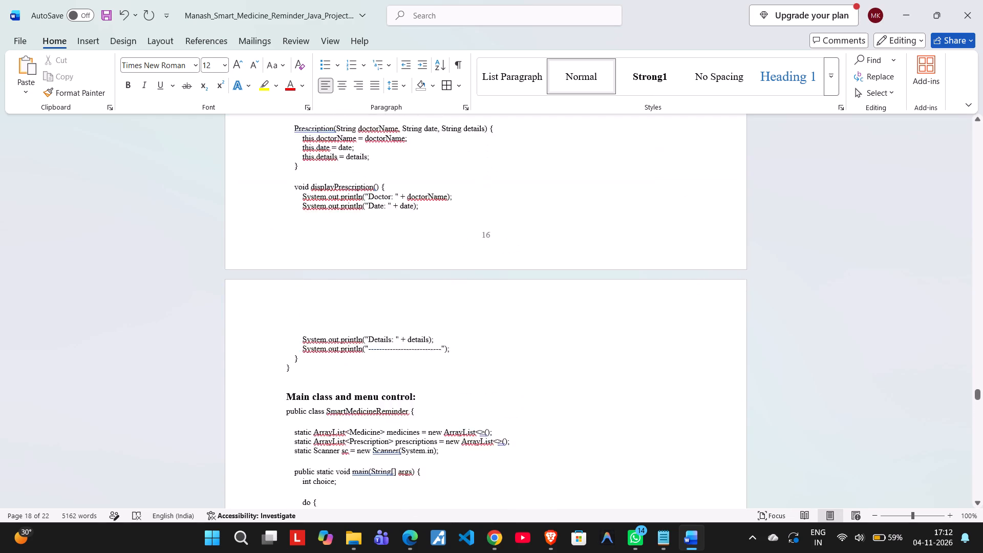
pyautogui.scroll(20, 592, 443)
pyautogui.scroll(12, 592, 443)
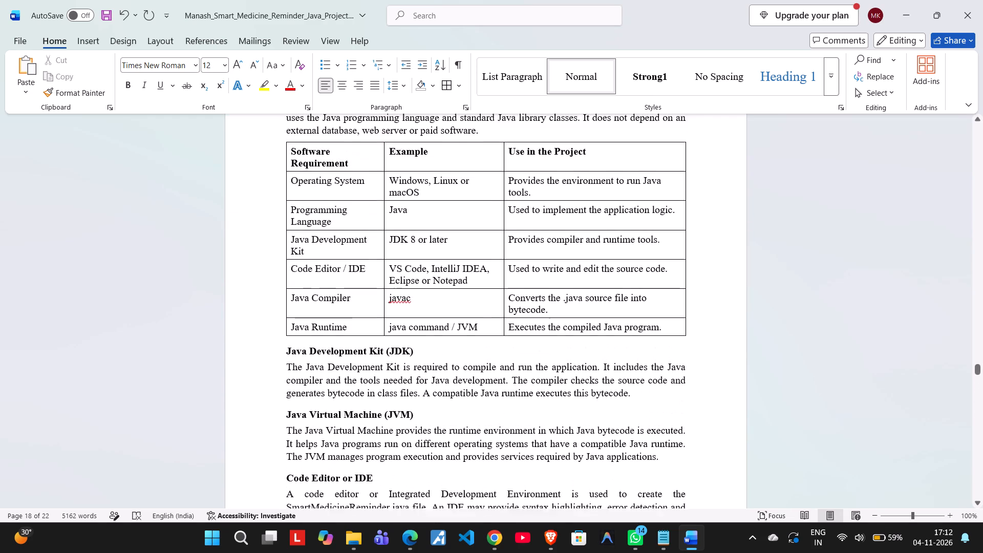
pyautogui.scroll(8, 592, 443)
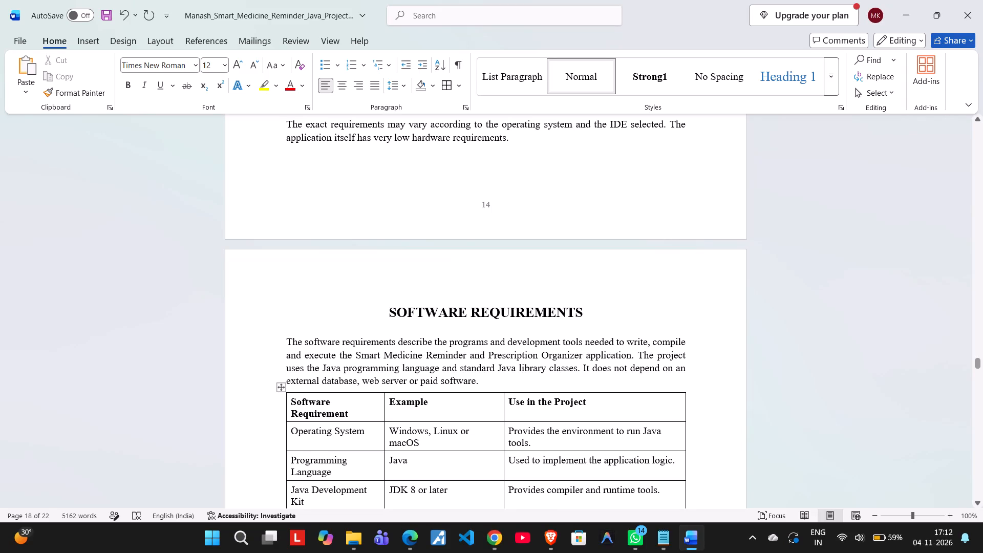
pyautogui.scroll(18, 603, 436)
pyautogui.scroll(5, 603, 436)
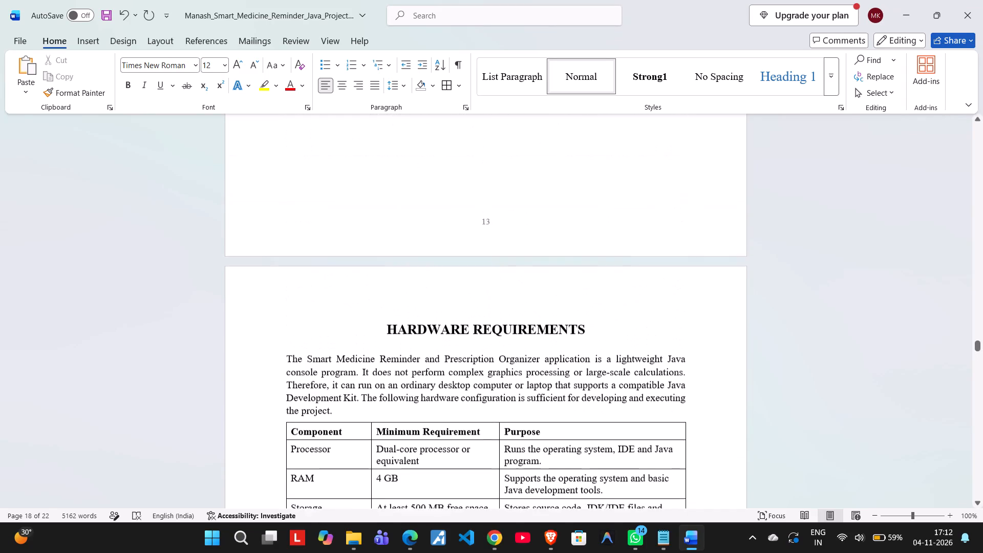
pyautogui.scroll(5, 603, 436)
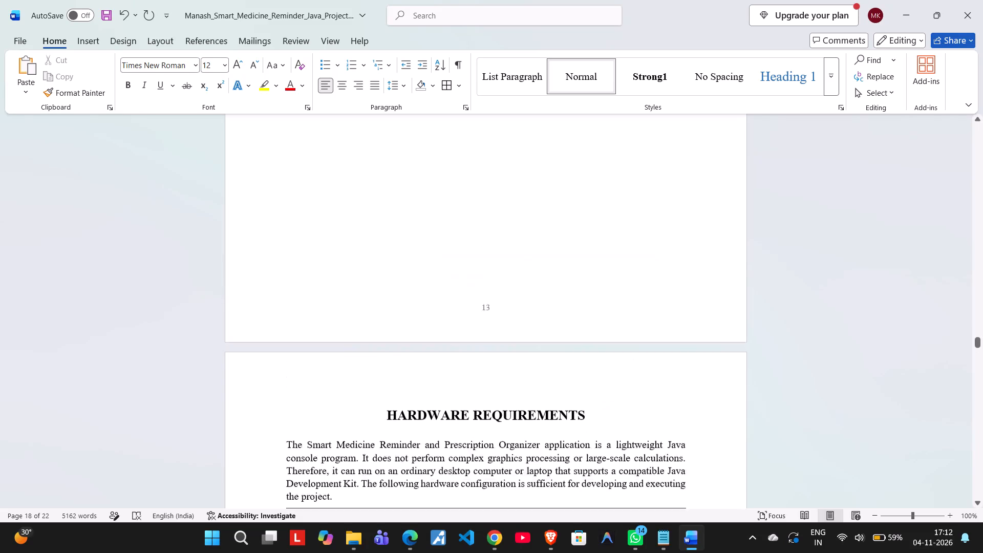
pyautogui.scroll(16, 603, 436)
pyautogui.scroll(6, 603, 436)
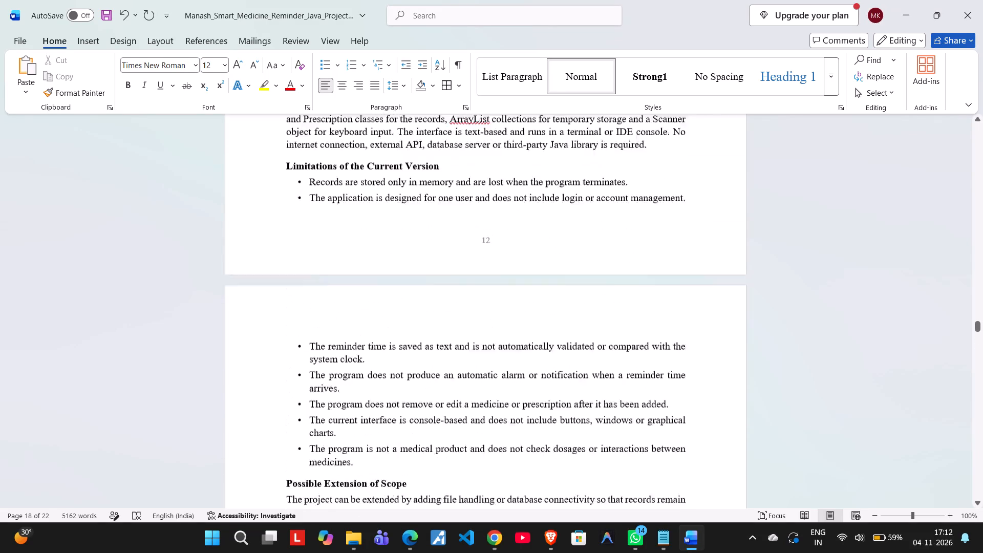
pyautogui.scroll(19, 603, 436)
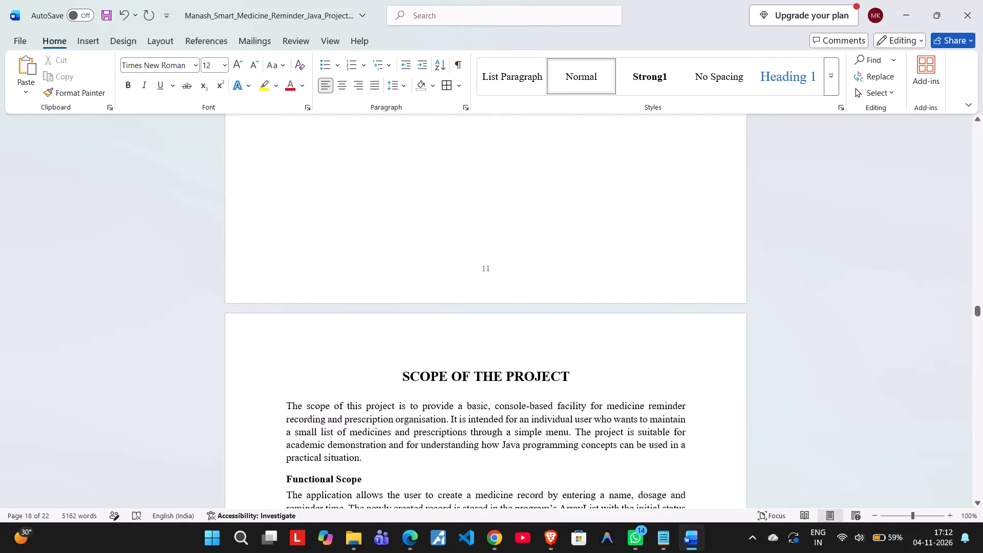
# Read through the Scope of the Project section, from Functional Scope to Possible Extension of Scope, and on to Hardware Requirements.
pyautogui.scroll(-4, 603, 436)
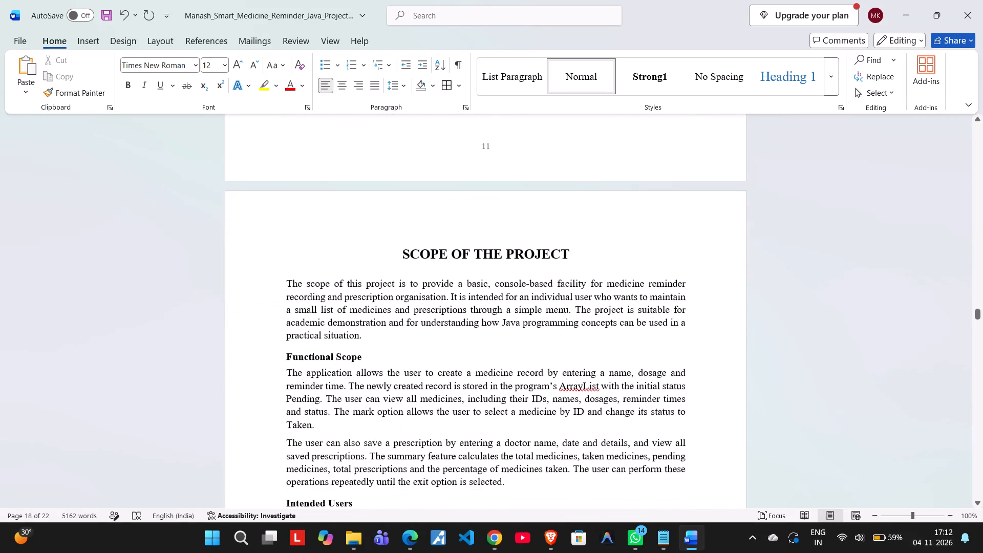
pyautogui.scroll(-4, 603, 436)
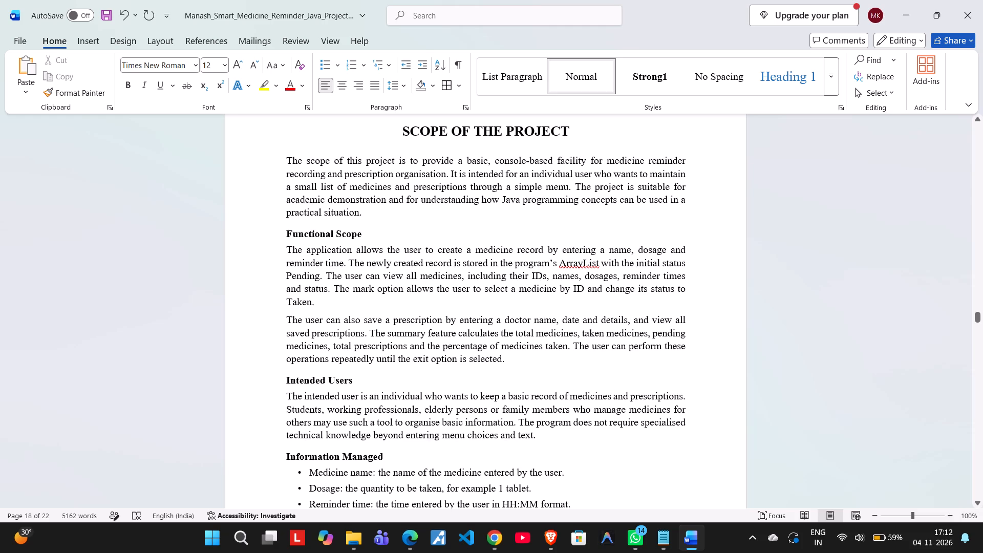
pyautogui.scroll(-5, 563, 393)
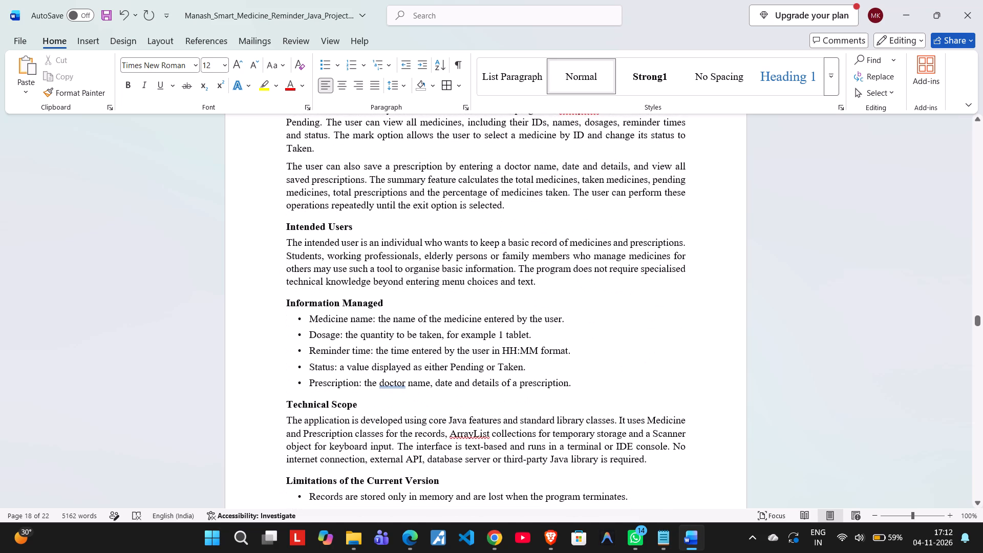
pyautogui.scroll(-6, 563, 391)
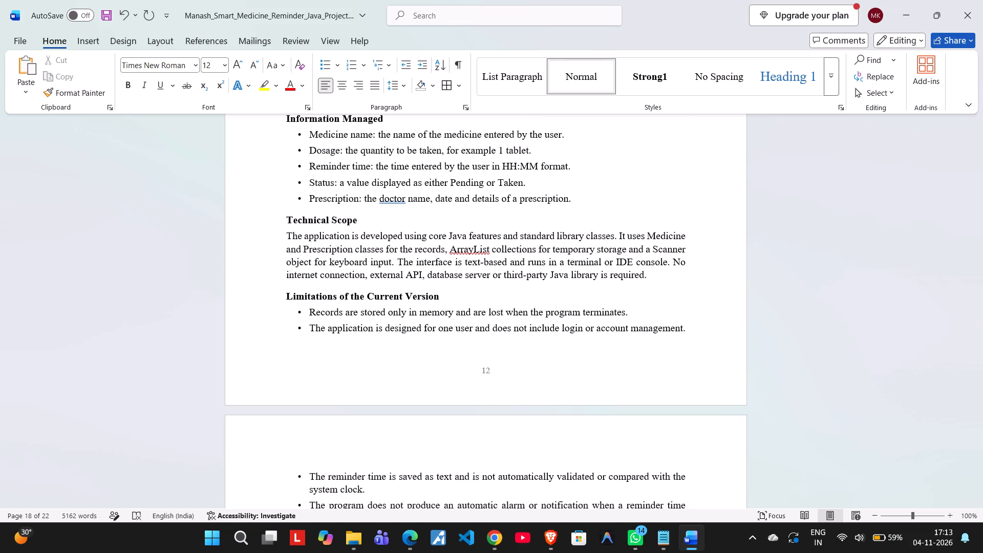
pyautogui.scroll(-16, 566, 346)
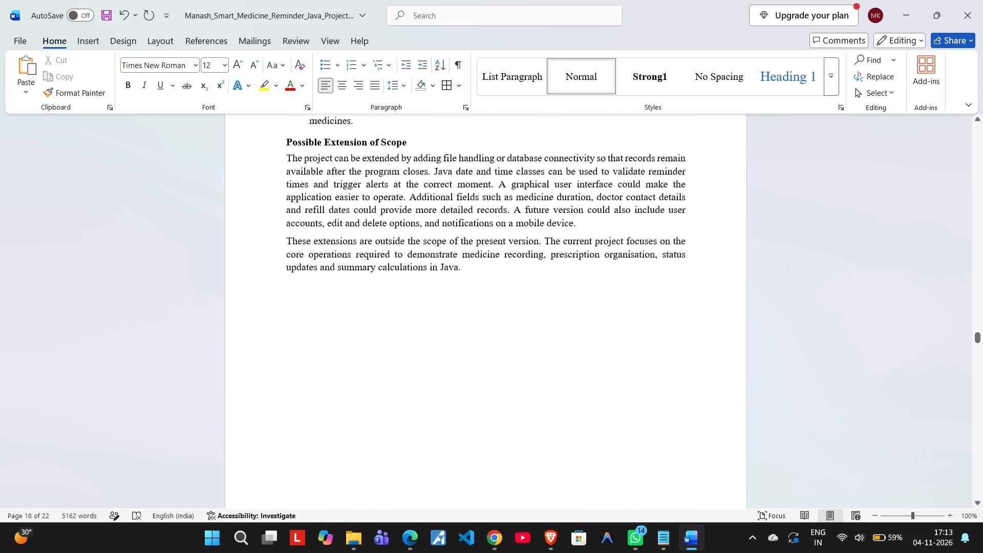
pyautogui.scroll(-11, 566, 346)
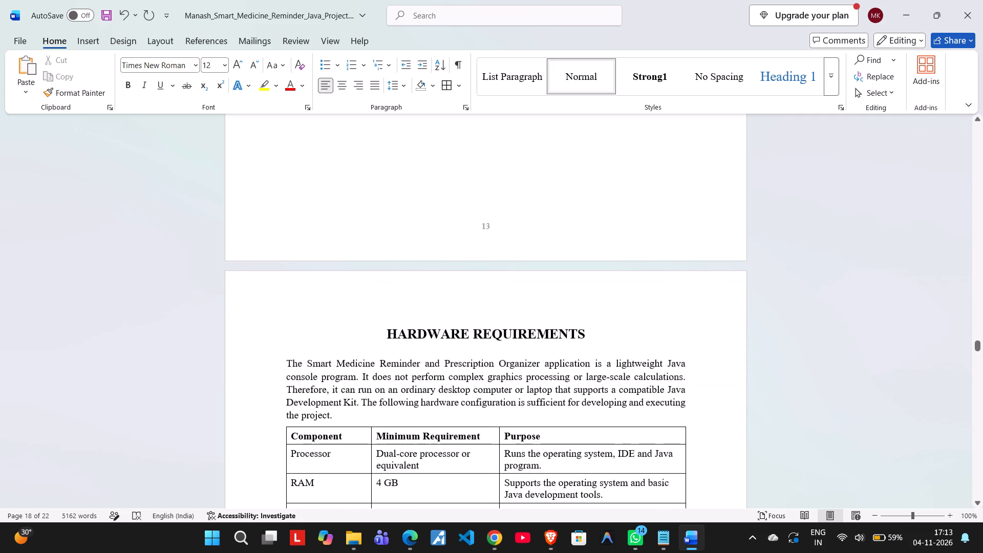
pyautogui.scroll(-2, 566, 337)
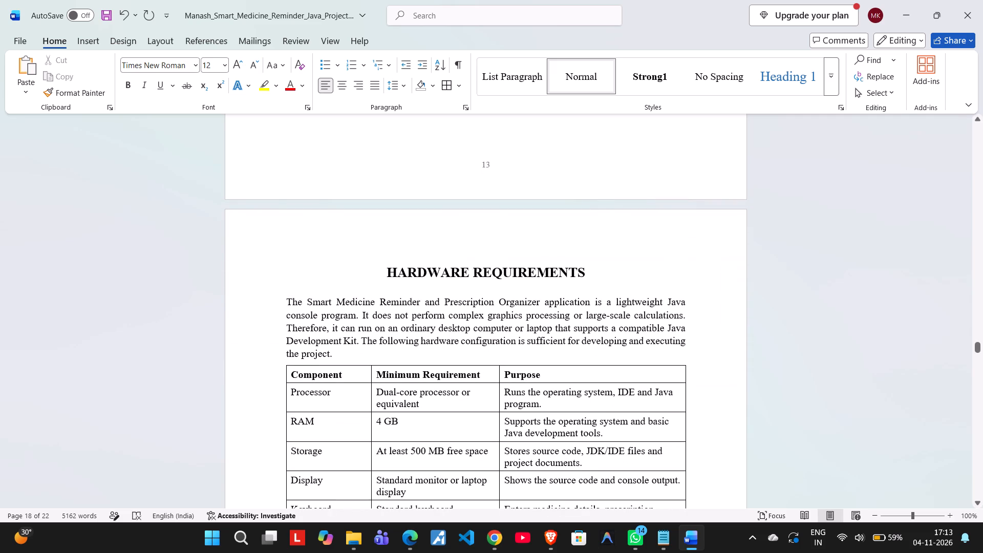
pyautogui.scroll(-6, 566, 337)
# Review the report backwards from Hardware Requirements through the scope, objectives, problem statement and introduction to the Abstract.
pyautogui.scroll(12, 566, 337)
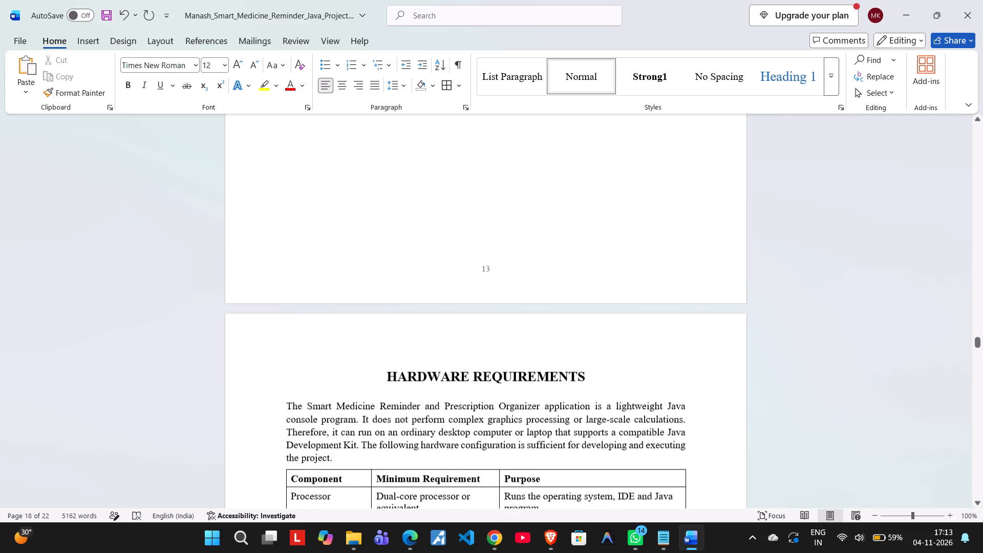
pyautogui.scroll(14, 566, 337)
pyautogui.scroll(20, 566, 337)
pyautogui.scroll(3, 566, 337)
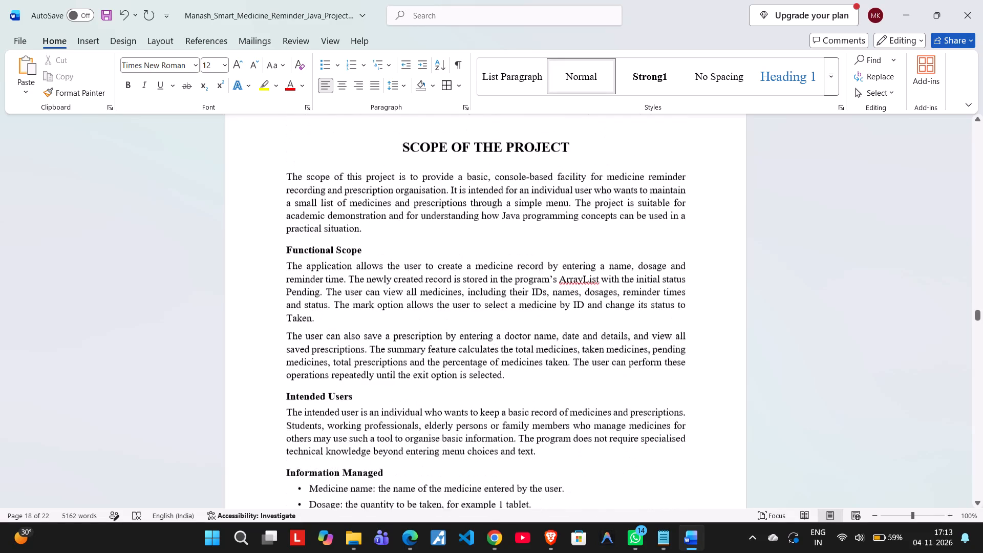
pyautogui.scroll(6, 566, 337)
pyautogui.scroll(19, 566, 337)
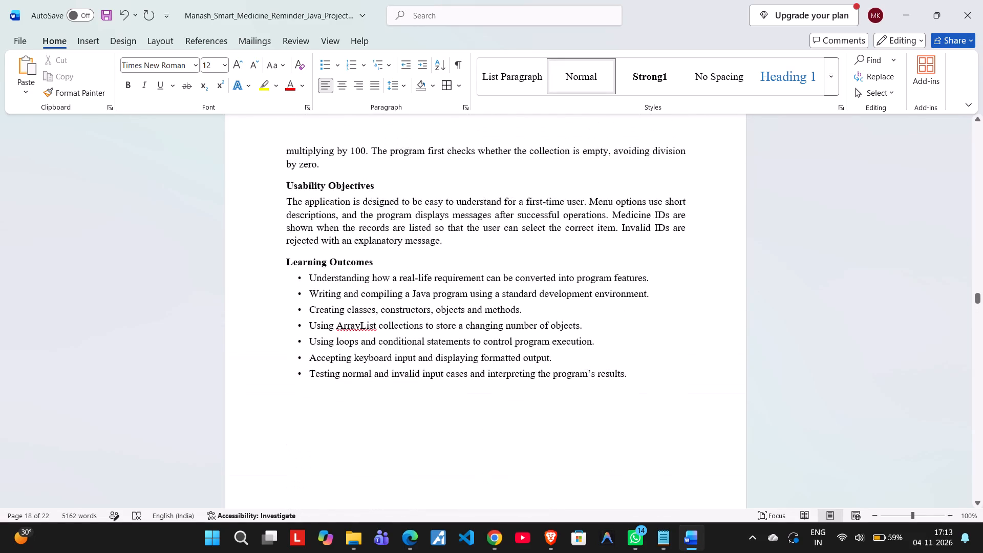
pyautogui.scroll(9, 566, 337)
pyautogui.scroll(17, 566, 337)
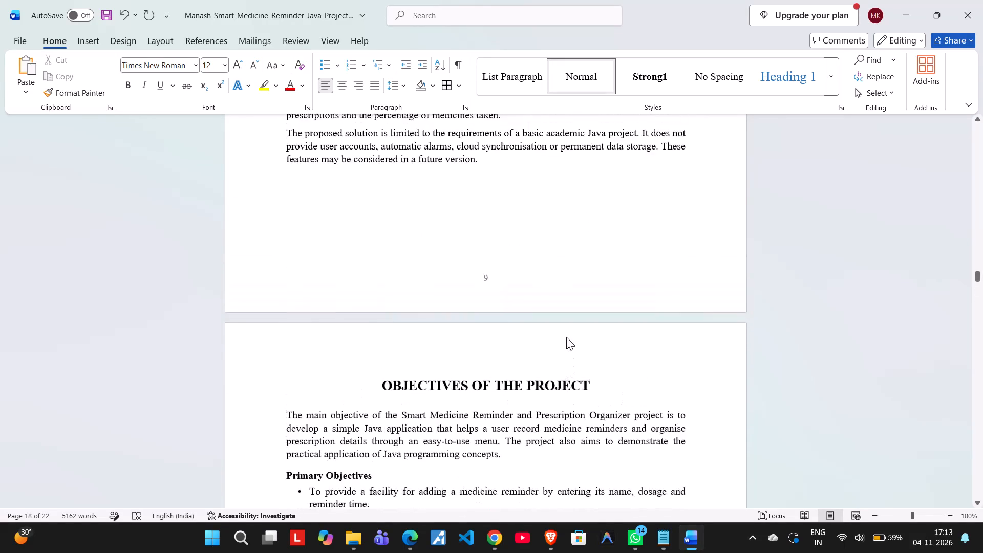
pyautogui.scroll(19, 566, 337)
pyautogui.scroll(6, 566, 337)
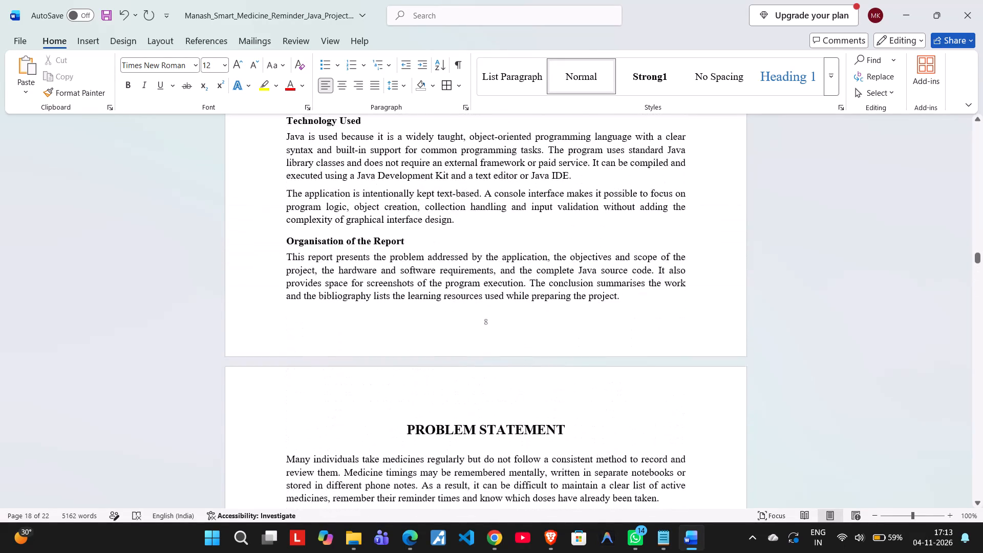
pyautogui.scroll(17, 566, 337)
pyautogui.scroll(4, 566, 337)
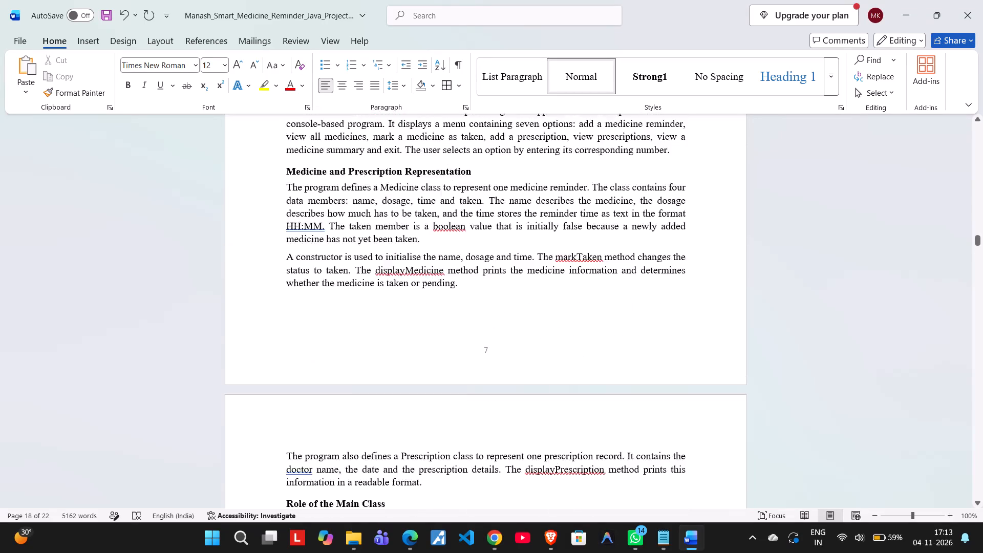
pyautogui.scroll(18, 566, 337)
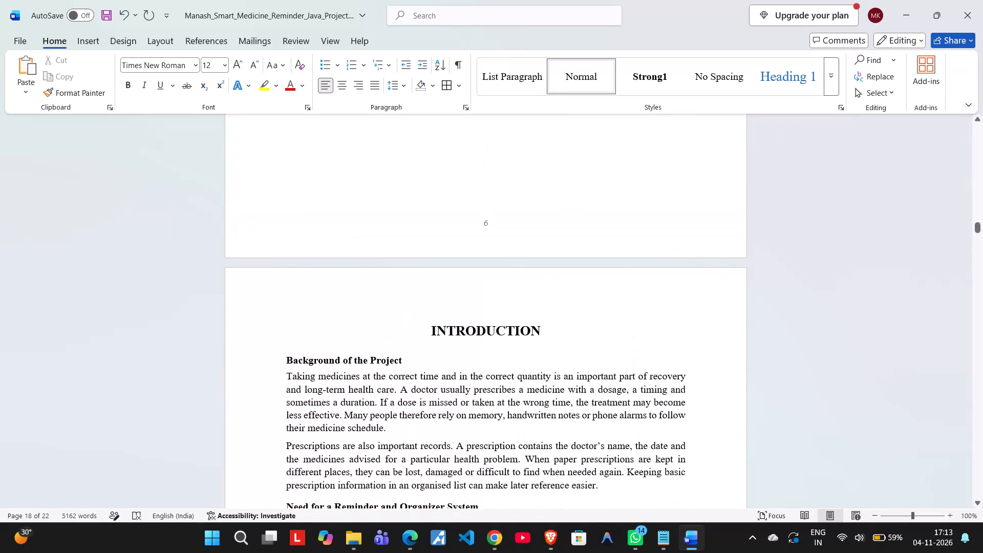
pyautogui.scroll(17, 566, 337)
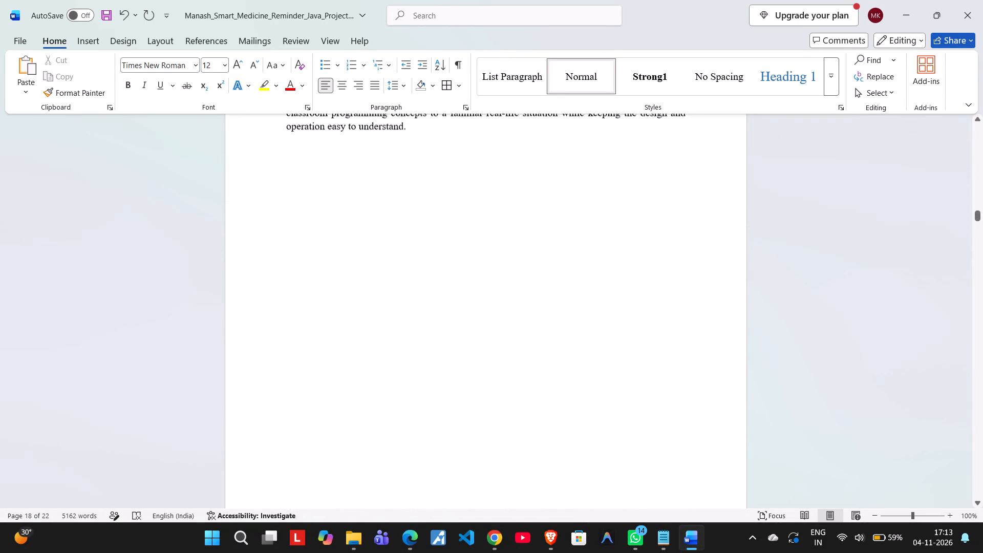
pyautogui.scroll(15, 566, 337)
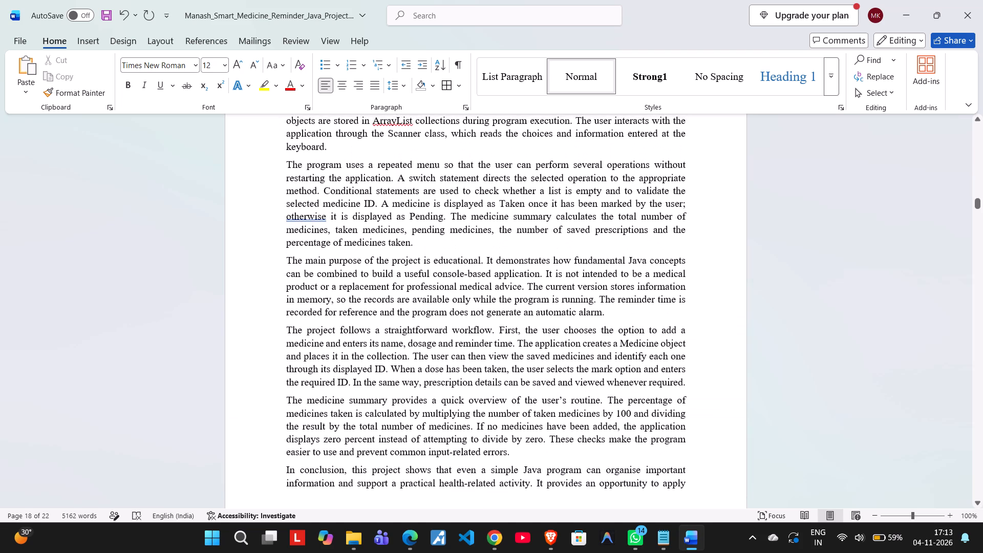
# Delete the Abstract's final paragraph, beginning "In conclusion, this project shows", which spills onto the following page.
pyautogui.scroll(-12, 540, 389)
pyautogui.scroll(3, 425, 282)
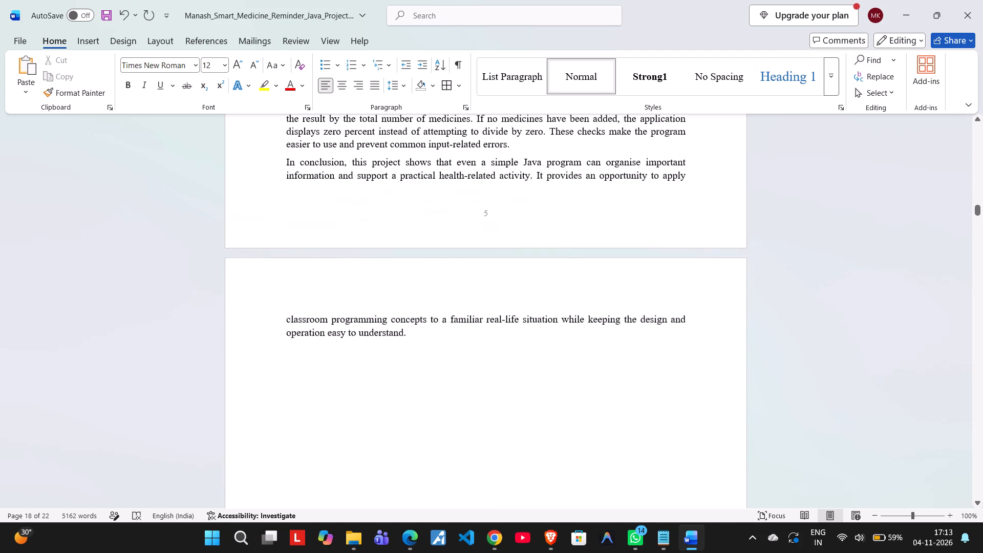
pyautogui.moveTo(284, 194); pyautogui.dragTo(445, 376)
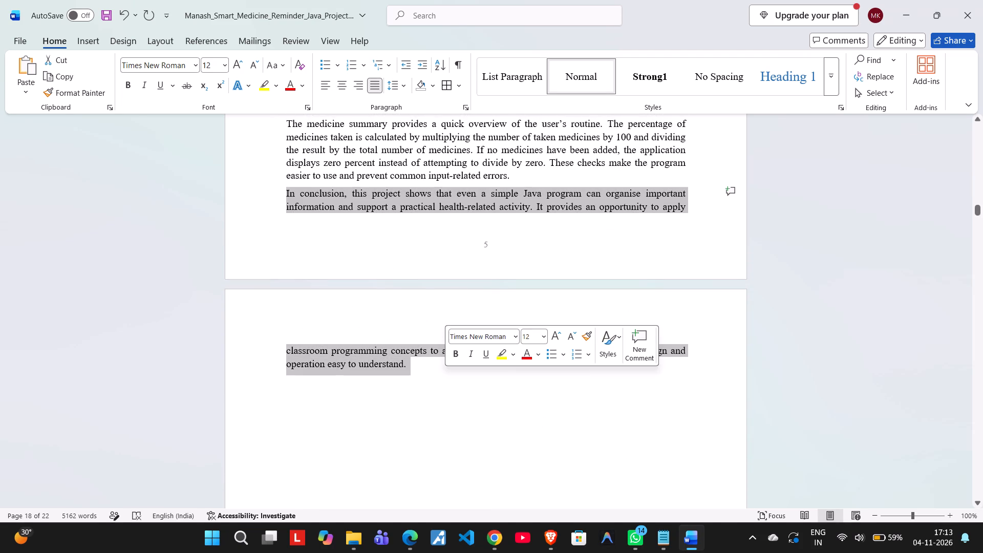
pyautogui.press('BackSpace')
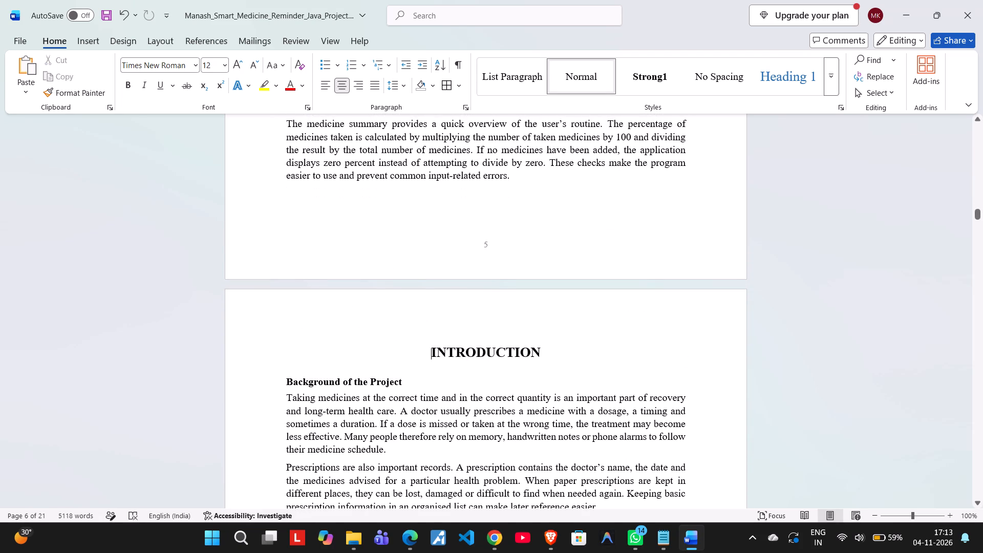
pyautogui.press('BackSpace')
# Review the front matter backwards from the Abstract through Acknowledgement, Declaration and Certificate to the submission details on the cover page.
pyautogui.scroll(19, 477, 329)
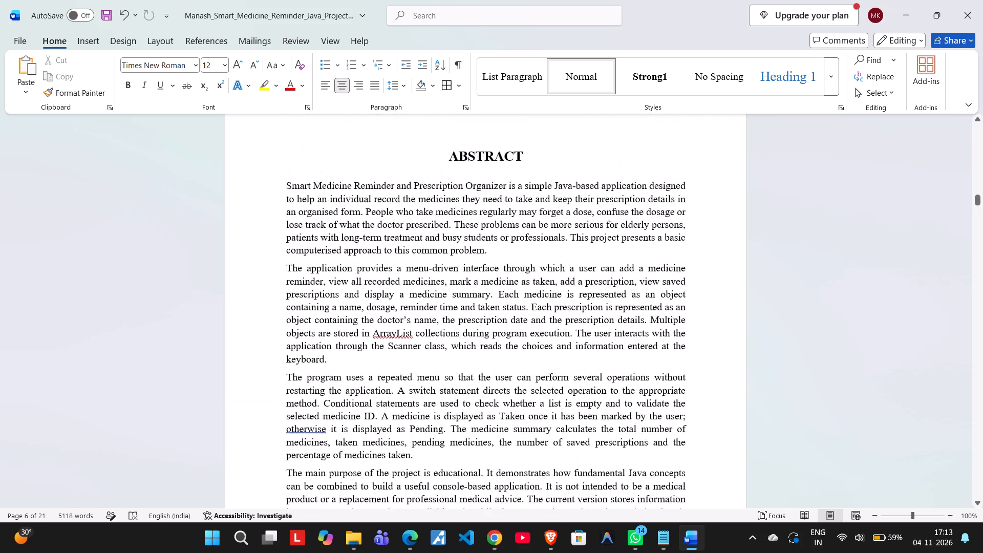
pyautogui.scroll(16, 479, 330)
pyautogui.scroll(4, 528, 394)
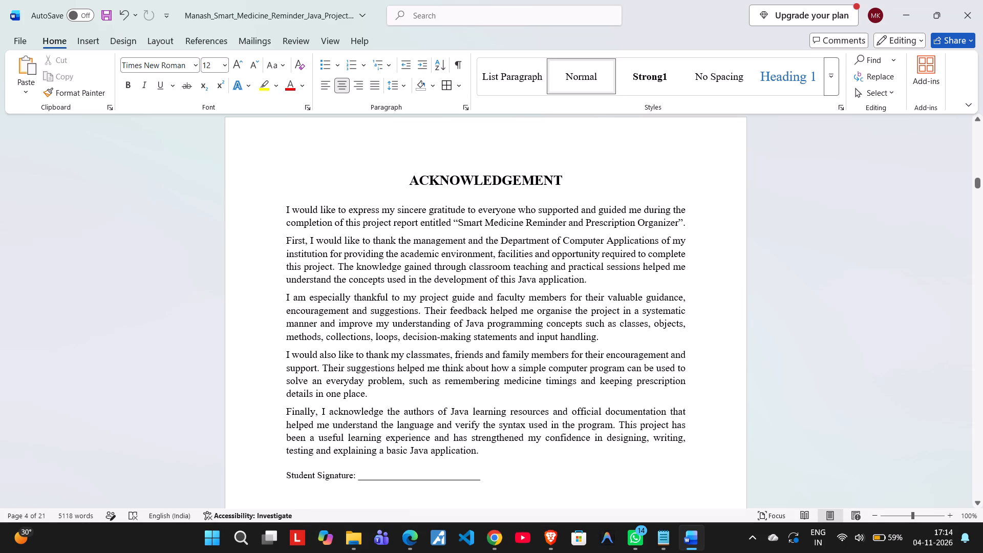
pyautogui.scroll(3, 528, 393)
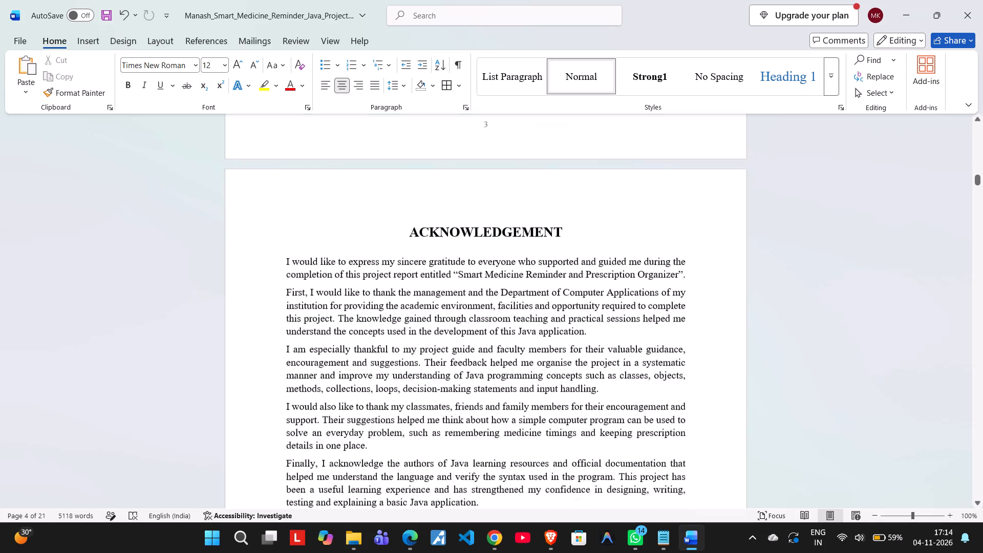
pyautogui.scroll(15, 528, 393)
pyautogui.scroll(6, 528, 393)
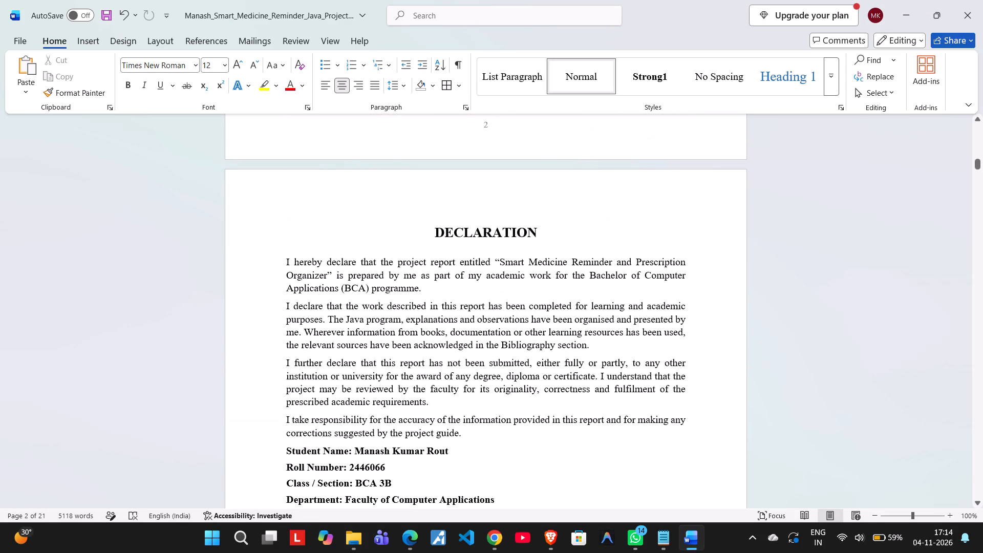
pyautogui.scroll(3, 528, 393)
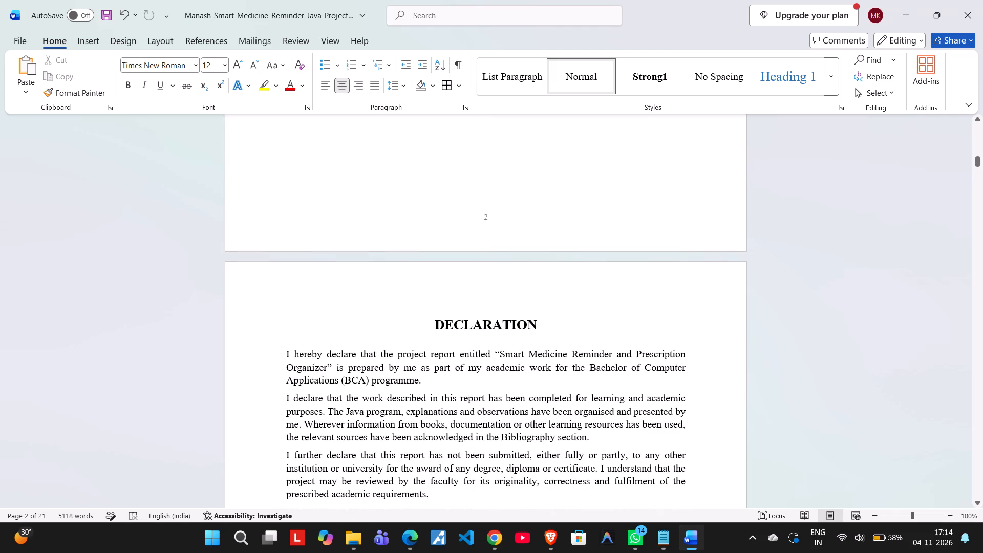
pyautogui.scroll(15, 528, 393)
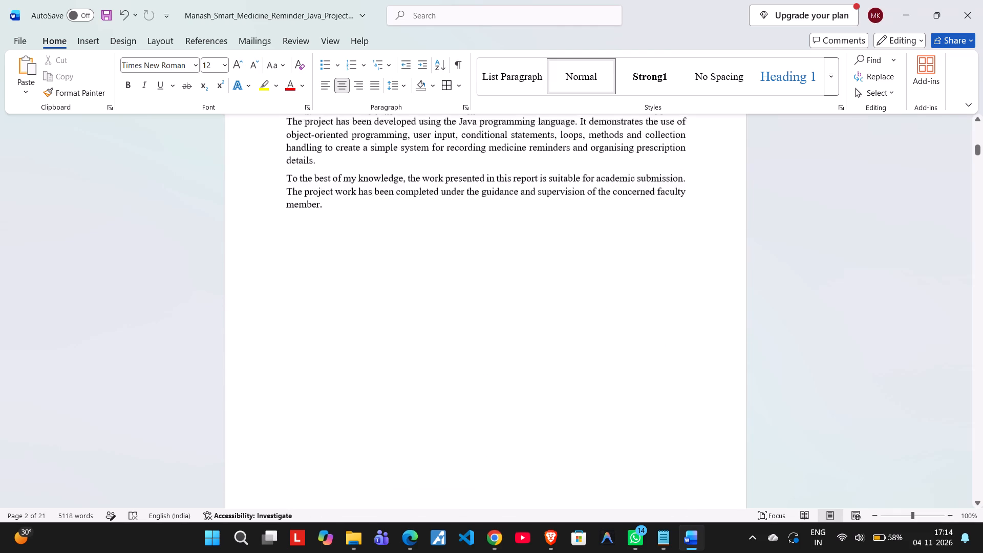
pyautogui.scroll(7, 528, 392)
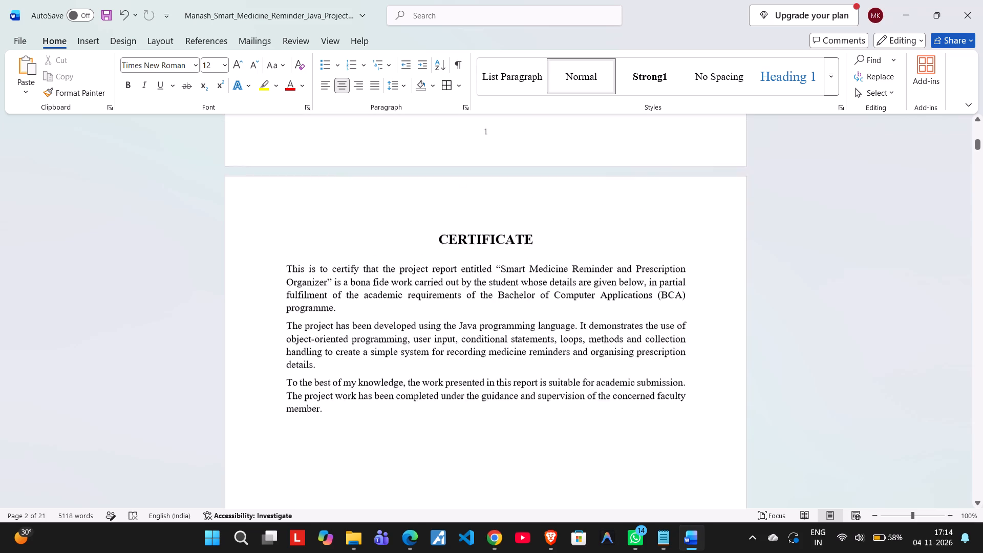
pyautogui.scroll(7, 528, 392)
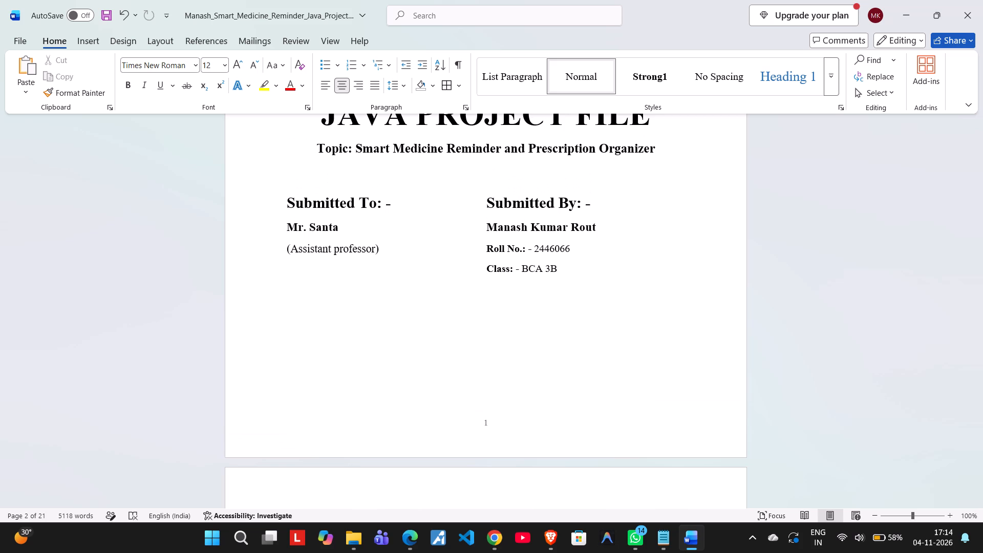
pyautogui.scroll(6, 528, 392)
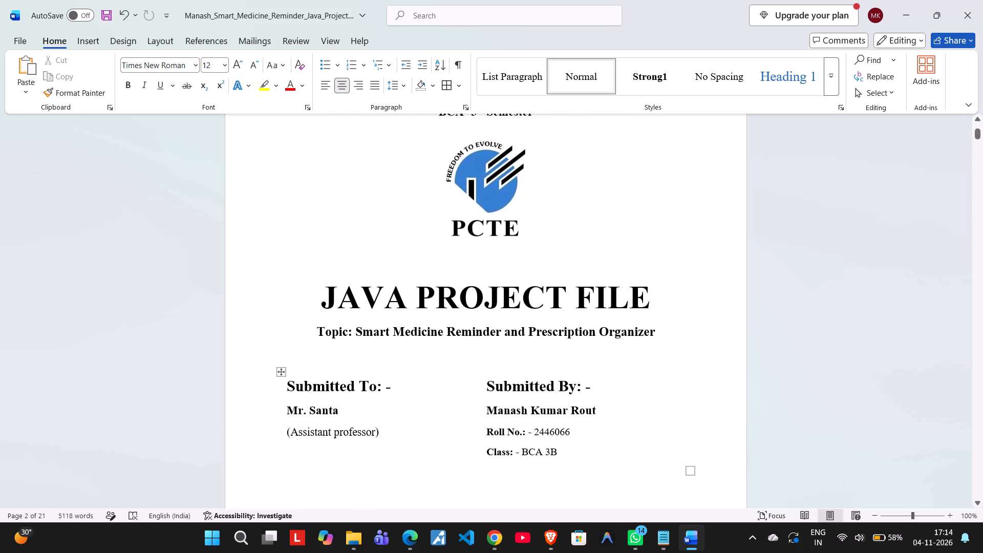
pyautogui.click(520, 393)
pyautogui.click(514, 407)
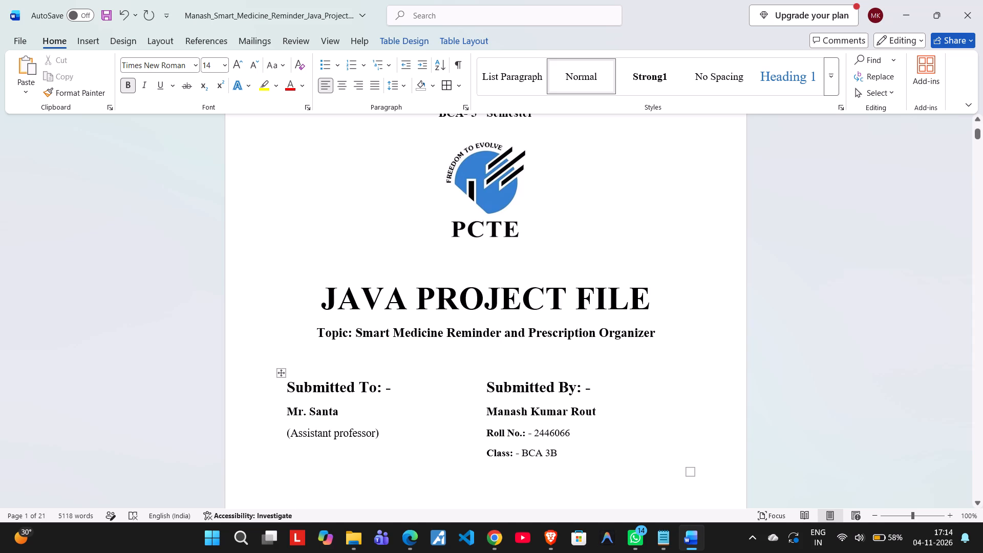
pyautogui.scroll(5, 471, 412)
pyautogui.scroll(-5, 502, 415)
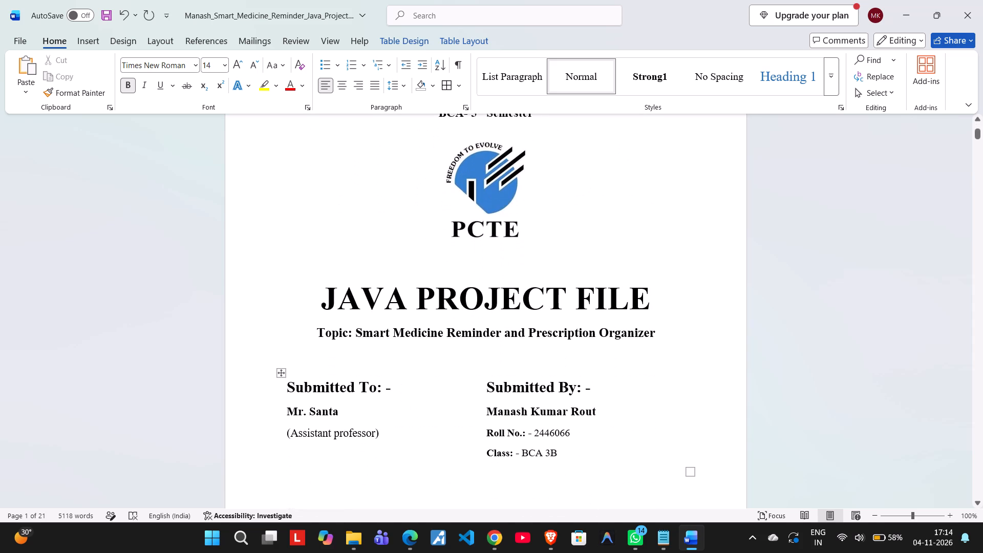
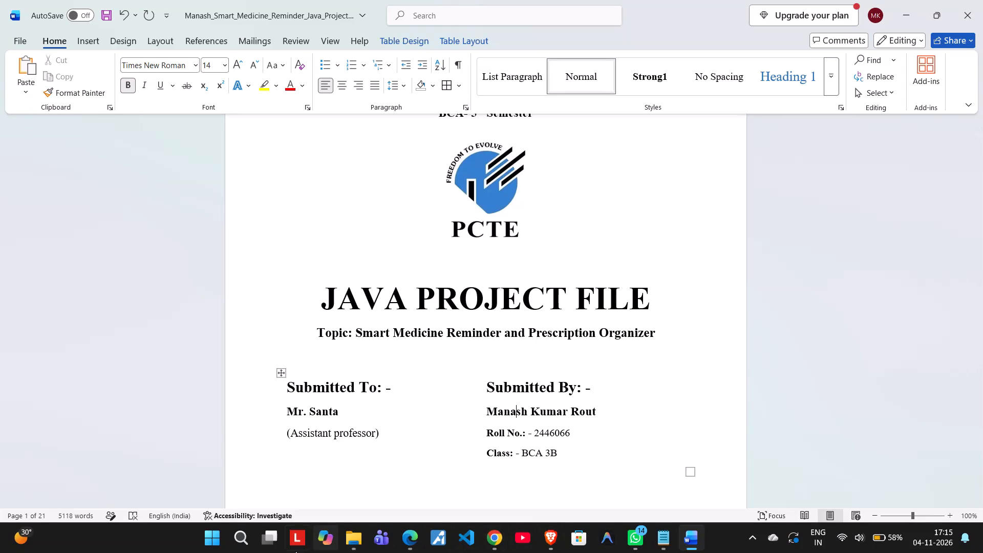
# Open the PDF version of the Smart Medicine Reminder report from Downloads and check the submission details on its cover page.
pyautogui.click(349, 536)
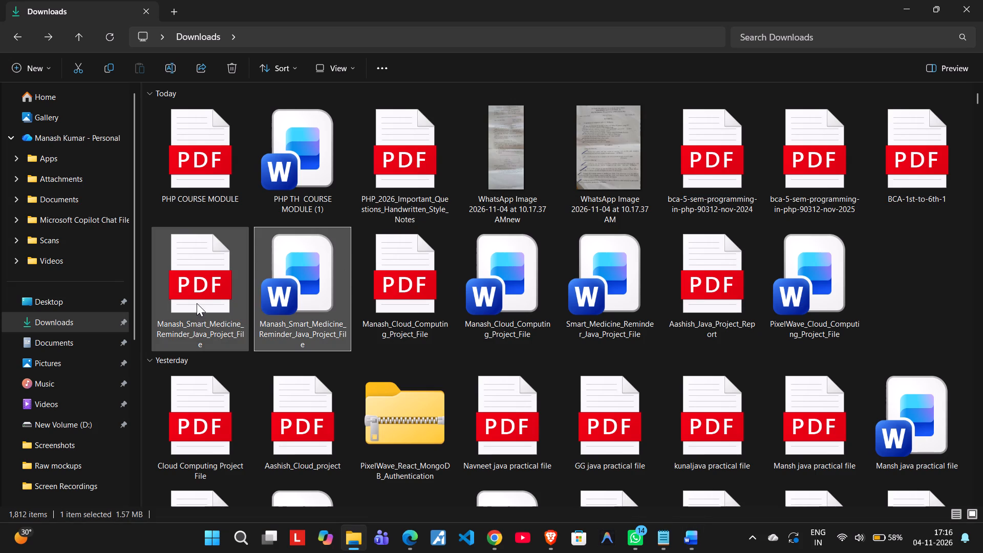
pyautogui.doubleClick(197, 303)
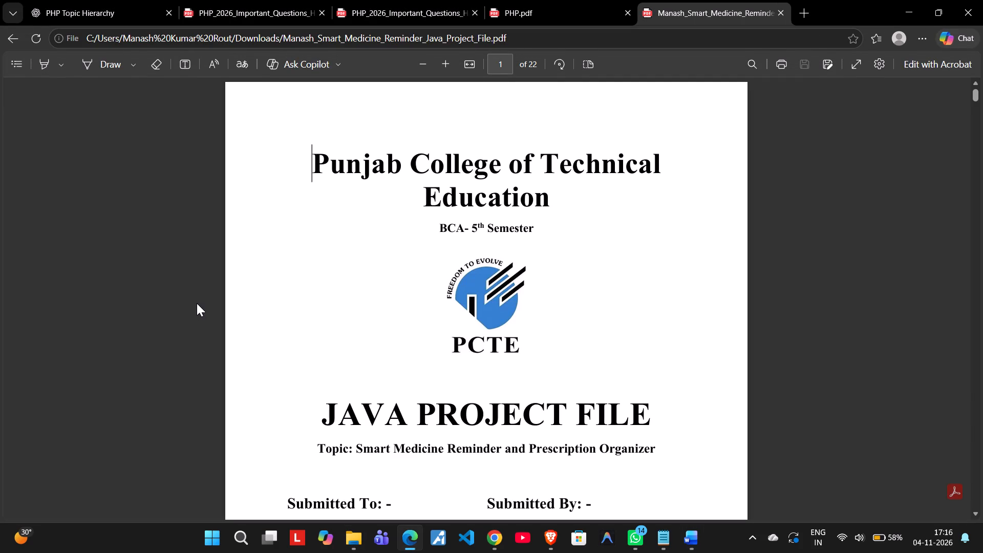
pyautogui.scroll(-4, 207, 297)
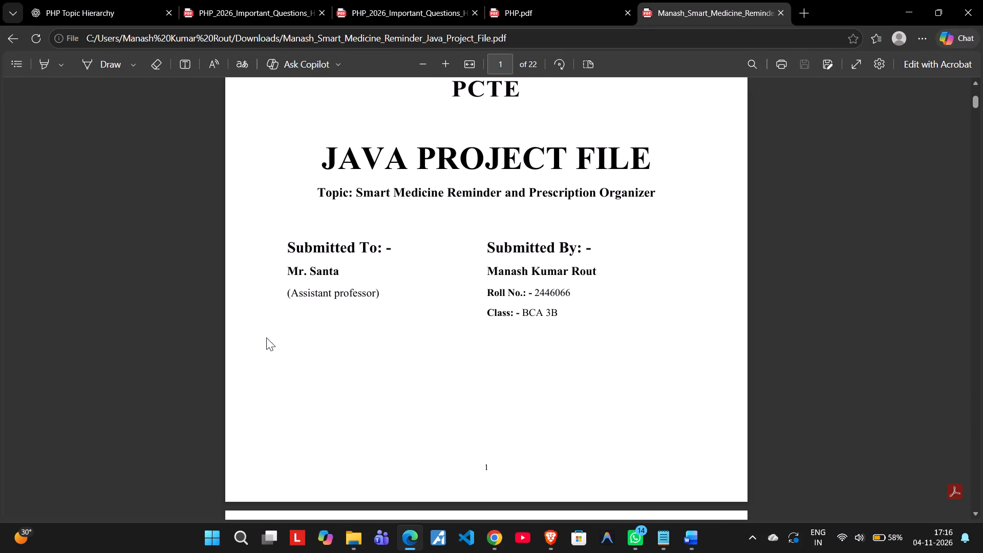
# Open the Cloud Computing project file's Word document from the Downloads folder.
pyautogui.click(358, 541)
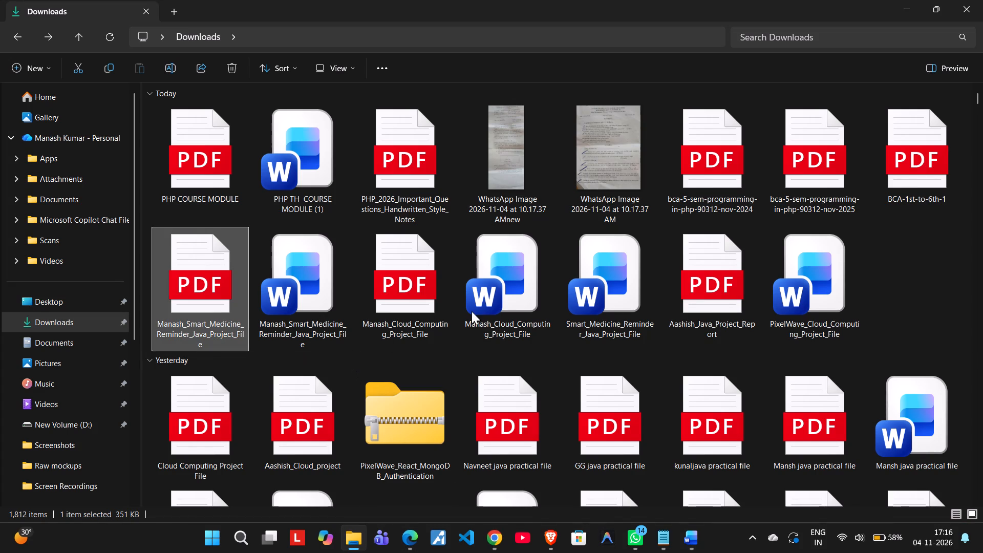
pyautogui.doubleClick(505, 289)
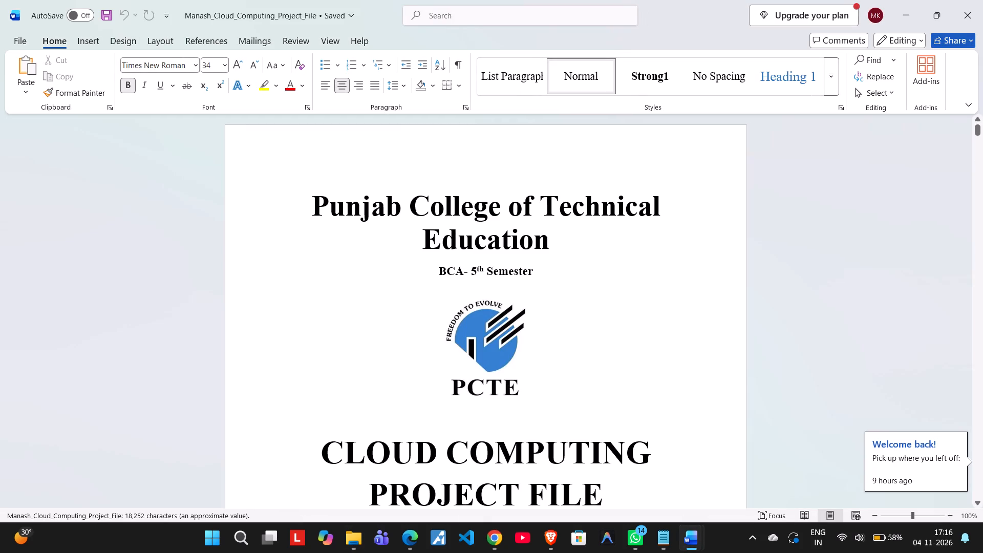
# Copy the "Assistant professor (CSE Department)" lines from the Cloud Computing file's cover page, and close that document.
pyautogui.scroll(-8, 354, 289)
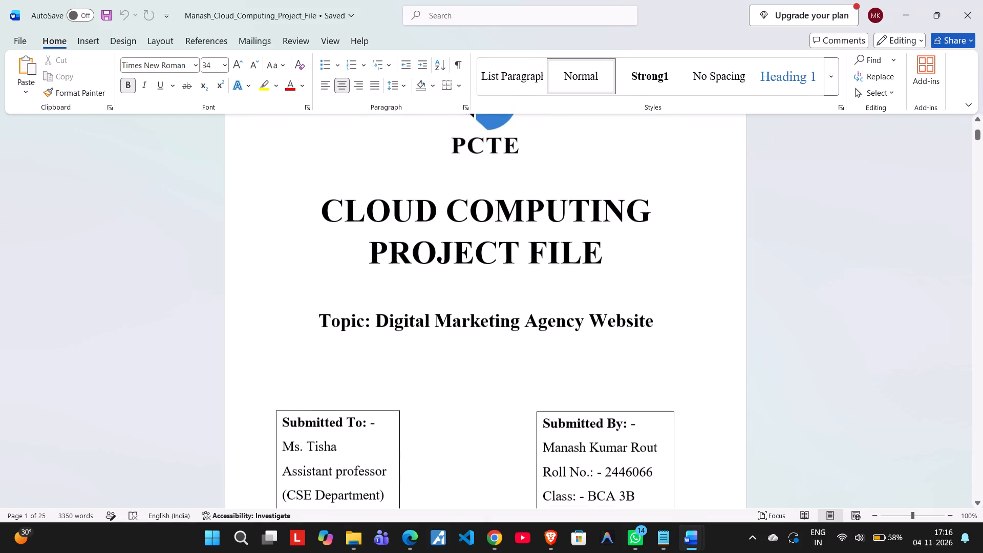
pyautogui.scroll(-3, 358, 289)
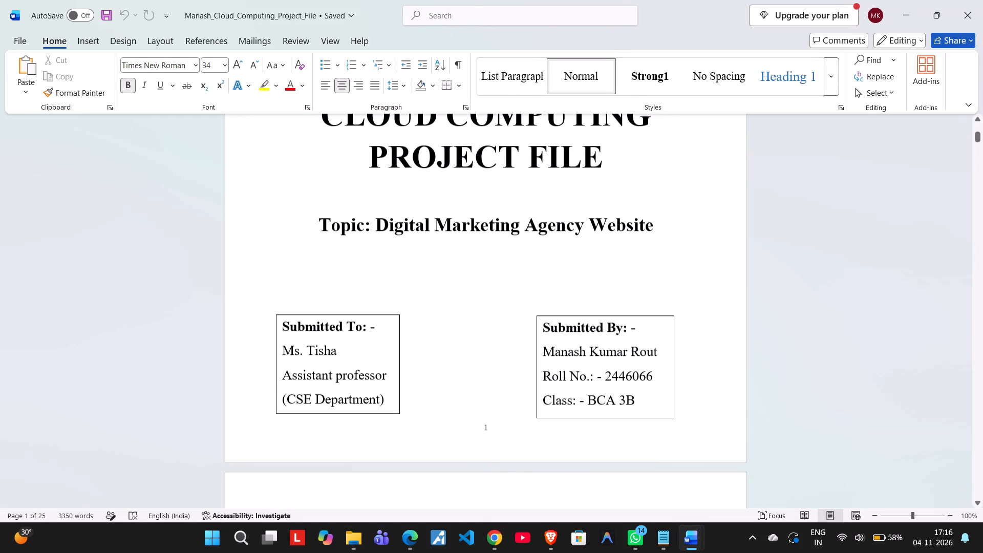
pyautogui.moveTo(387, 406); pyautogui.dragTo(321, 391)
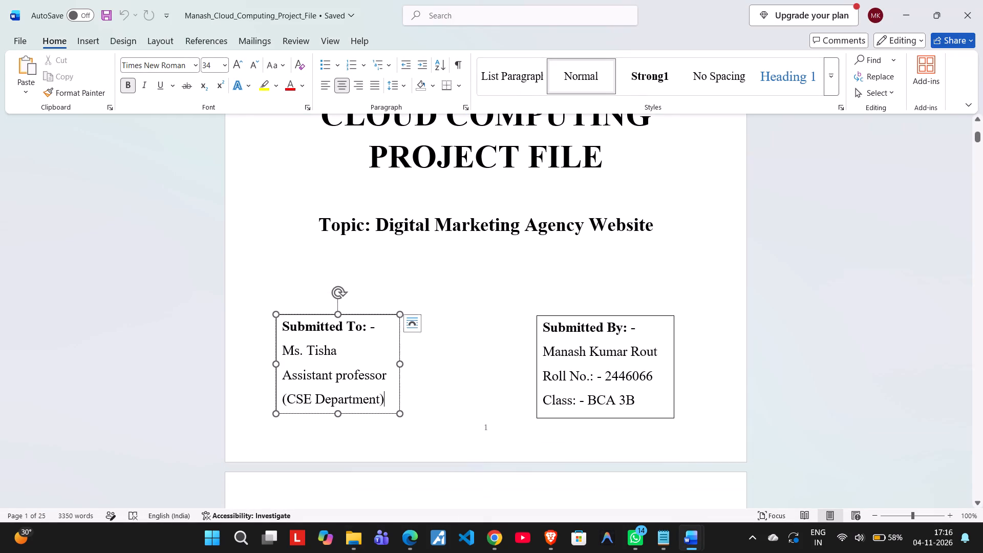
pyautogui.moveTo(321, 391); pyautogui.dragTo(266, 375)
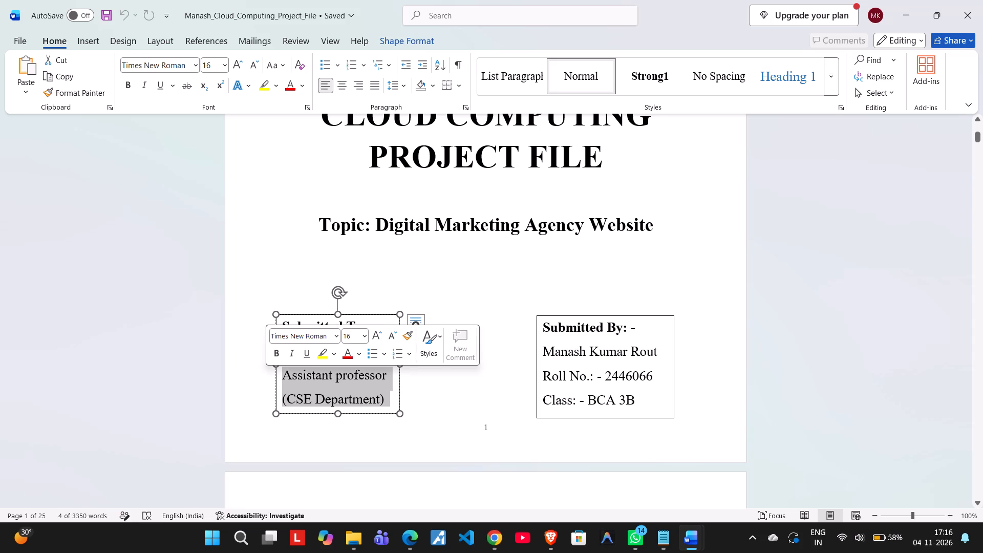
pyautogui.hotkey('ctrl', 'c')
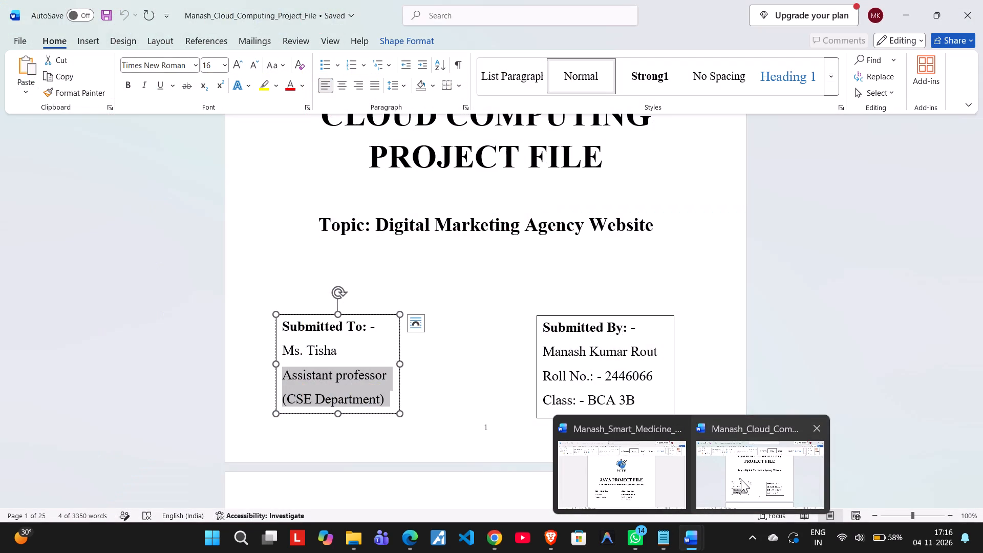
pyautogui.click(818, 430)
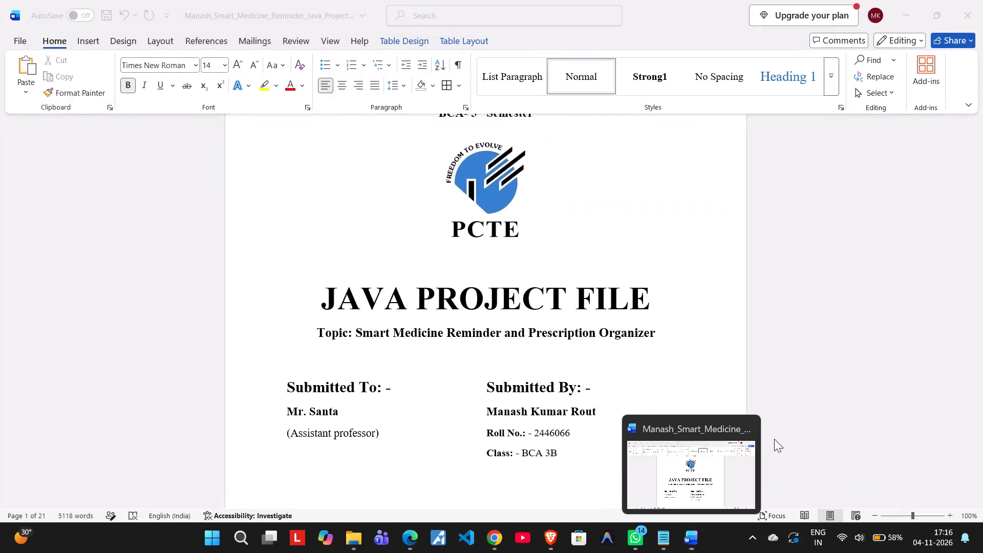
# Replace the "Assistant professor)" text under Submitted To on the Java project cover with the copied designation and department lines.
pyautogui.click(359, 423)
pyautogui.click(374, 426)
pyautogui.click(336, 432)
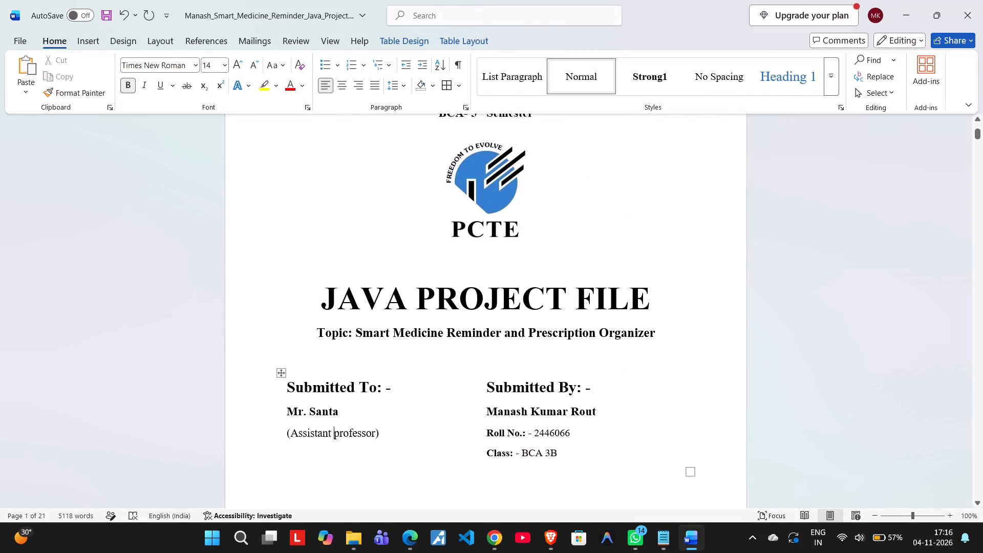
pyautogui.click(391, 437)
pyautogui.moveTo(391, 437); pyautogui.dragTo(298, 433)
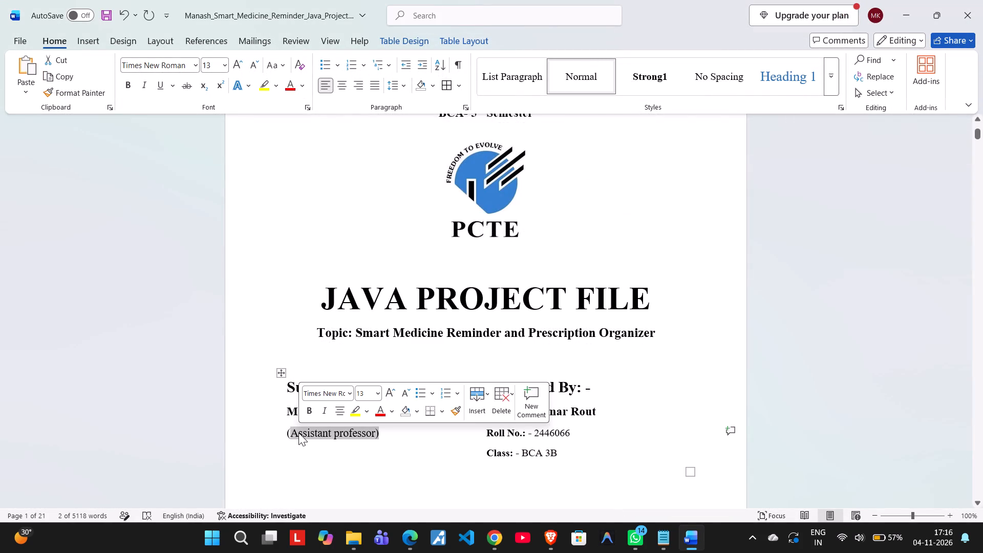
pyautogui.hotkey('ctrl', 'v')
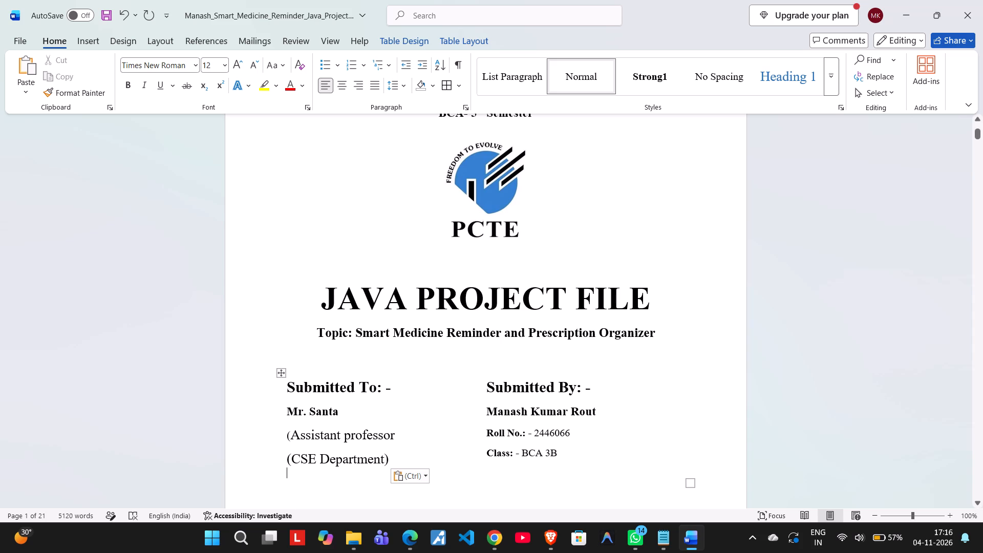
# Draw a text box about 4.2 cm high and 5.3 cm wide below the Submitted To details on the cover page.
pyautogui.click(332, 390)
pyautogui.click(350, 375)
pyautogui.click(379, 375)
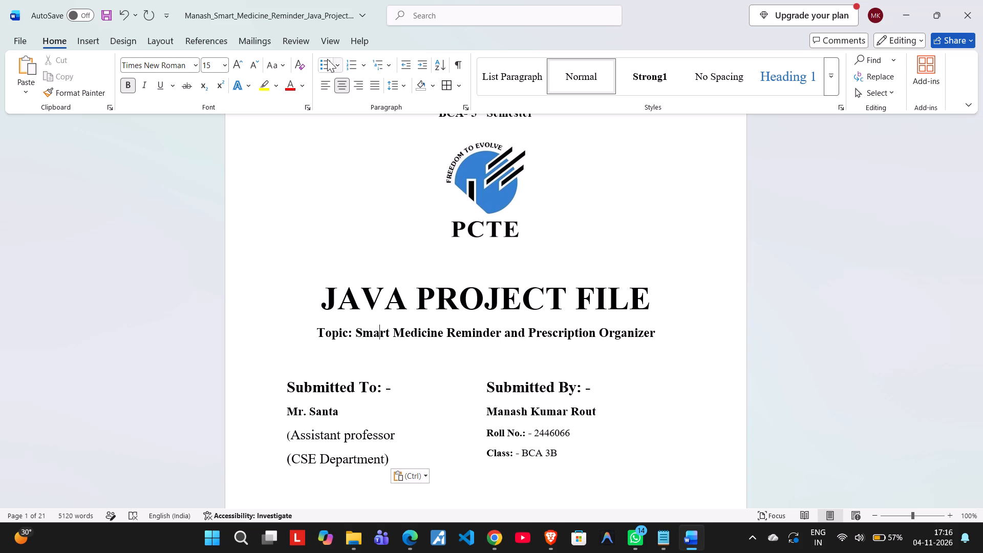
pyautogui.click(93, 41)
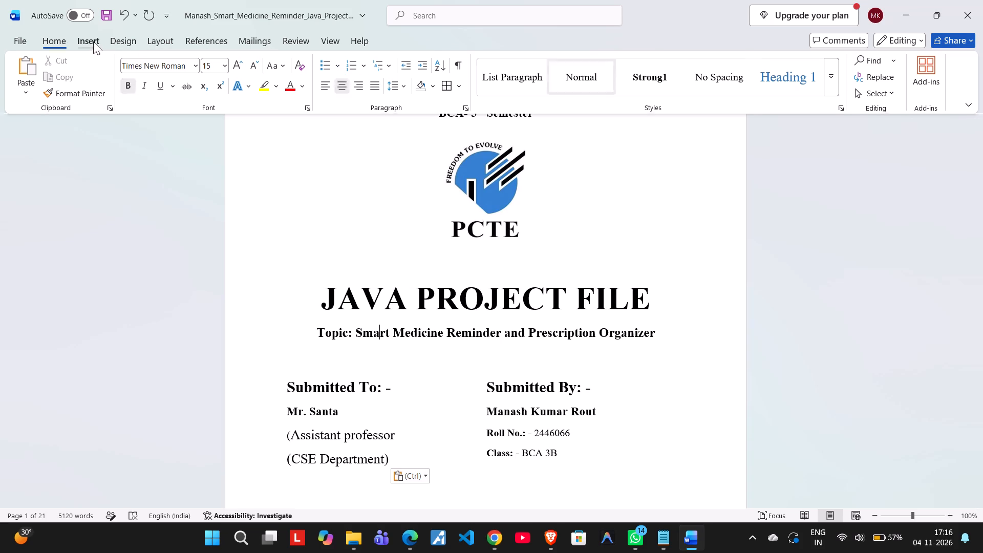
pyautogui.click(569, 67)
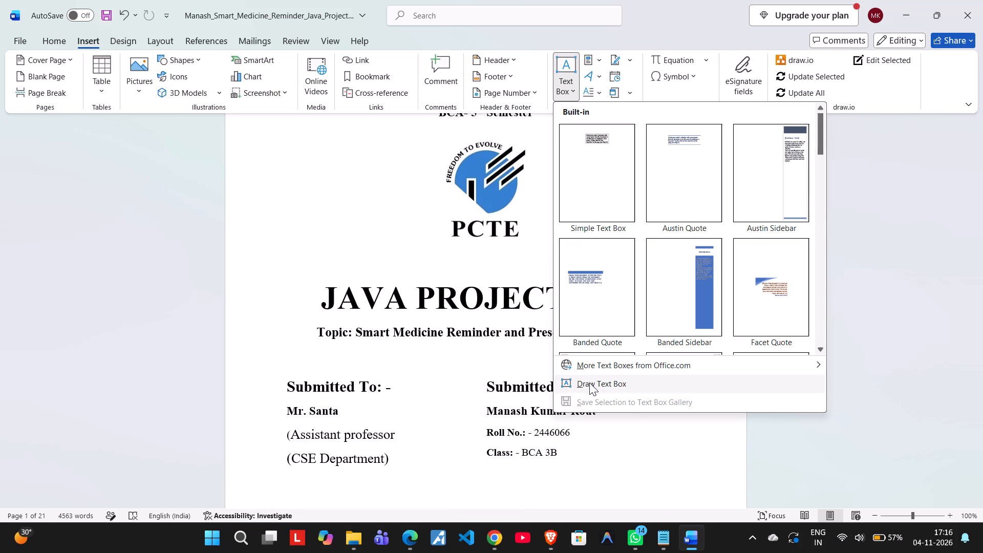
pyautogui.click(589, 385)
pyautogui.scroll(-5, 589, 385)
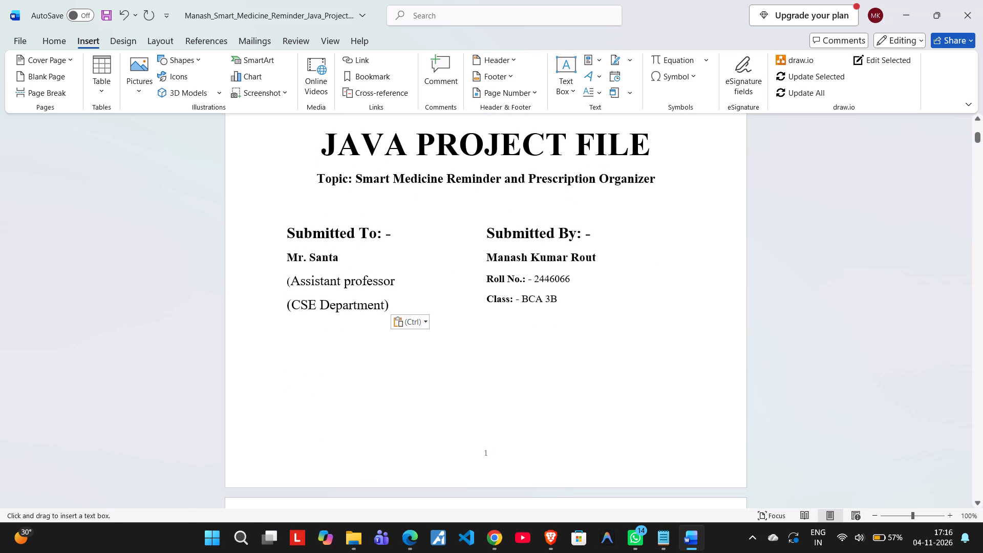
pyautogui.moveTo(272, 326); pyautogui.dragTo(401, 428)
pyautogui.click(439, 366)
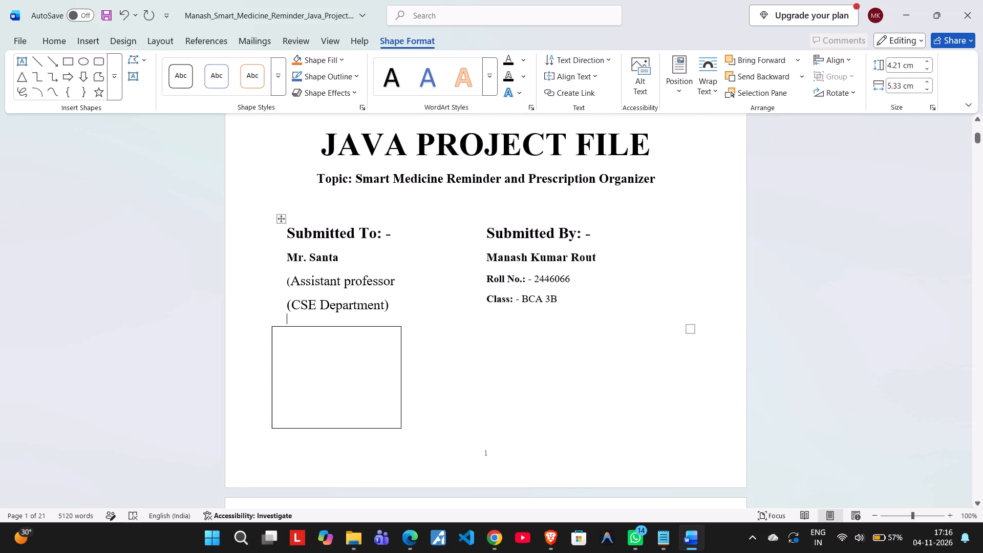
# Move all the Submitted To details into the new text box and shift the box up beneath the topic line.
pyautogui.click(357, 289)
pyautogui.moveTo(395, 306); pyautogui.dragTo(327, 276)
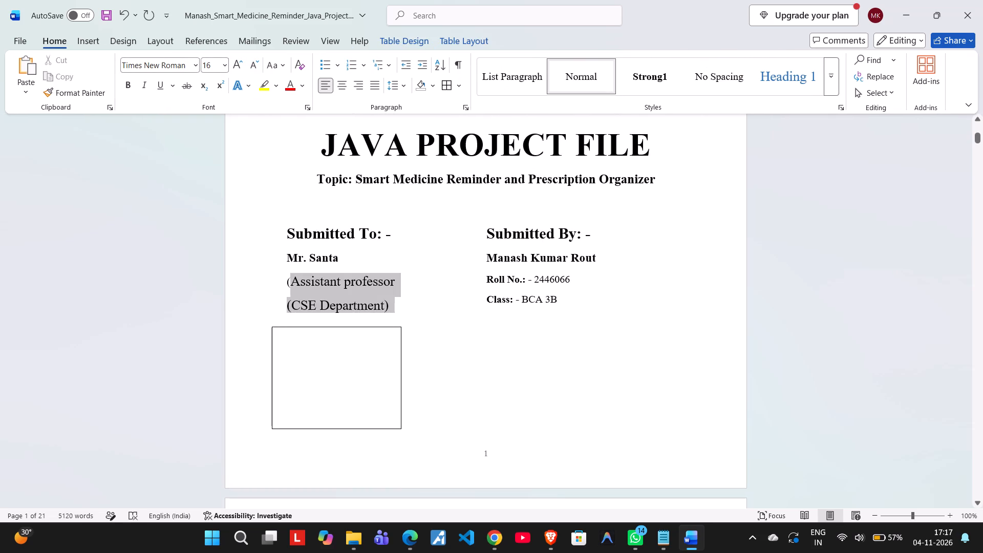
pyautogui.moveTo(327, 276); pyautogui.dragTo(283, 239)
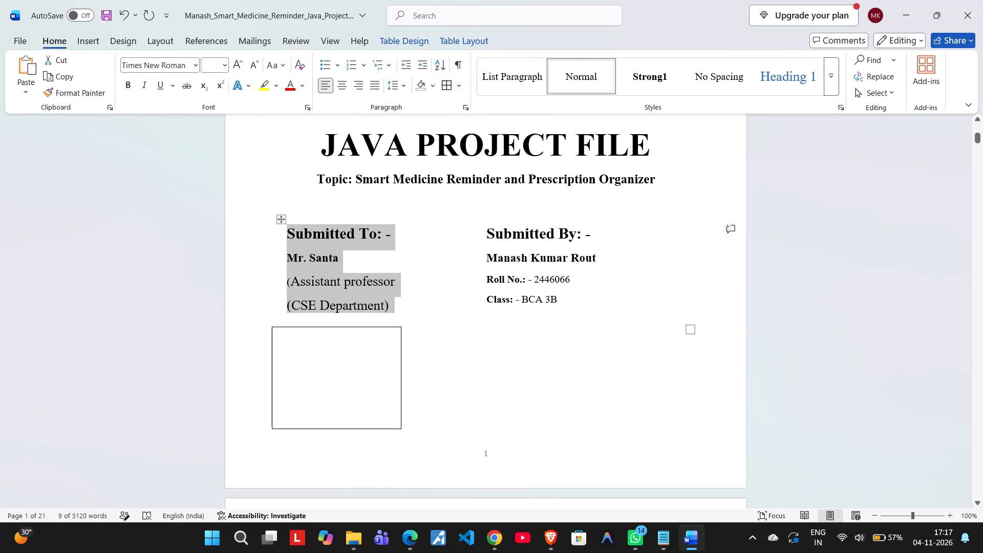
pyautogui.hotkey('ctrl', 'x')
pyautogui.click(287, 332)
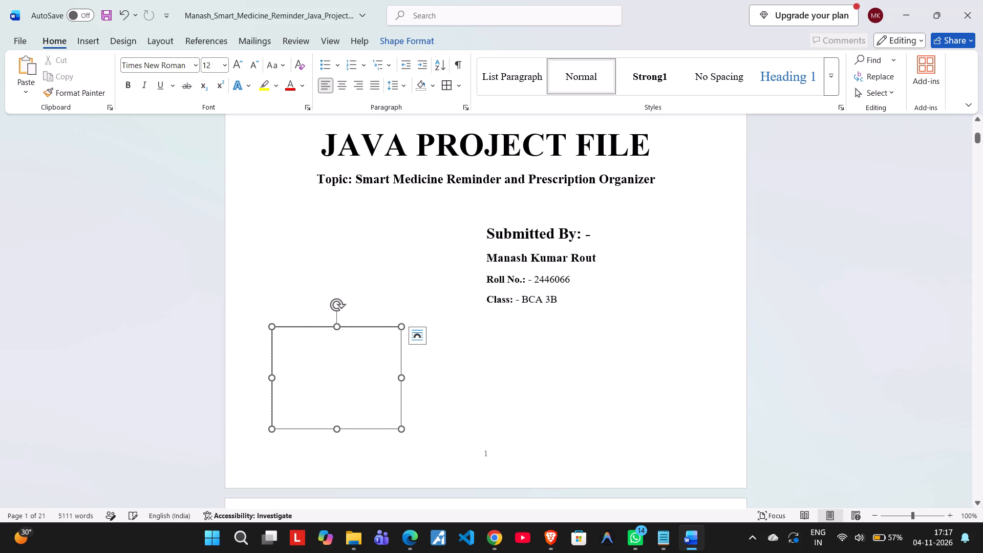
pyautogui.hotkey('ctrl', 'v')
pyautogui.moveTo(366, 327); pyautogui.dragTo(369, 270)
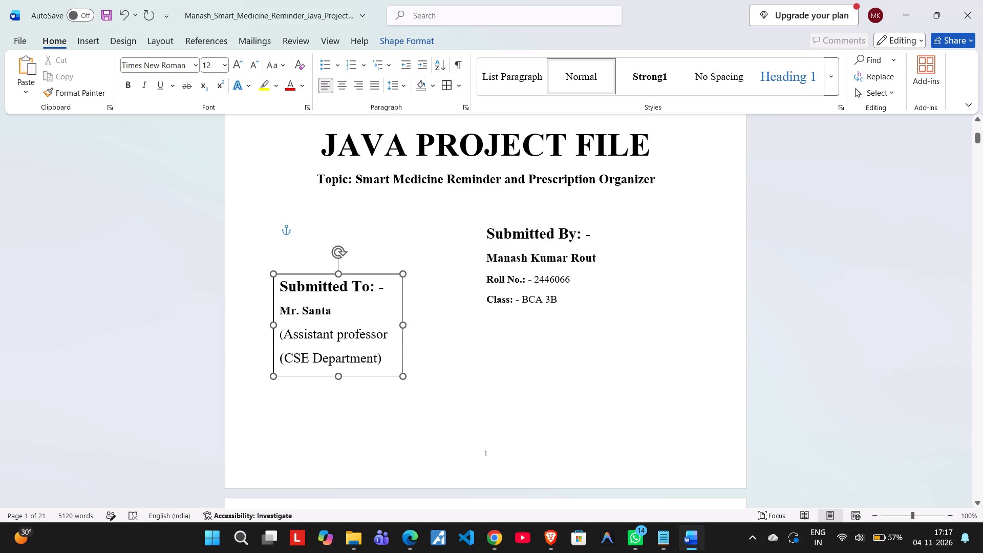
pyautogui.moveTo(369, 270); pyautogui.dragTo(368, 270)
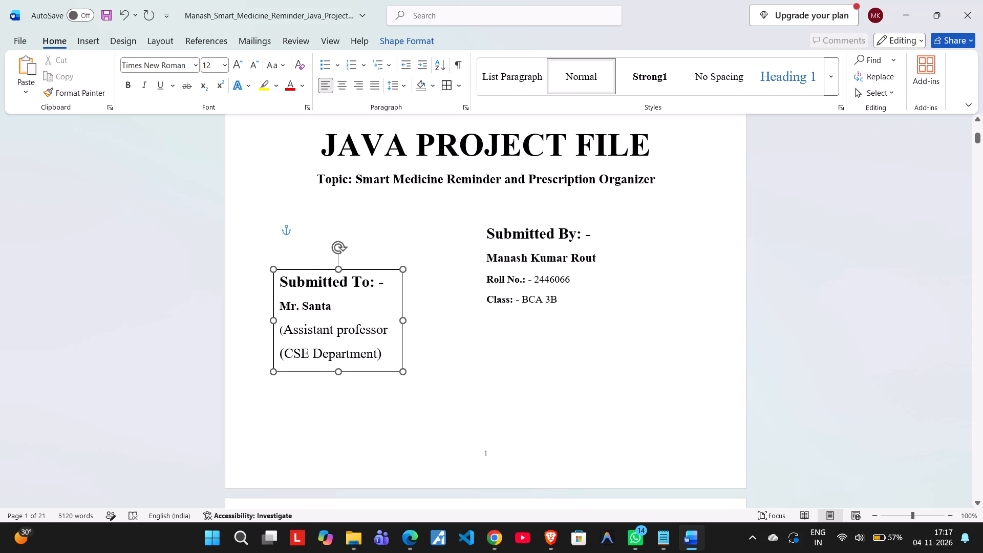
# Duplicate the Submitted To text box and place the copy below the Submitted By details.
pyautogui.click(384, 268)
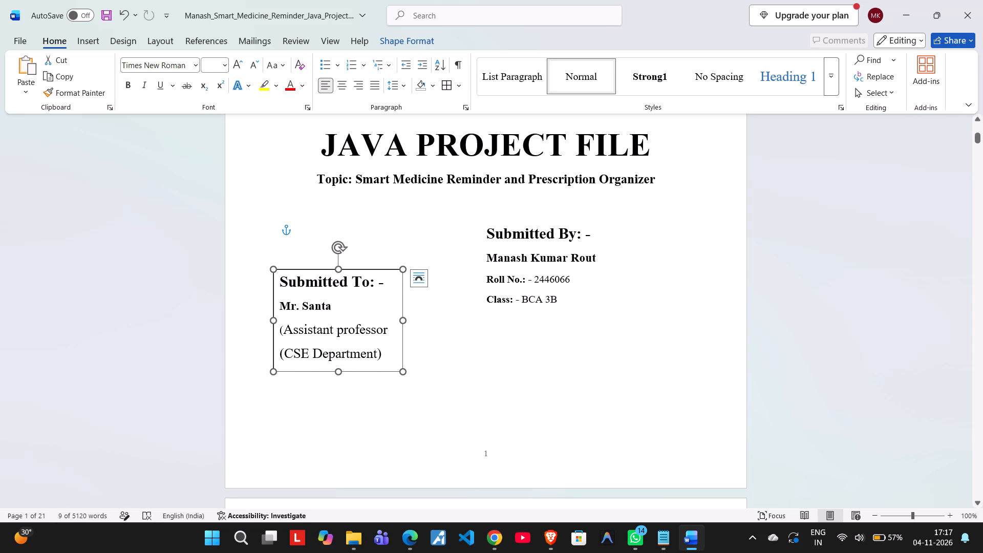
pyautogui.hotkey('ctrl', 'd')
pyautogui.moveTo(383, 277); pyautogui.dragTo(387, 280)
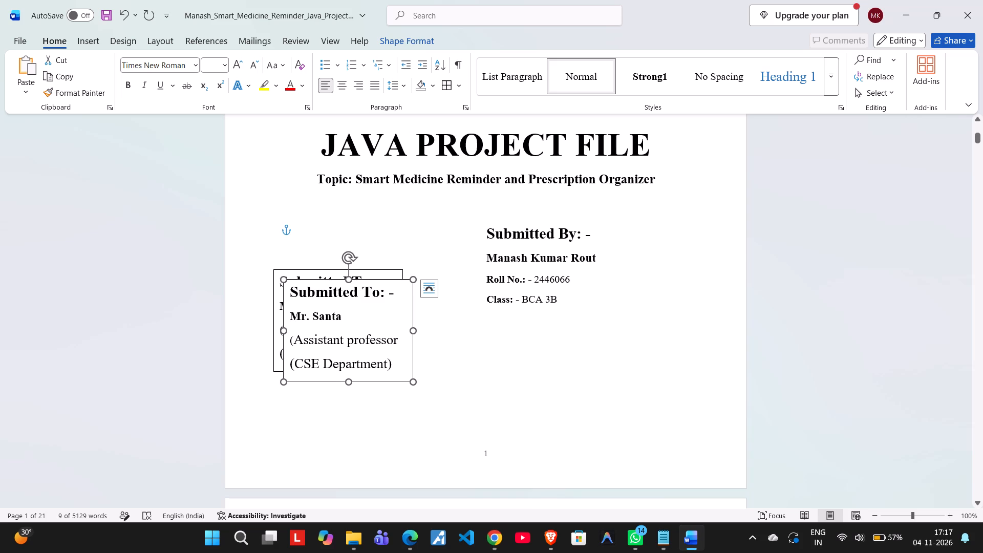
pyautogui.moveTo(387, 280); pyautogui.dragTo(623, 342)
# Replace the duplicate box's text with the Submitted By details and delete the original Submitted By block.
pyautogui.click(556, 289)
pyautogui.click(562, 295)
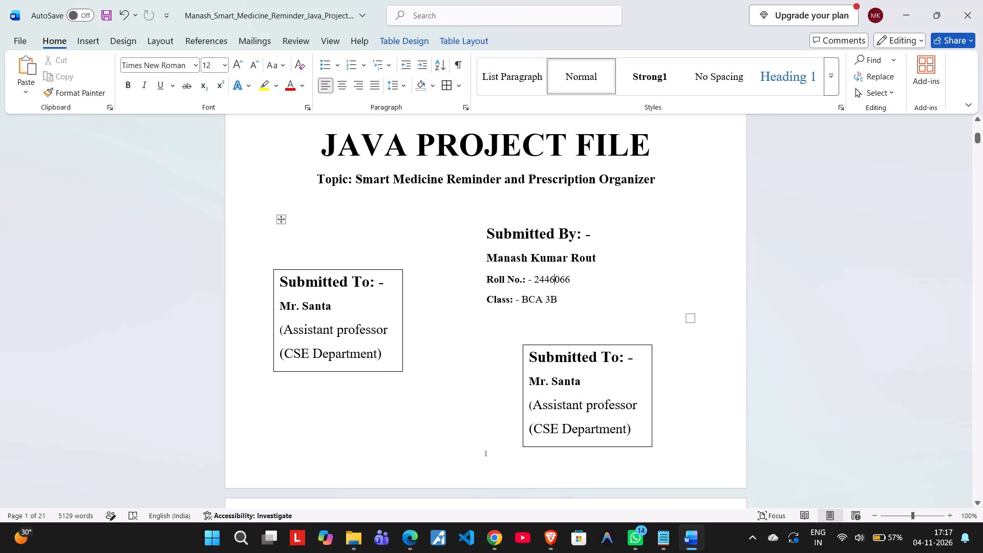
pyautogui.moveTo(562, 297); pyautogui.dragTo(507, 240)
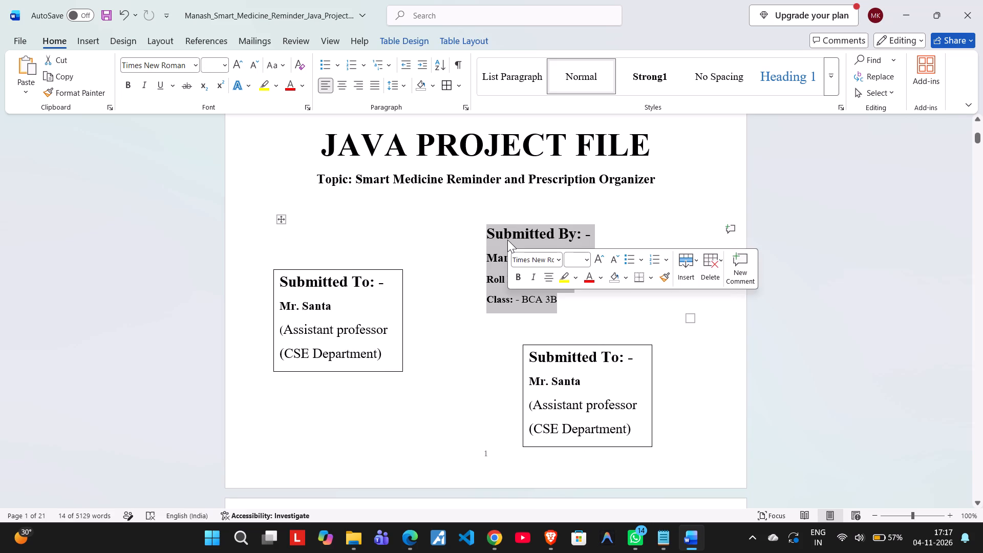
pyautogui.hotkey('ctrl', 'c')
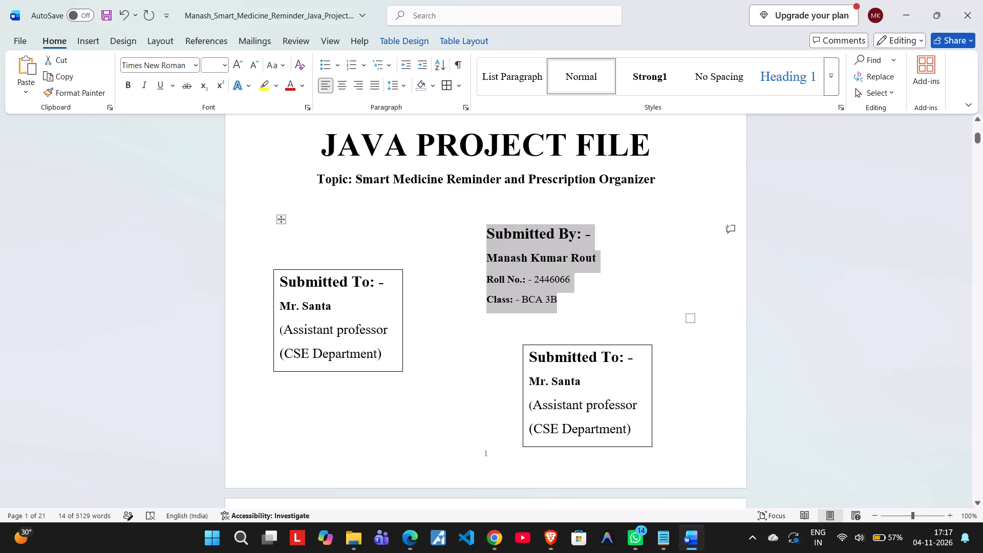
pyautogui.moveTo(635, 430); pyautogui.dragTo(536, 358)
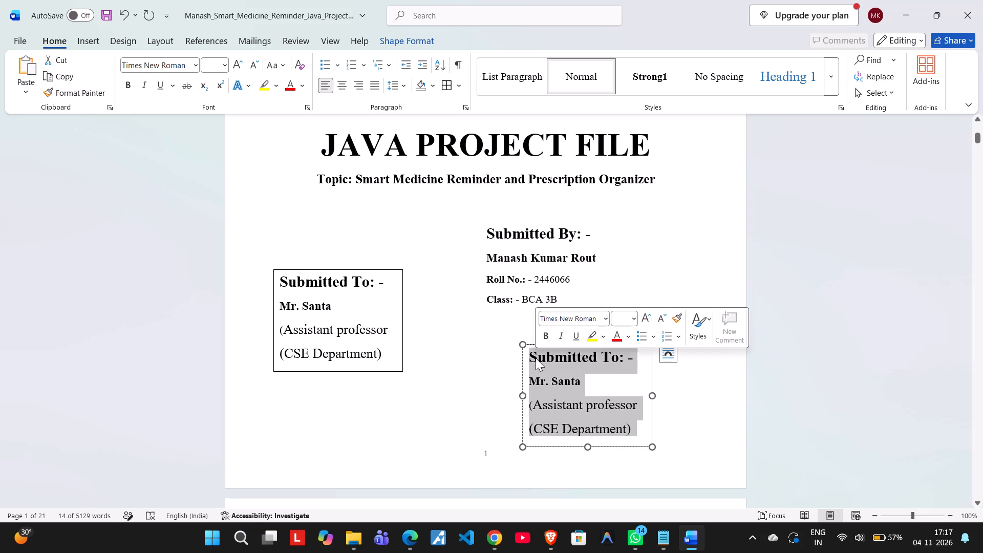
pyautogui.hotkey('ctrl', 'v')
pyautogui.moveTo(563, 303); pyautogui.dragTo(506, 260)
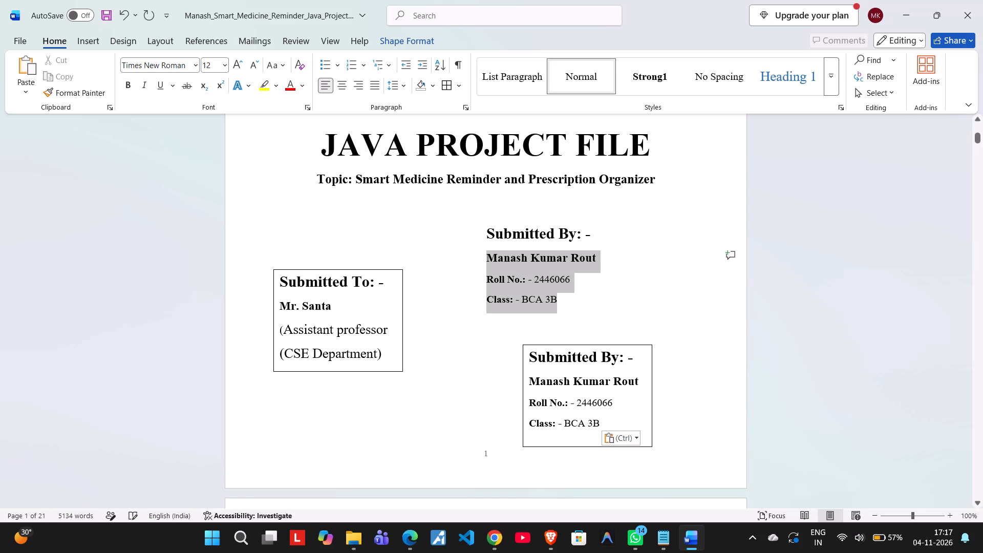
pyautogui.moveTo(506, 260); pyautogui.dragTo(497, 242)
pyautogui.press('BackSpace')
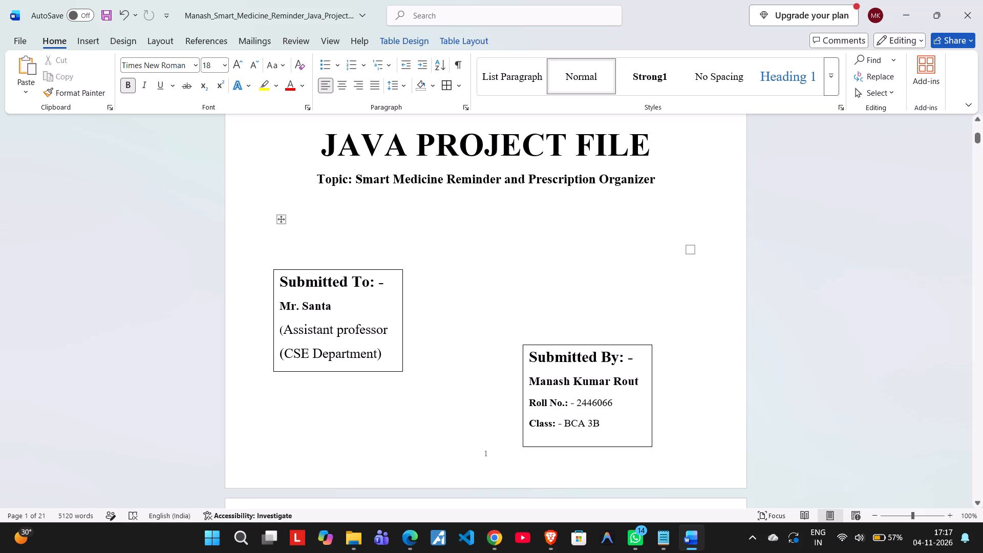
# Set all text in the Submitted To box to 16 pt and remove bold from the teacher's name.
pyautogui.click(333, 323)
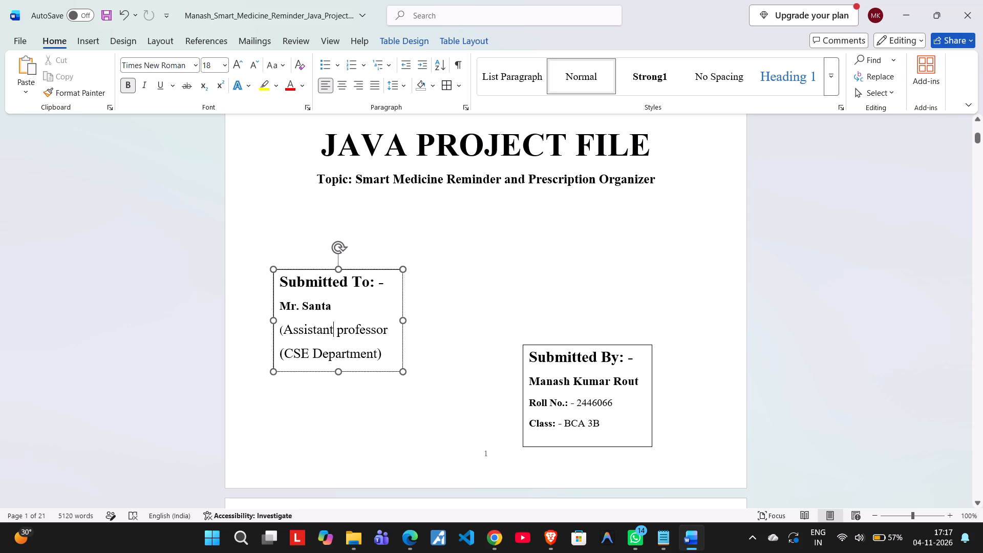
pyautogui.moveTo(389, 352); pyautogui.dragTo(279, 280)
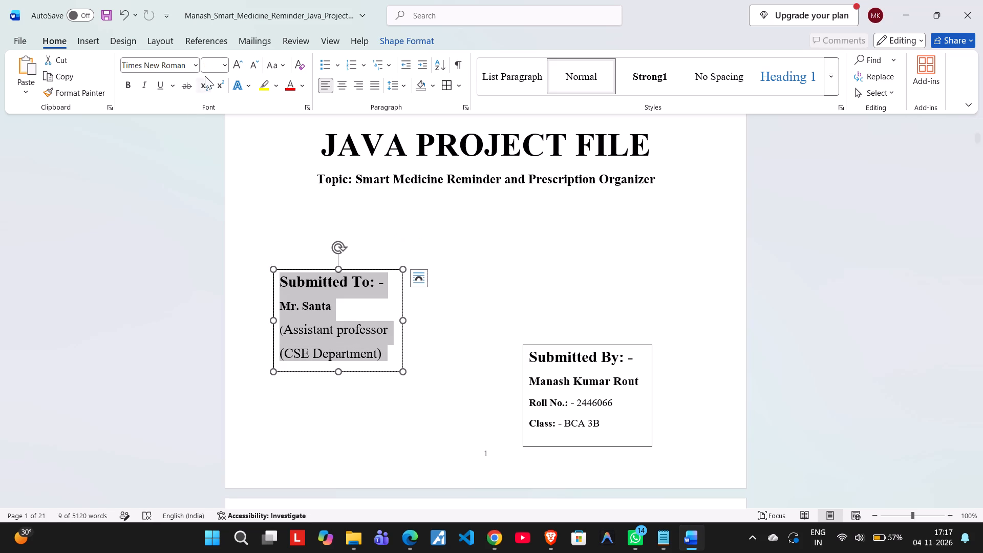
pyautogui.click(223, 66)
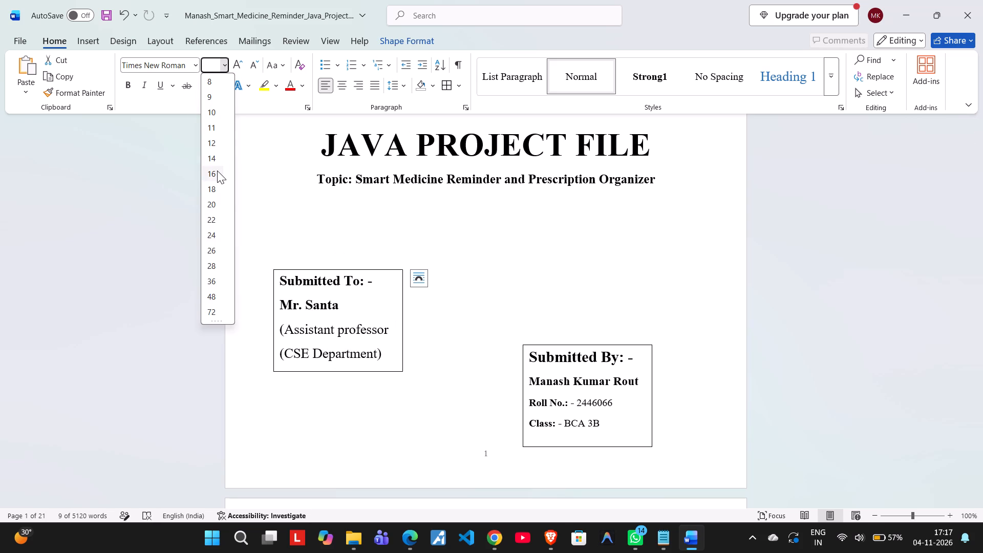
pyautogui.click(217, 171)
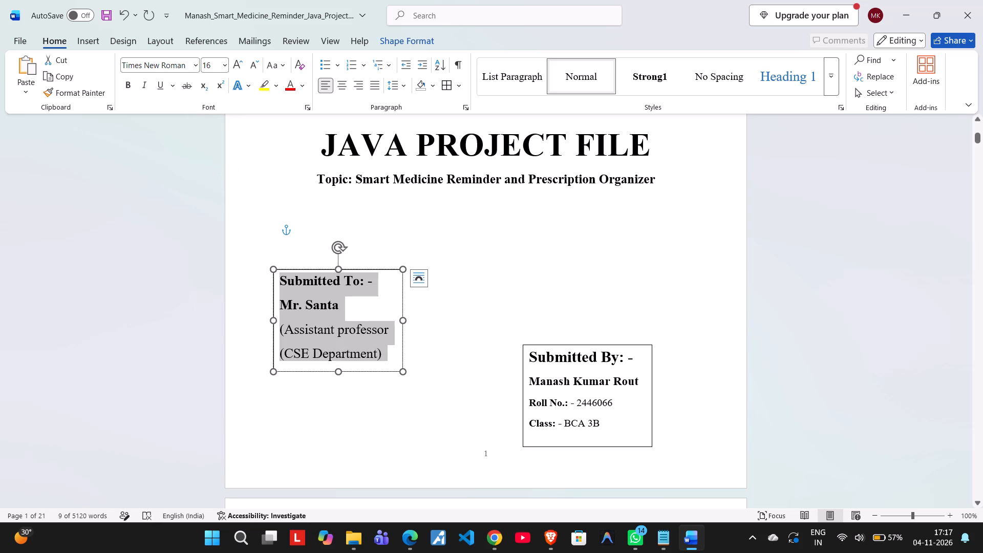
pyautogui.click(346, 302)
pyautogui.moveTo(349, 303); pyautogui.dragTo(274, 299)
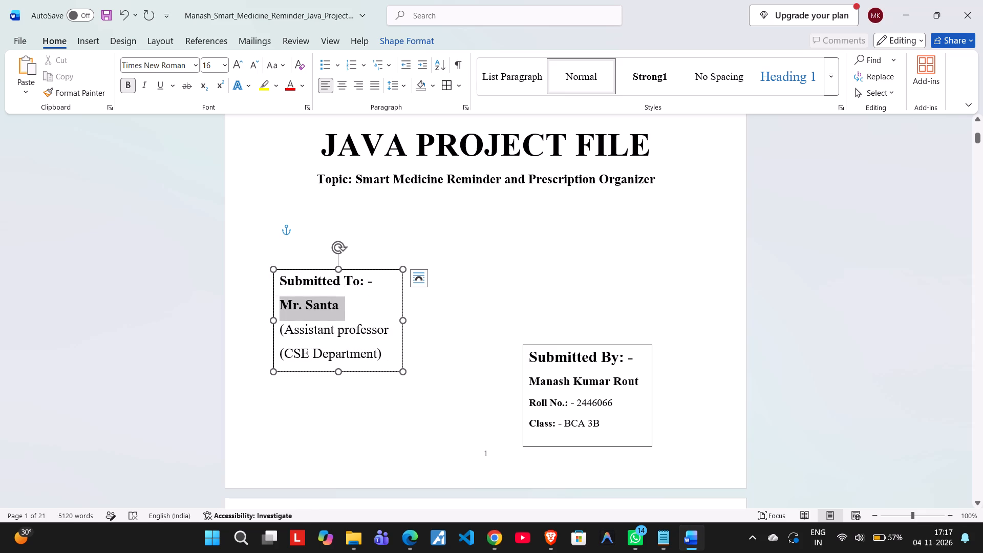
pyautogui.click(133, 90)
pyautogui.click(564, 338)
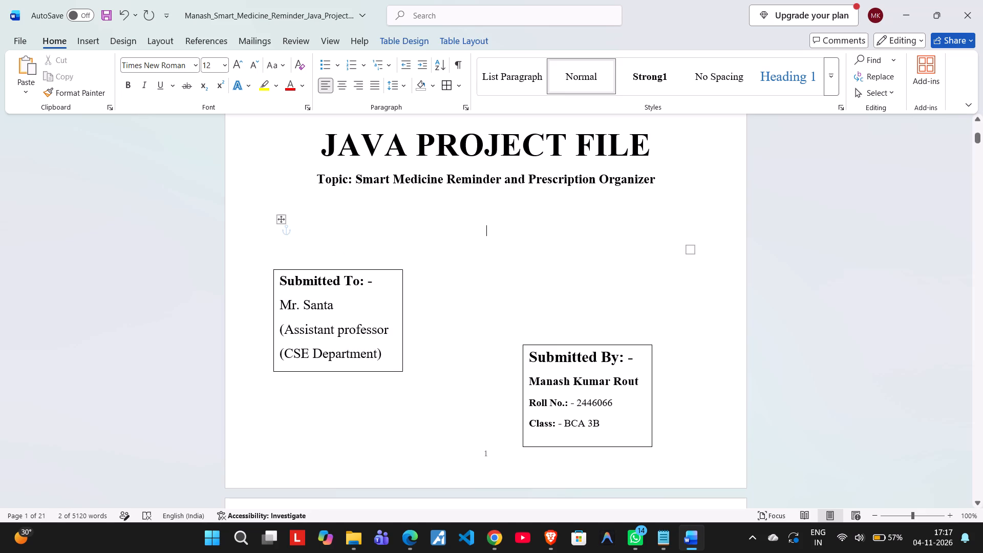
# Add the surname "Singh" after the teacher's name in the Submitted To box.
pyautogui.click(347, 309)
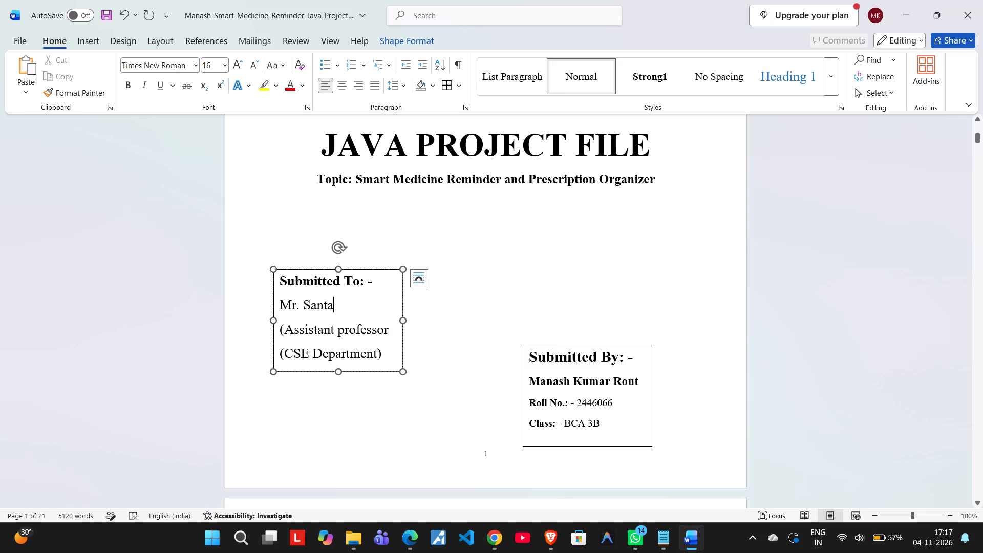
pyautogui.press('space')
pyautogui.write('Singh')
# Move the Submitted By box up level with the Submitted To box, placing it toward the cover page's right side.
pyautogui.click(616, 338)
pyautogui.moveTo(615, 346); pyautogui.dragTo(546, 276)
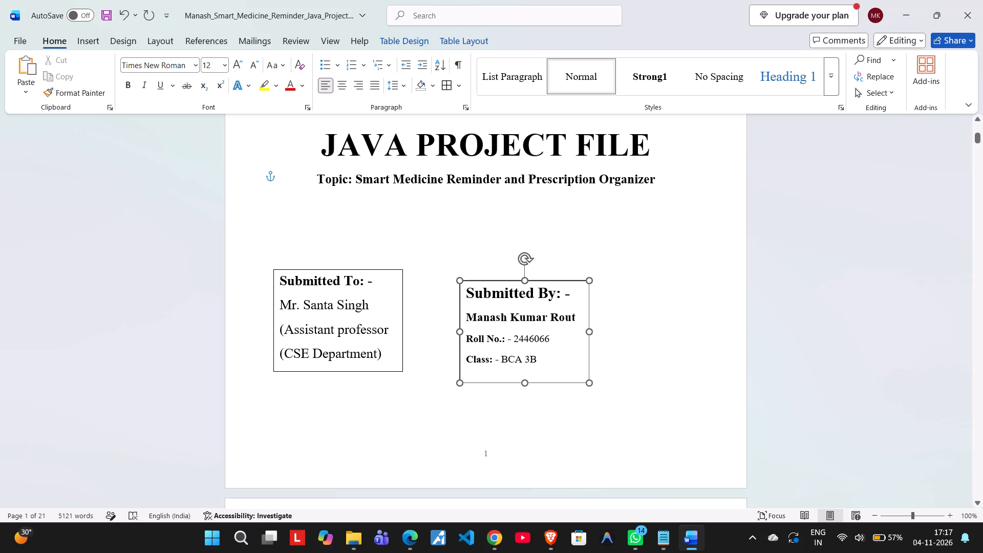
pyautogui.moveTo(546, 276); pyautogui.dragTo(503, 269)
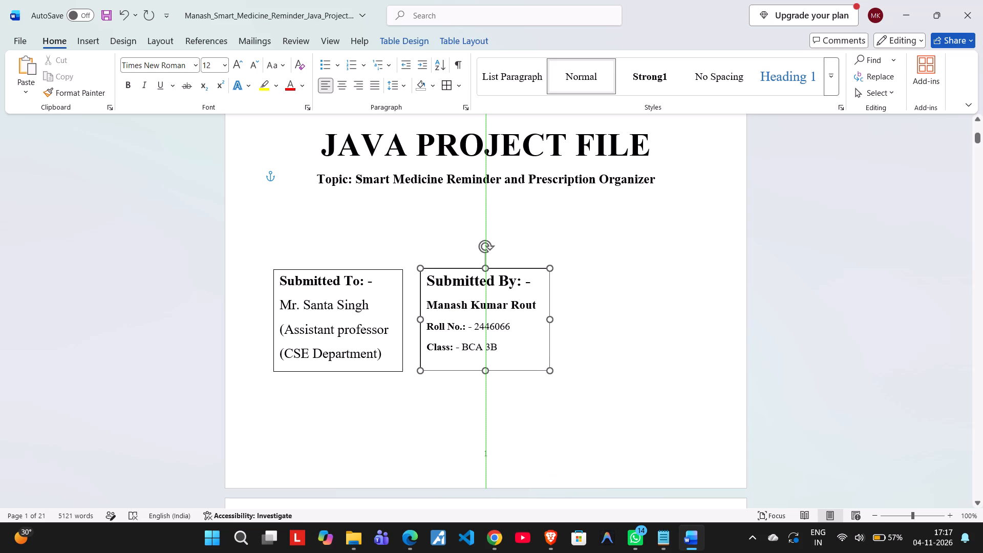
pyautogui.moveTo(503, 269); pyautogui.dragTo(502, 269)
pyautogui.press('Right')
pyautogui.press('Right')
pyautogui.press('Right')
pyautogui.press('Right')
pyautogui.press('Right')
pyautogui.press('Right')
pyautogui.press('Right')
pyautogui.press('Right')
pyautogui.press('Right')
pyautogui.press('Right')
pyautogui.press('Right')
pyautogui.press('Right')
pyautogui.press('Right')
pyautogui.press('Right')
pyautogui.press('Right')
pyautogui.press('Right')
pyautogui.press('Right')
pyautogui.press('Right')
pyautogui.press('Right')
pyautogui.press('Right')
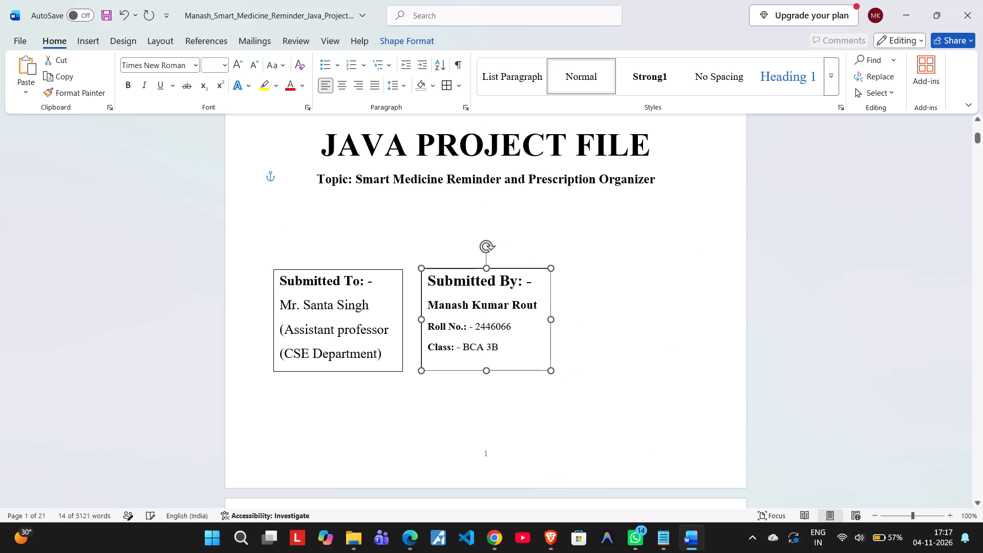
pyautogui.press('Right')
pyautogui.press('Right')
pyautogui.press('Right')
pyautogui.press('Right')
pyautogui.press('Right')
pyautogui.press('Right')
pyautogui.press('Right')
pyautogui.press('Right')
pyautogui.press('Right')
pyautogui.press('Right')
pyautogui.press('Right')
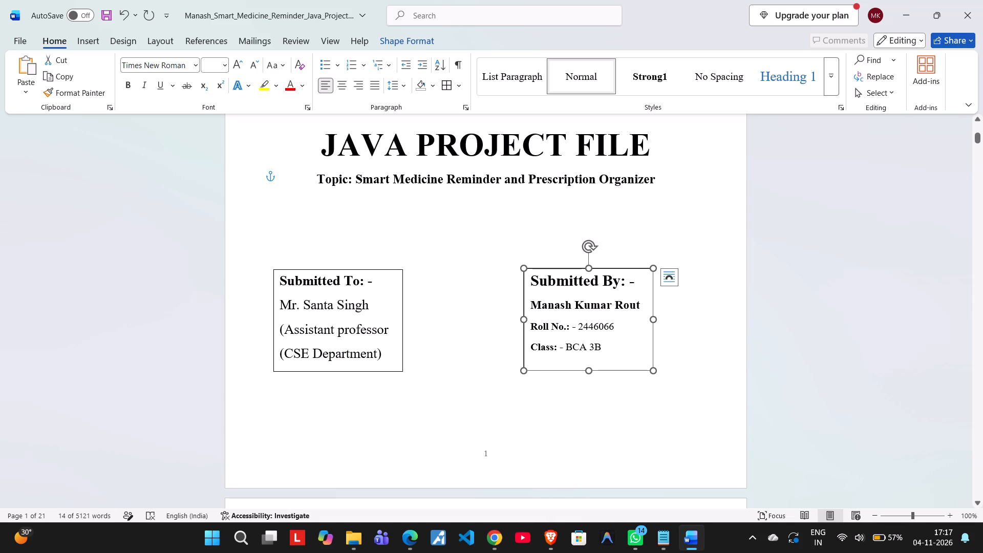
# Set all text in the Submitted By box to 16 pt.
pyautogui.moveTo(610, 352); pyautogui.dragTo(522, 284)
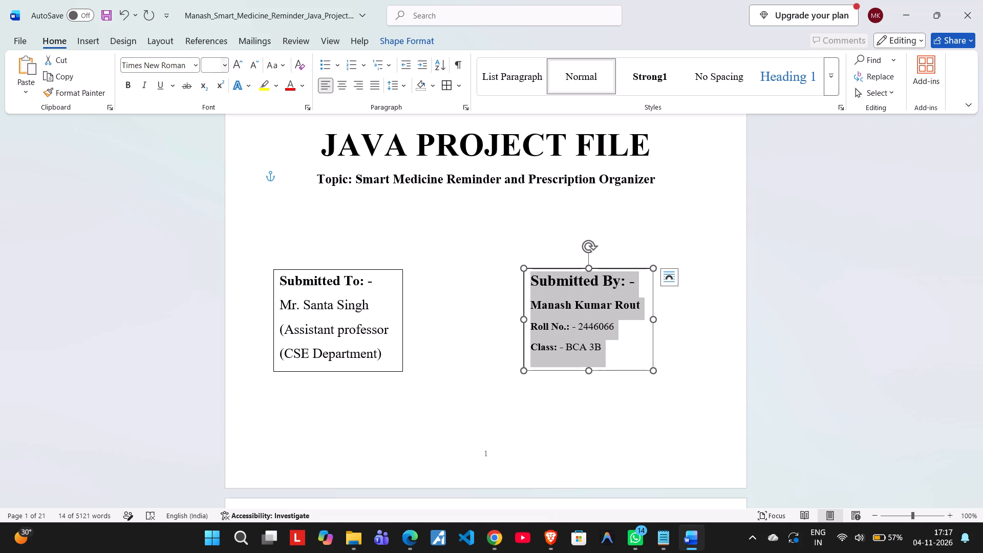
pyautogui.click(214, 65)
pyautogui.click(224, 65)
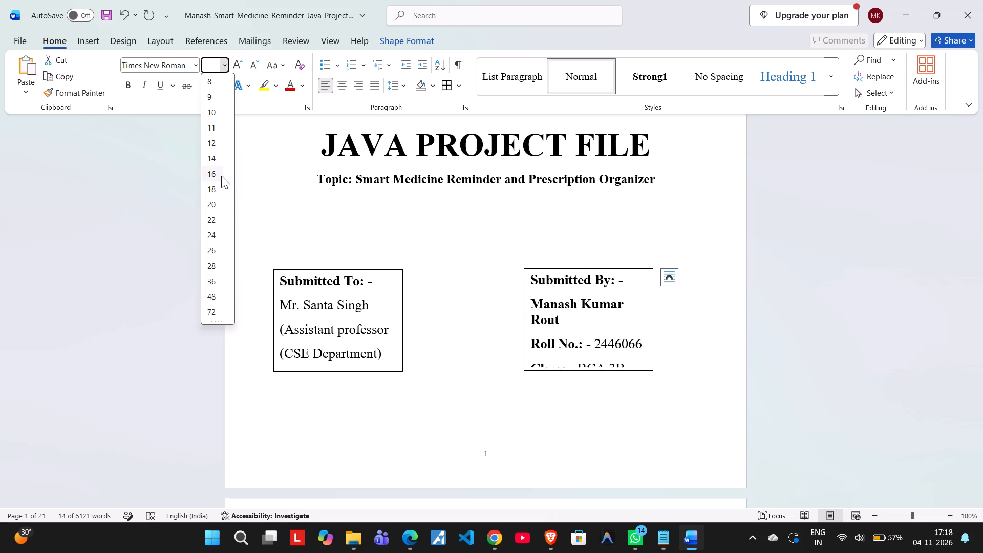
pyautogui.click(221, 176)
pyautogui.click(357, 324)
pyautogui.moveTo(382, 353); pyautogui.dragTo(356, 342)
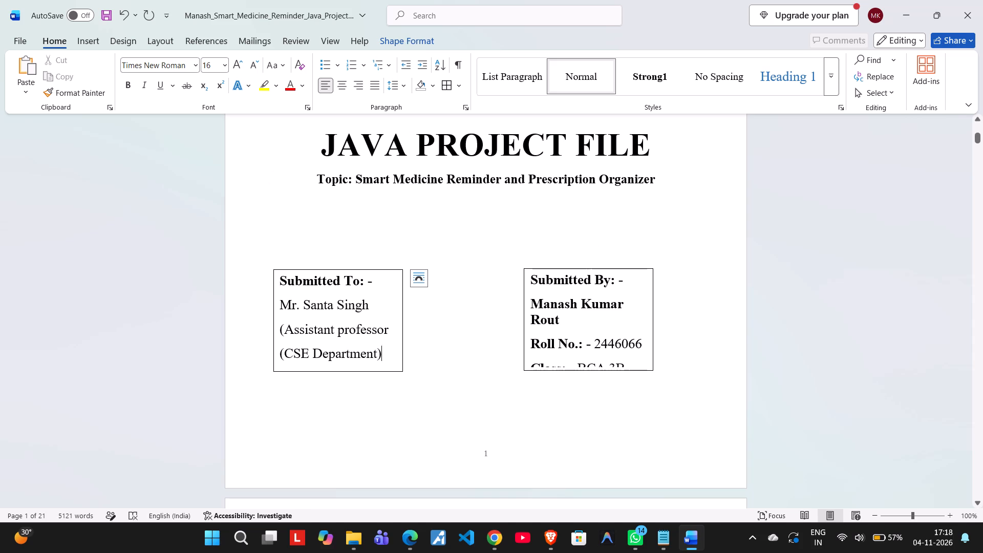
pyautogui.moveTo(356, 342); pyautogui.dragTo(264, 286)
# Widen the Submitted By box so that the student's name fits on one line.
pyautogui.click(581, 316)
pyautogui.click(601, 362)
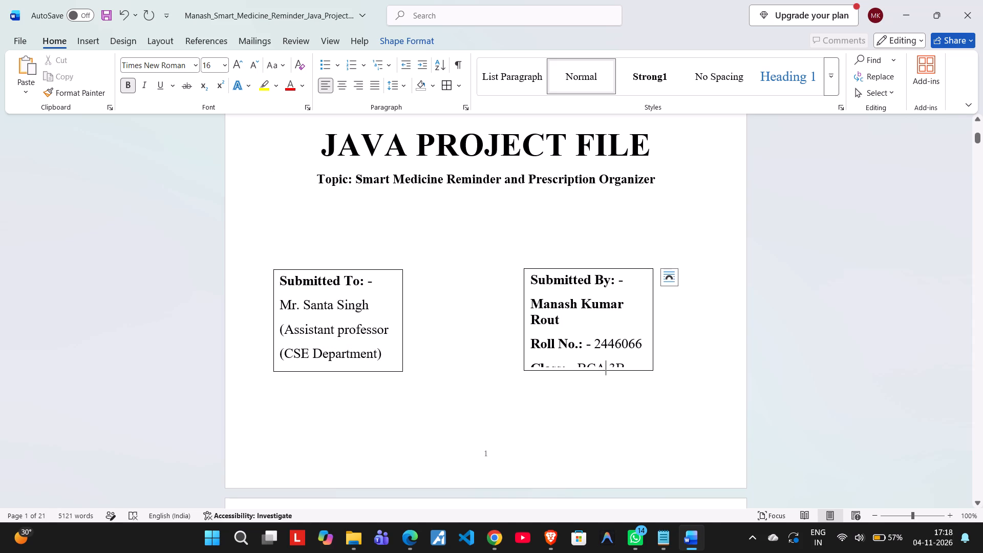
pyautogui.click(638, 316)
pyautogui.click(654, 310)
pyautogui.moveTo(652, 318); pyautogui.dragTo(669, 315)
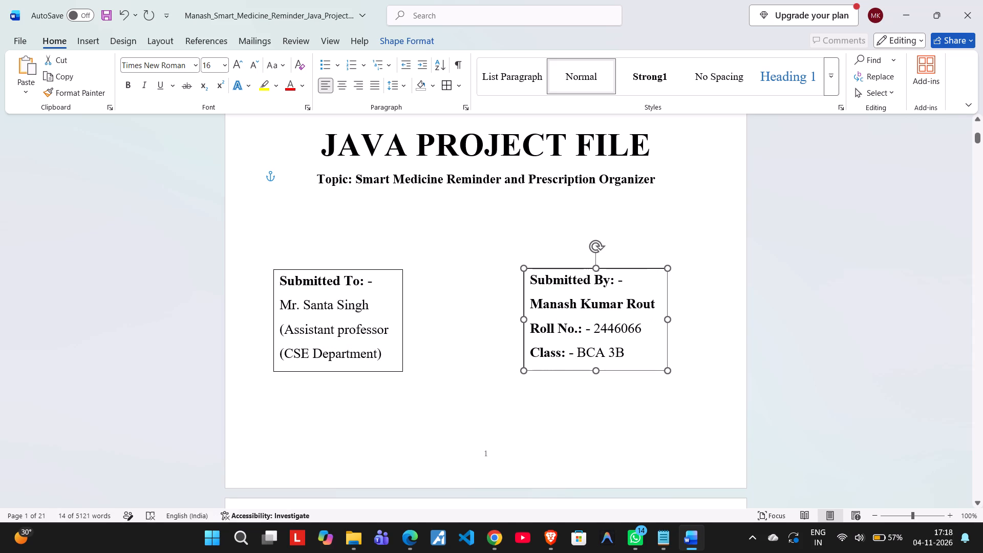
pyautogui.moveTo(669, 315); pyautogui.dragTo(672, 315)
pyautogui.click(701, 323)
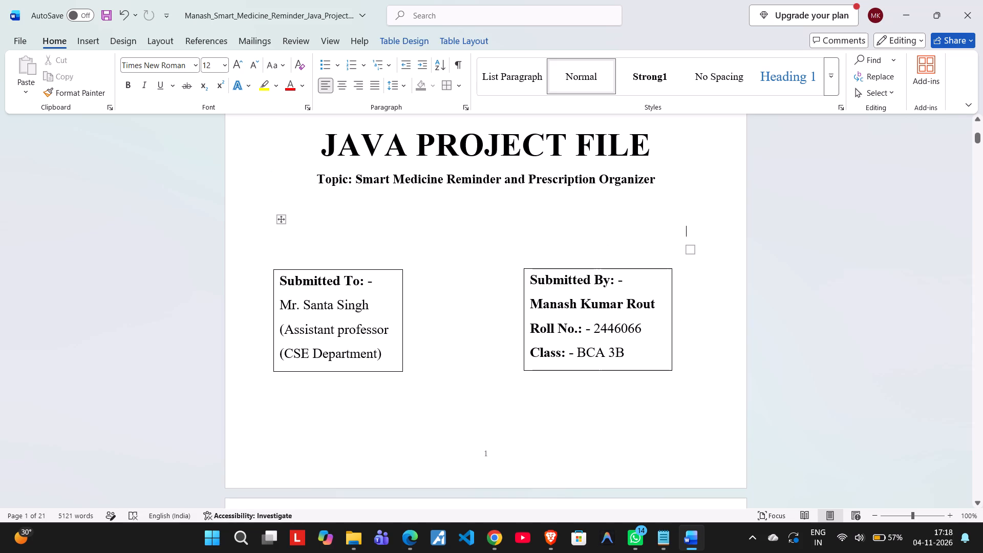
# Open the shape options for the Submitted By box.
pyautogui.rightClick(639, 270)
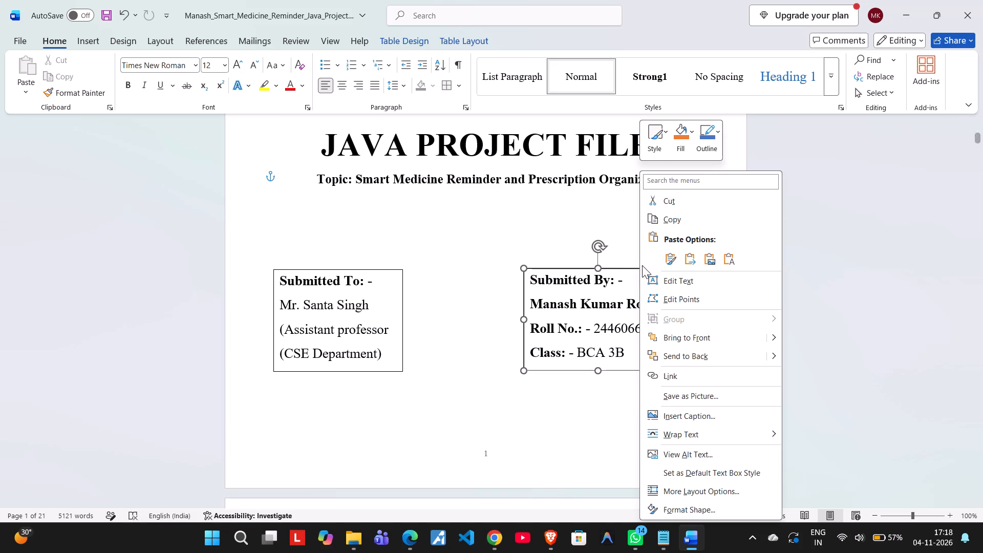
# Remove the outlines of the Submitted By and Submitted To text boxes on the Java report's cover page.
pyautogui.click(710, 131)
pyautogui.click(699, 215)
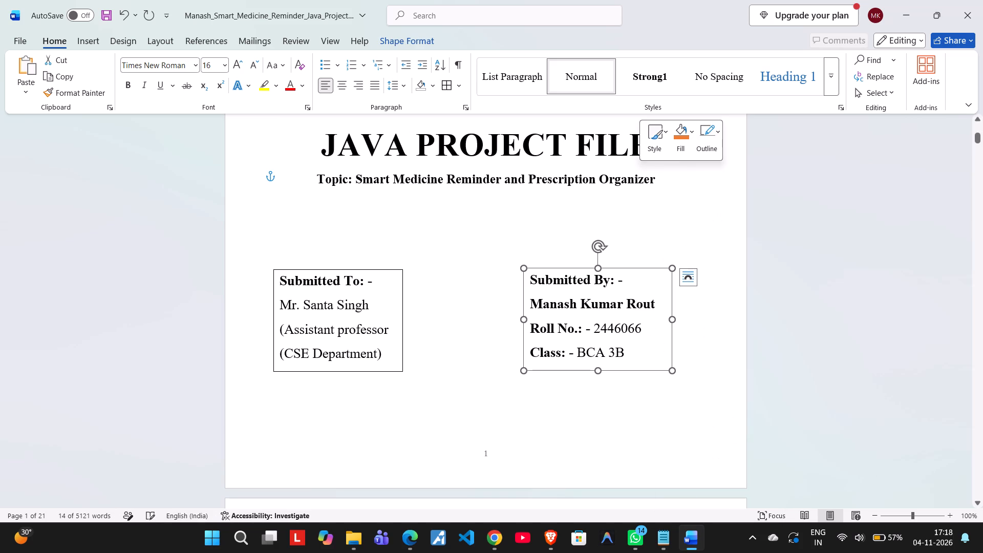
pyautogui.rightClick(393, 268)
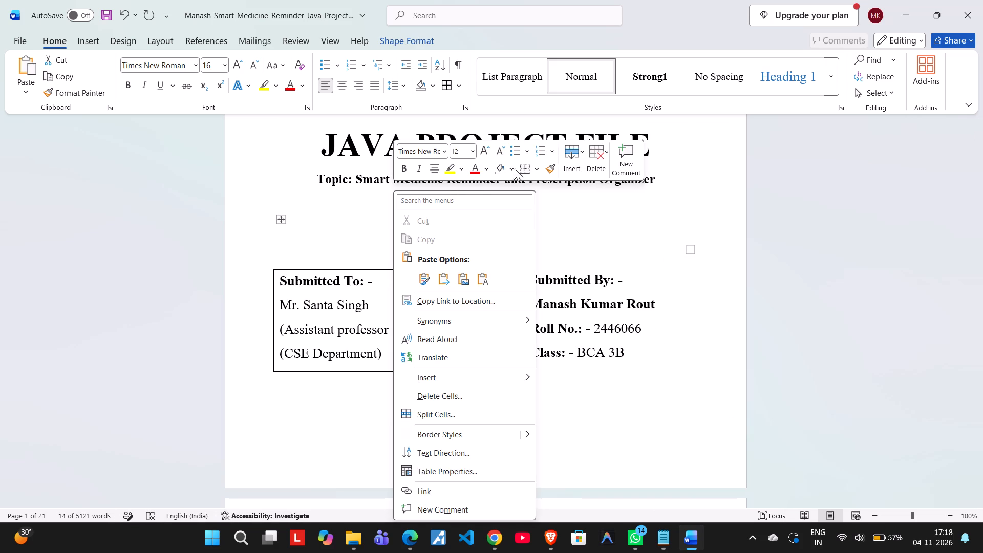
pyautogui.click(351, 253)
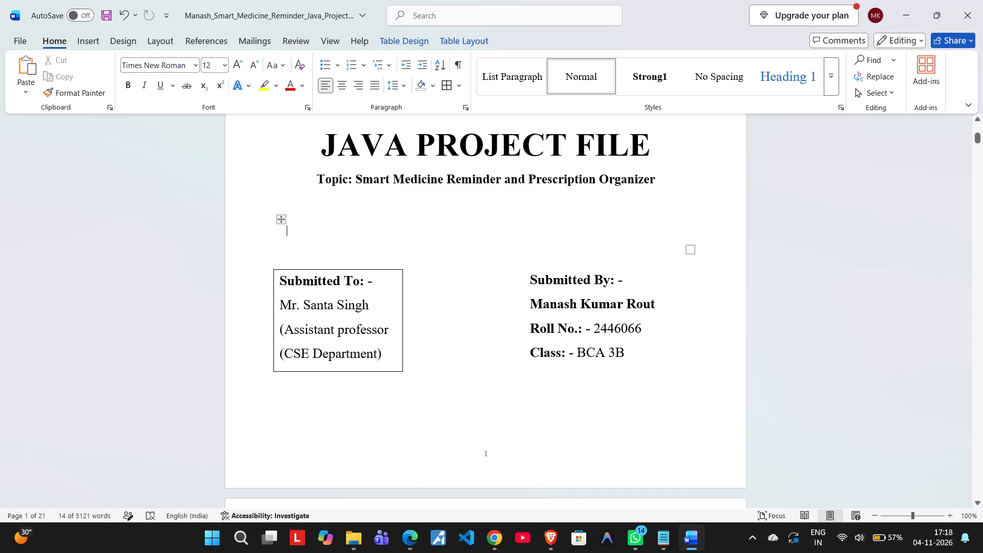
pyautogui.click(370, 270)
pyautogui.rightClick(370, 269)
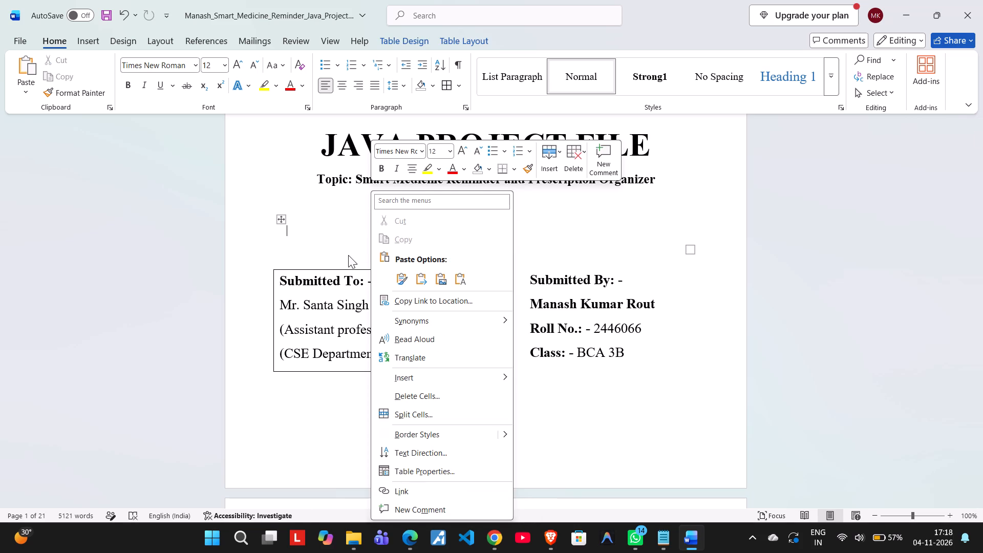
pyautogui.click(340, 255)
pyautogui.rightClick(336, 269)
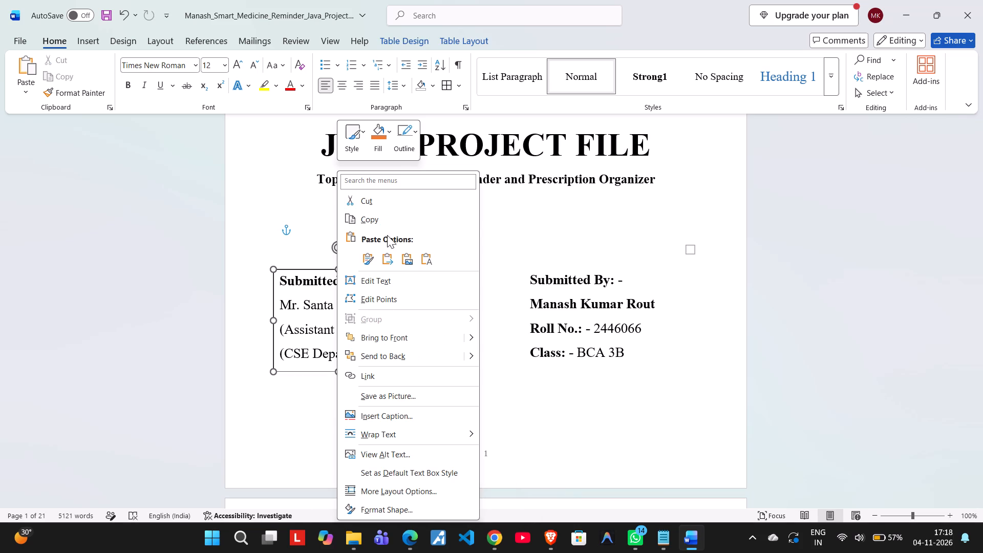
pyautogui.click(399, 148)
pyautogui.click(403, 213)
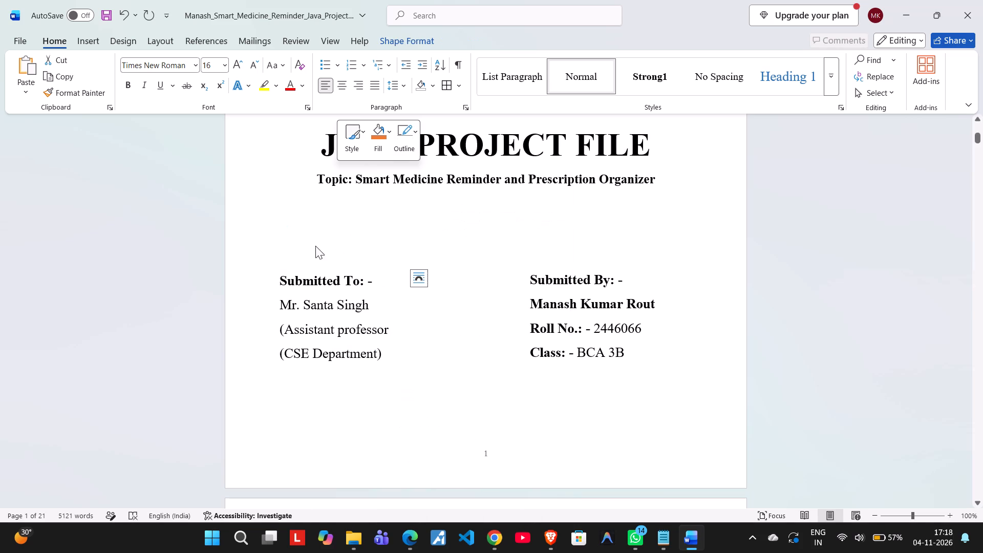
pyautogui.click(198, 298)
pyautogui.click(608, 404)
pyautogui.click(788, 378)
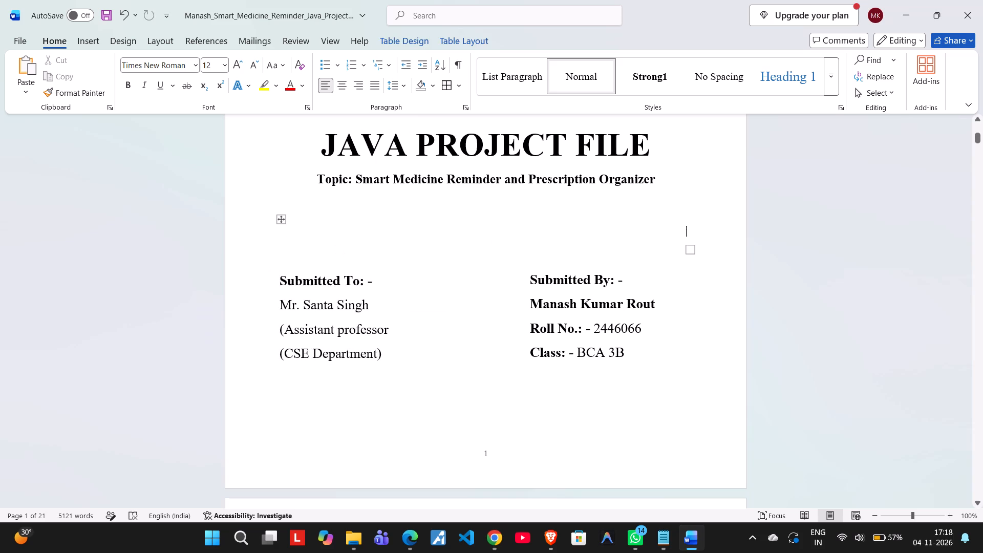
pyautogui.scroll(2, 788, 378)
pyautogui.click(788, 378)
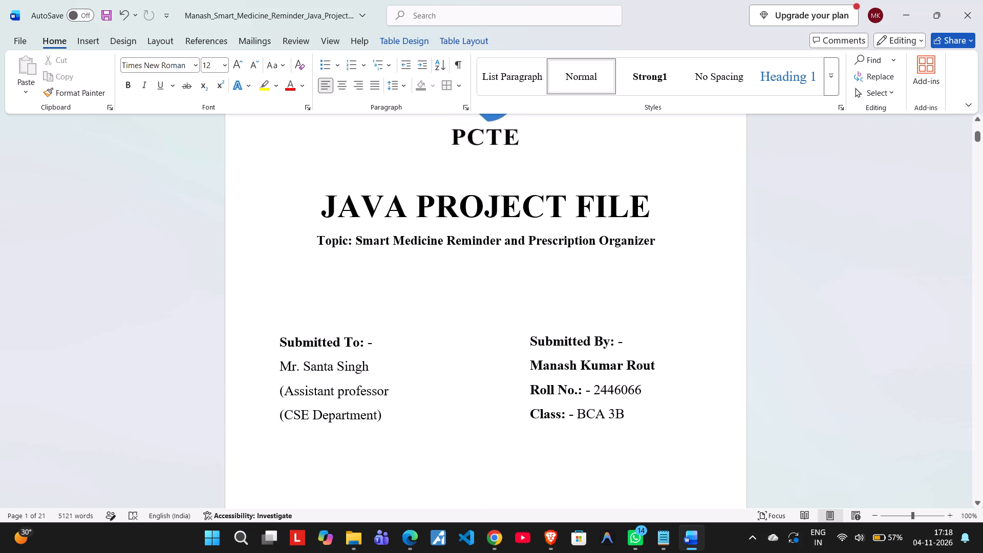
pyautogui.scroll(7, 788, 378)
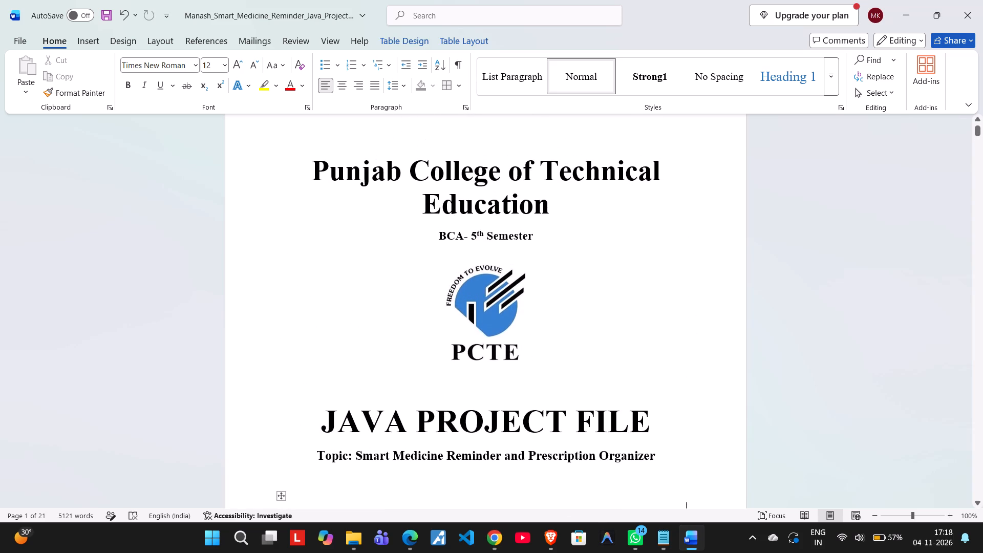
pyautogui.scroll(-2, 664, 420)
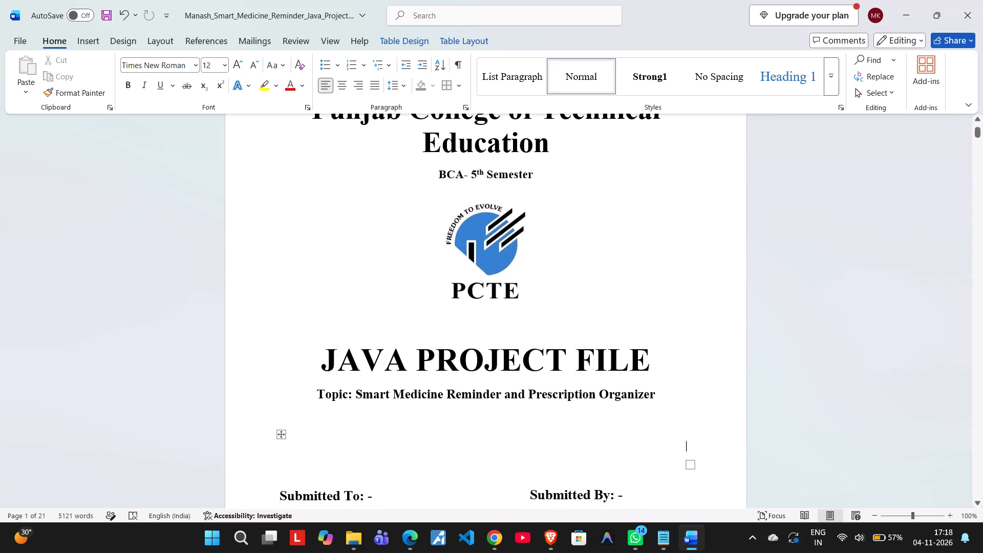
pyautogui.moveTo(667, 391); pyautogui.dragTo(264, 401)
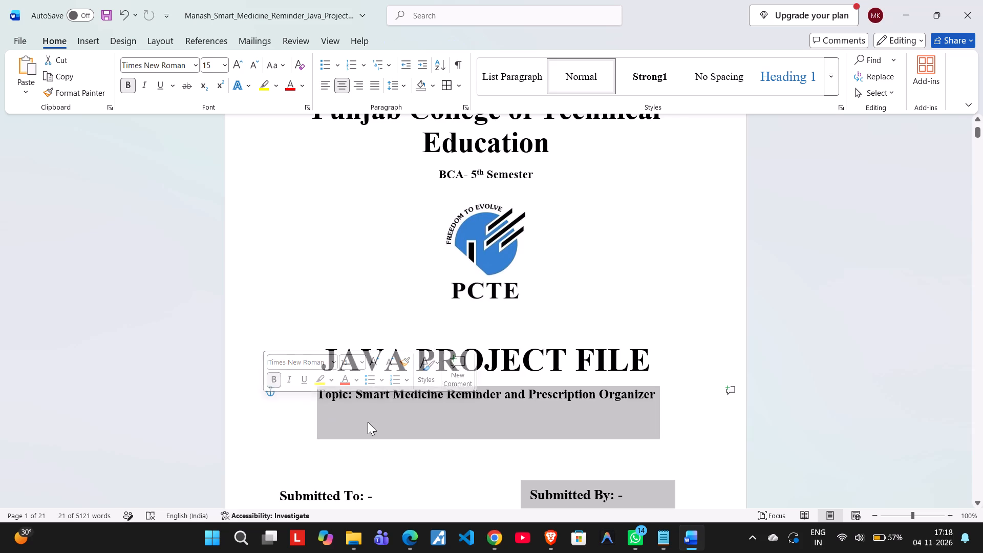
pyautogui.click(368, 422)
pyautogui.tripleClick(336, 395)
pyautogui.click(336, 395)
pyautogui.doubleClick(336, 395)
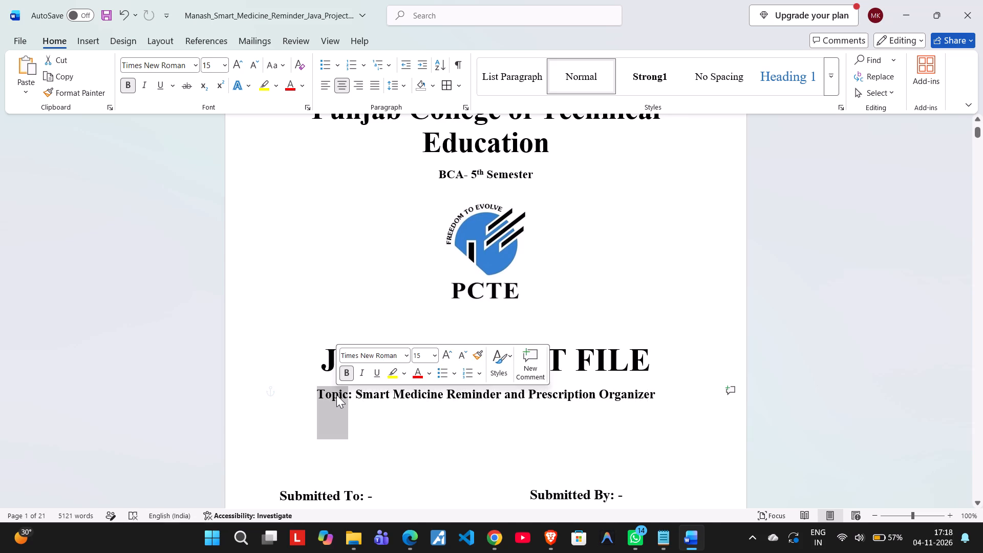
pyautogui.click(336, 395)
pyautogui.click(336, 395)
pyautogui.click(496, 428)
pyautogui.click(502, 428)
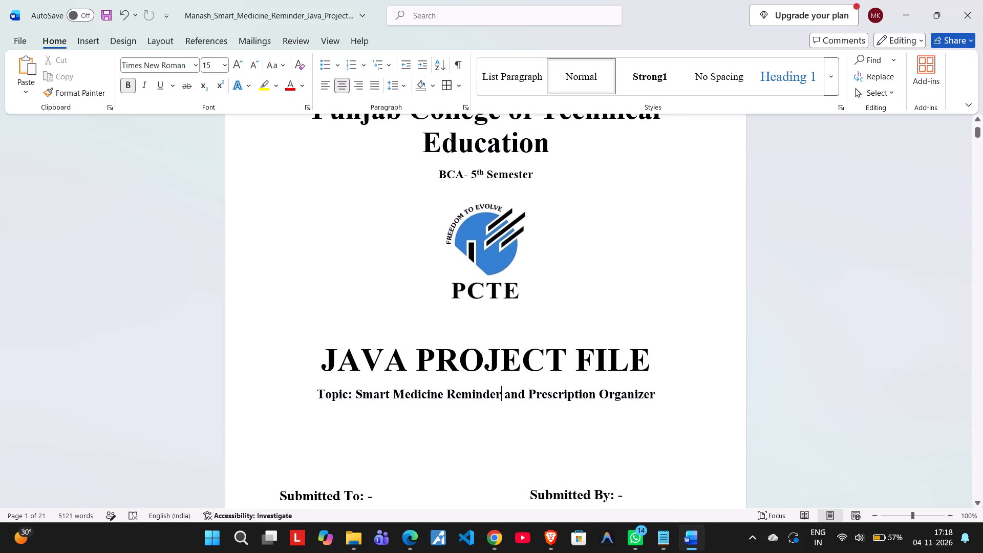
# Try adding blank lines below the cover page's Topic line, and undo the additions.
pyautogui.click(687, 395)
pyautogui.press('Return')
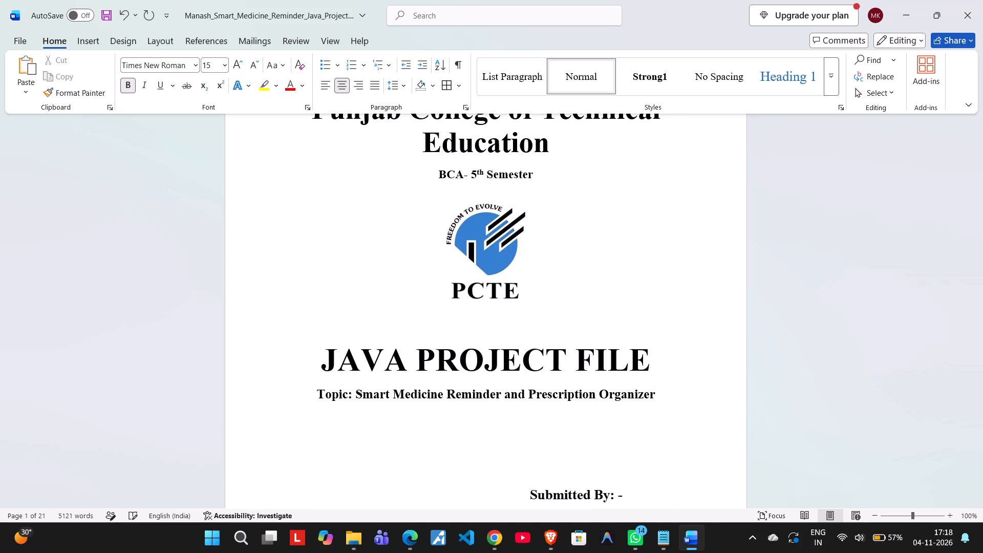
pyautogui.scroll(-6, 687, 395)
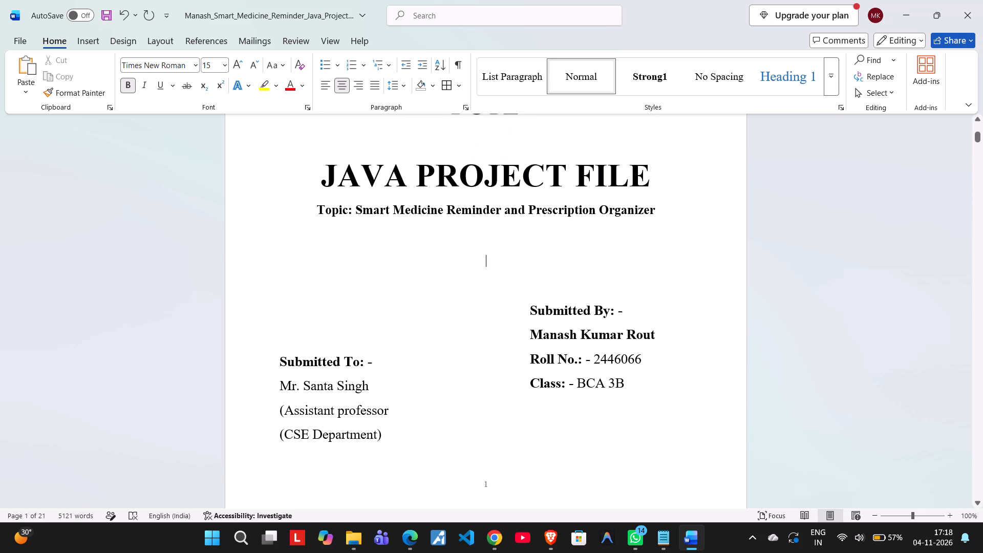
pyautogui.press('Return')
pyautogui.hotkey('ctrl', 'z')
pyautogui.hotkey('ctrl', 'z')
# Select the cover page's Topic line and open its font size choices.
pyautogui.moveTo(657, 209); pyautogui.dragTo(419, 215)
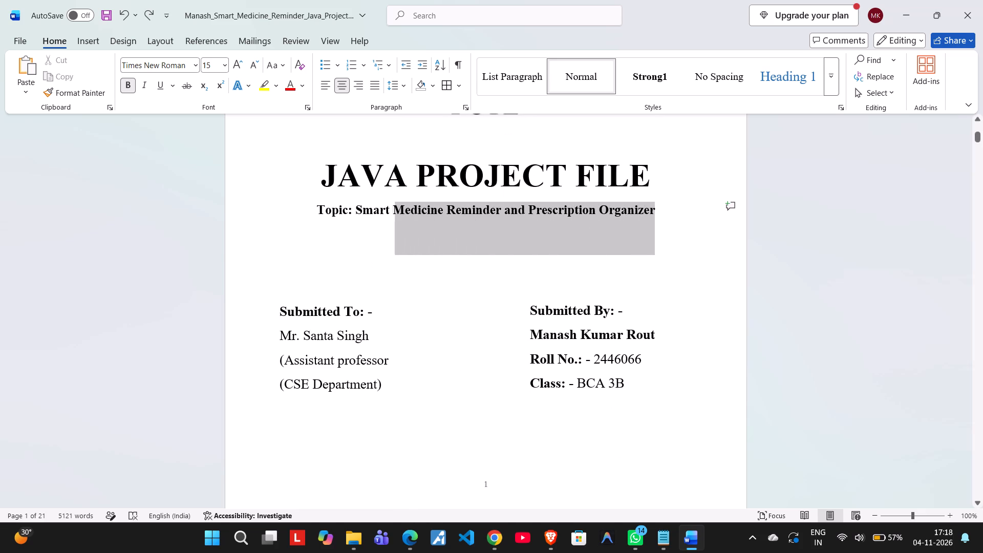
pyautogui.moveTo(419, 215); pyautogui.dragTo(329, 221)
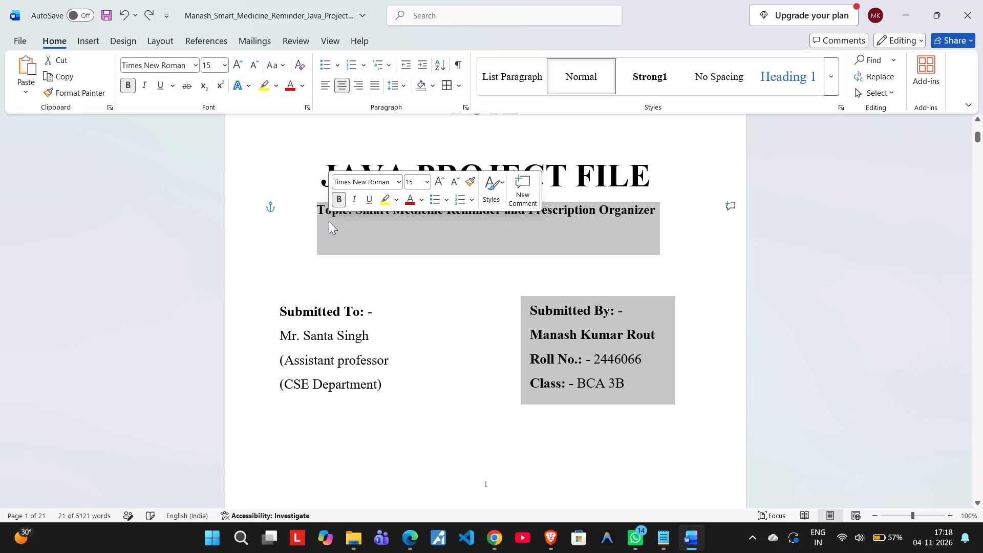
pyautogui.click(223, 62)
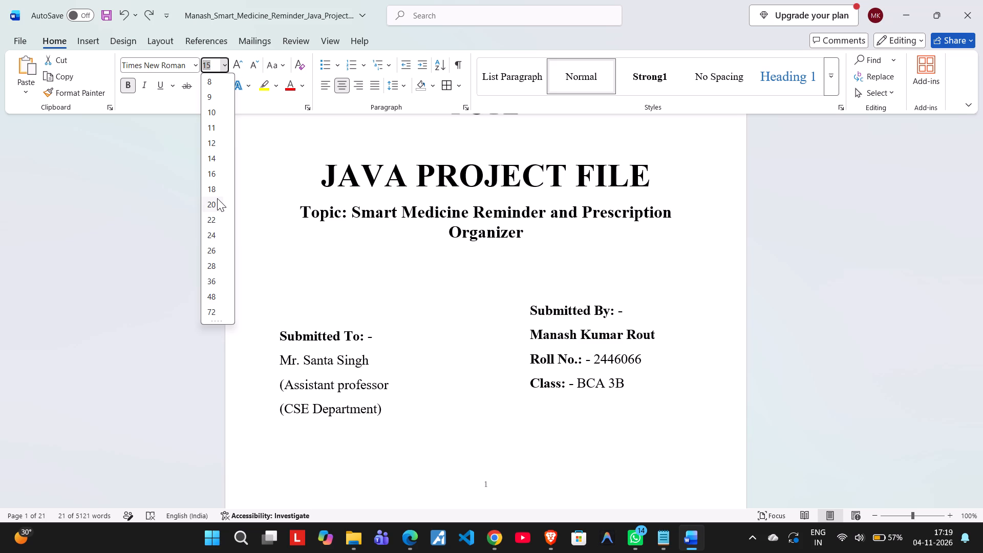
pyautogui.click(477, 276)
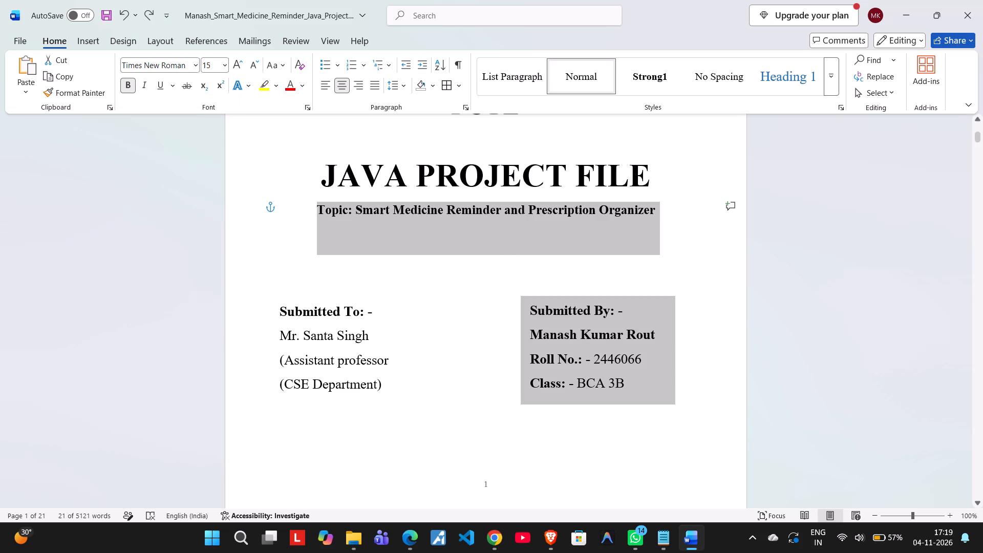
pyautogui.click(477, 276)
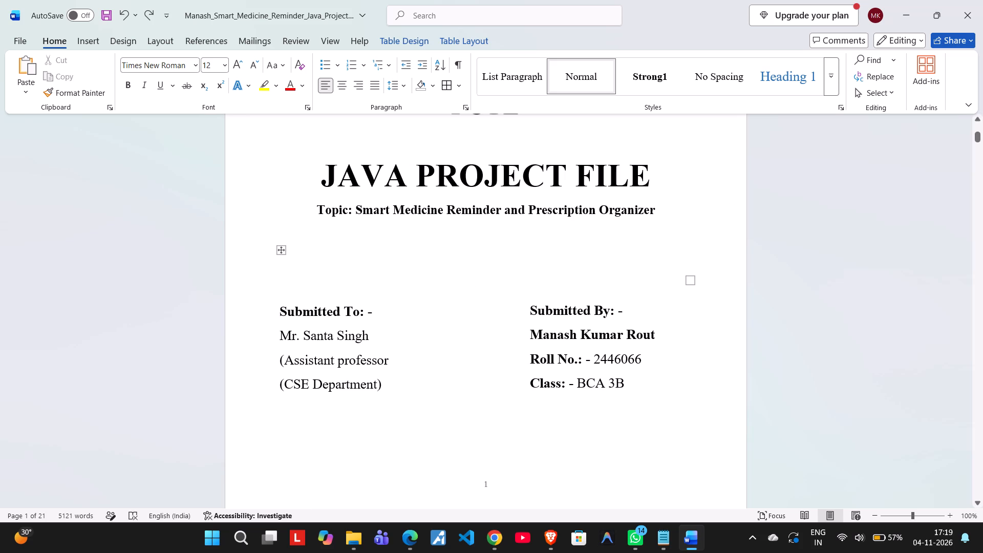
# Remove the bold formatting from the name, roll number and class lines in the cover page's Submitted By box.
pyautogui.click(591, 375)
pyautogui.moveTo(635, 386); pyautogui.dragTo(598, 362)
pyautogui.moveTo(548, 341); pyautogui.dragTo(541, 337)
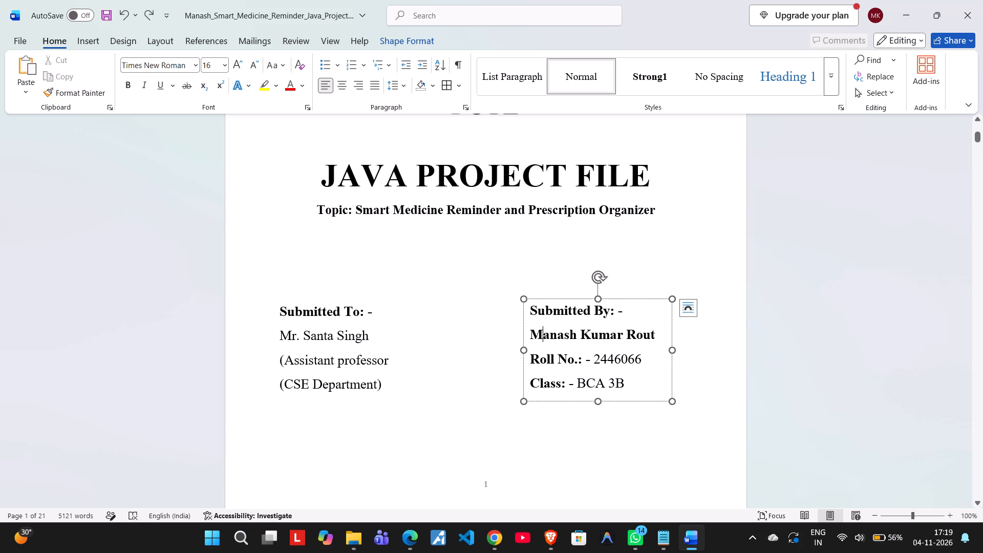
pyautogui.moveTo(625, 383); pyautogui.dragTo(525, 332)
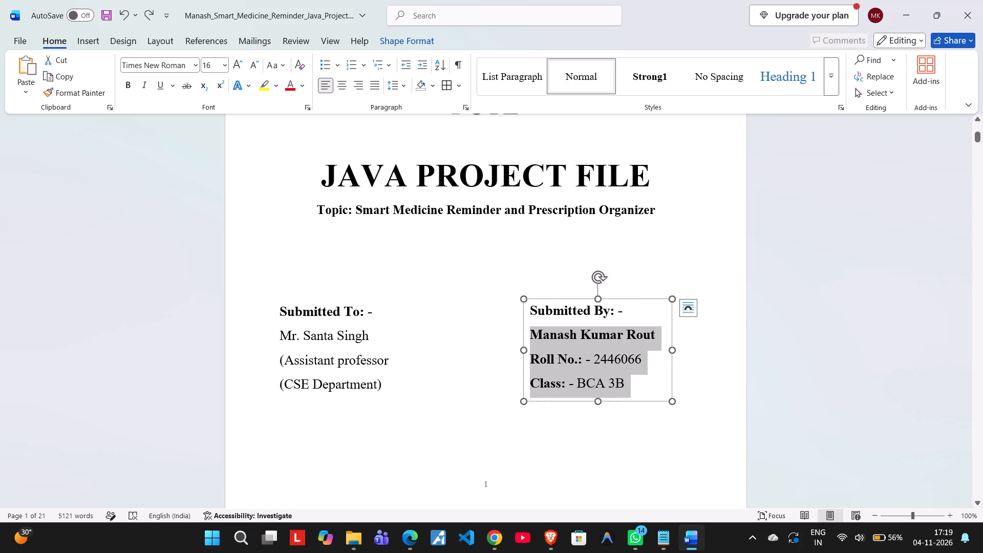
pyautogui.click(128, 80)
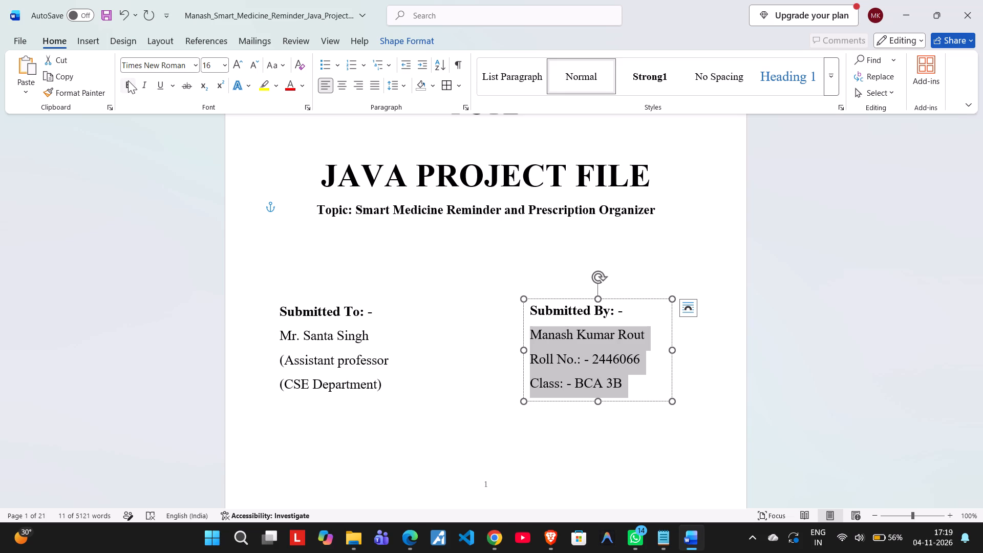
pyautogui.click(889, 401)
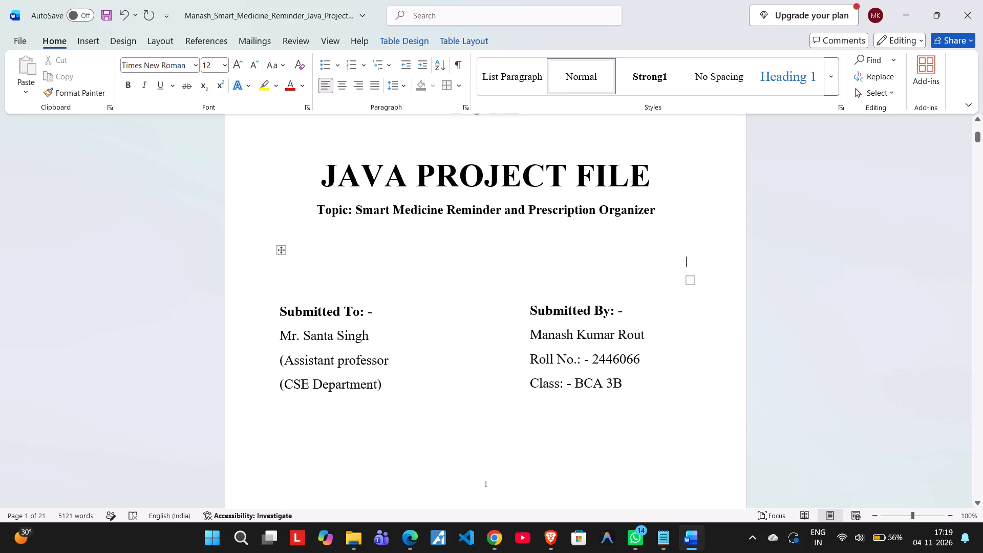
# Add a blank line between the cover page's JAVA PROJECT FILE title and the Topic line.
pyautogui.scroll(7, 728, 411)
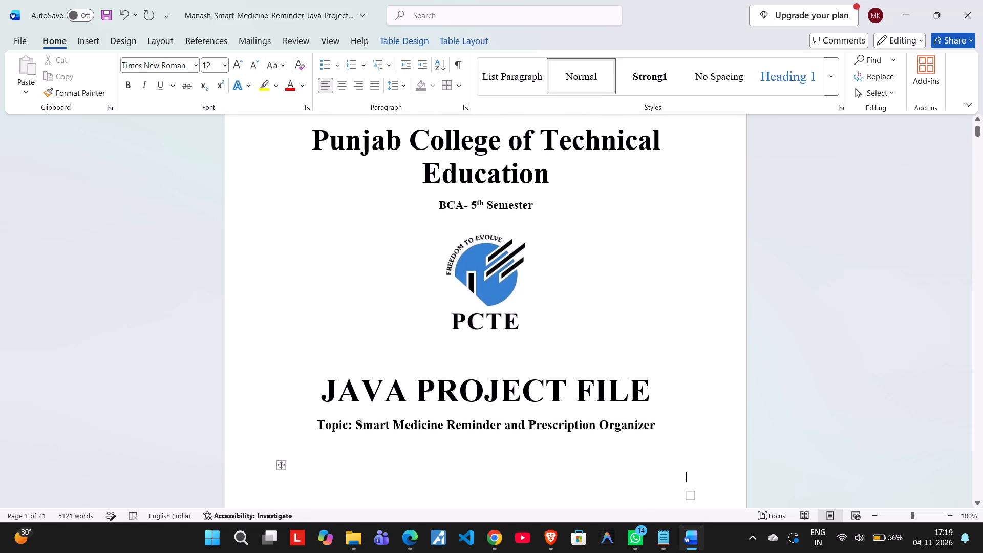
pyautogui.click(650, 386)
pyautogui.press('Return')
# Add blank lines in the empty borderless table between the cover page's Topic line and the submission details.
pyautogui.scroll(-5, 650, 386)
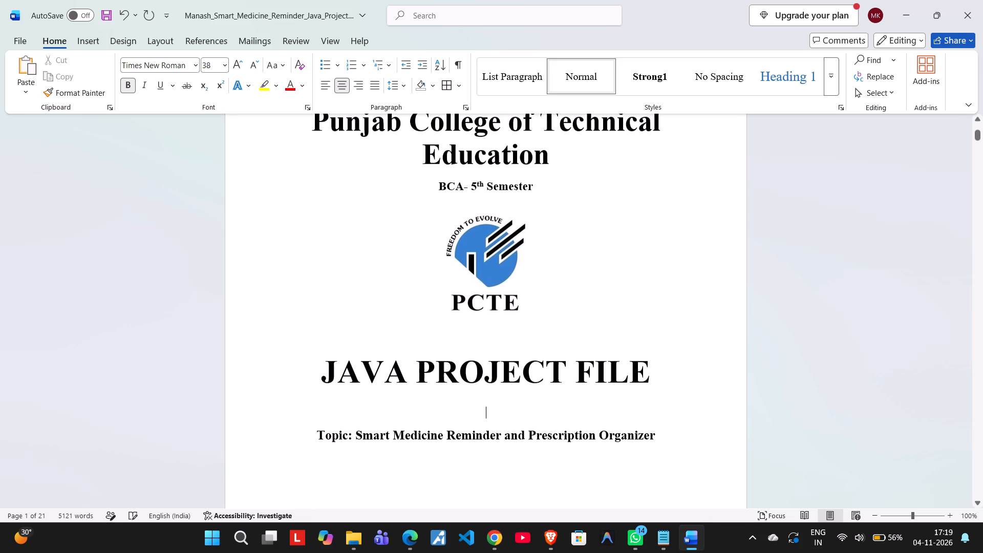
pyautogui.moveTo(654, 302); pyautogui.dragTo(500, 298)
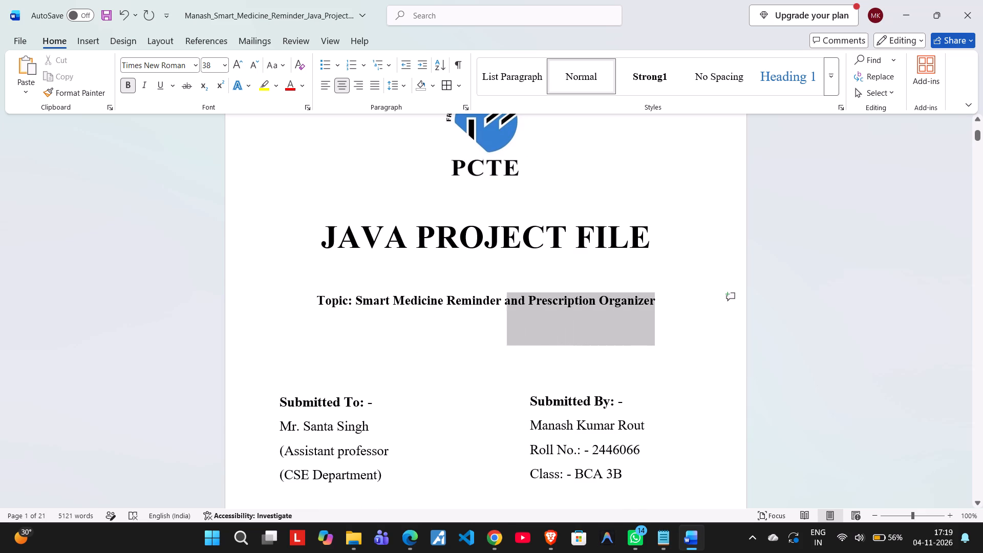
pyautogui.moveTo(500, 298); pyautogui.dragTo(329, 302)
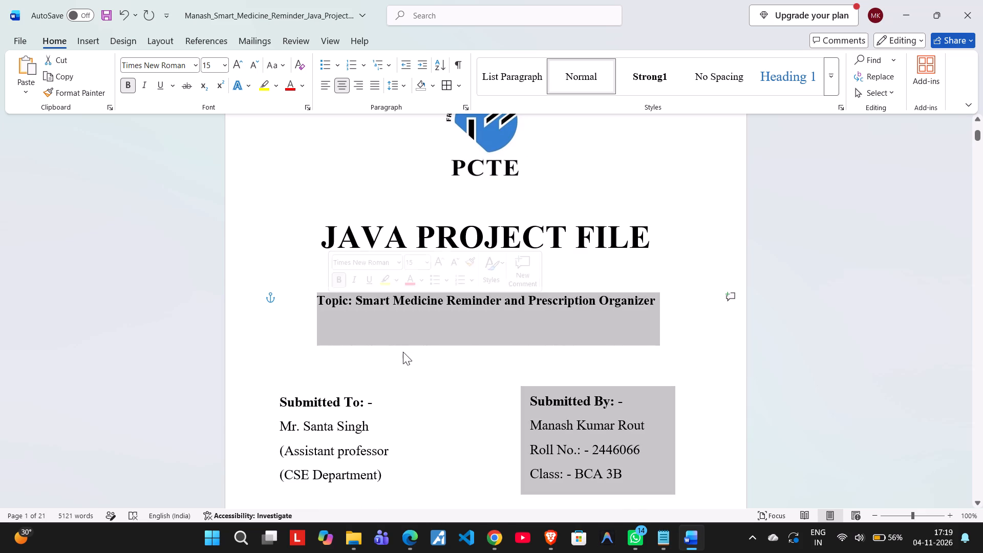
pyautogui.click(422, 370)
pyautogui.press('Return')
pyautogui.doubleClick(571, 354)
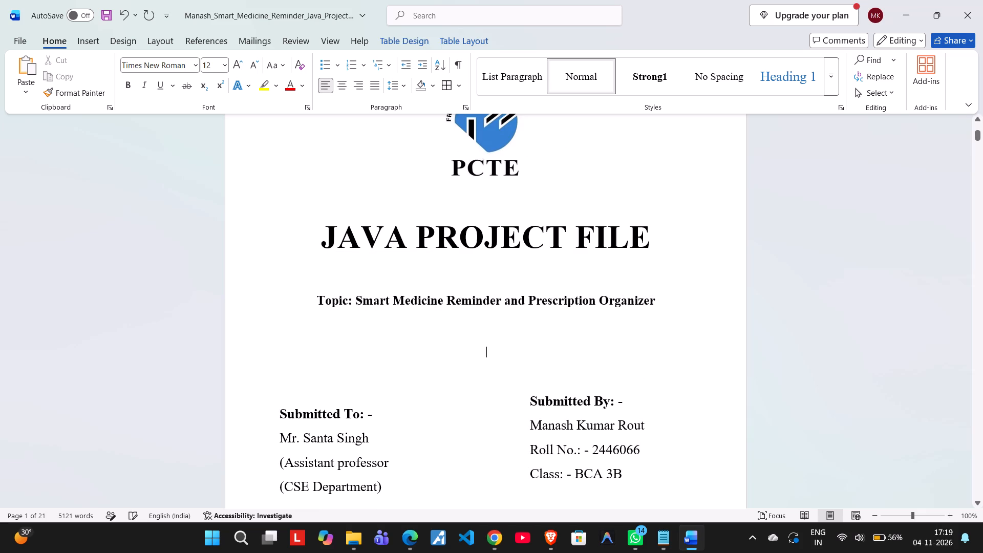
pyautogui.press('Return')
pyautogui.press('Return')
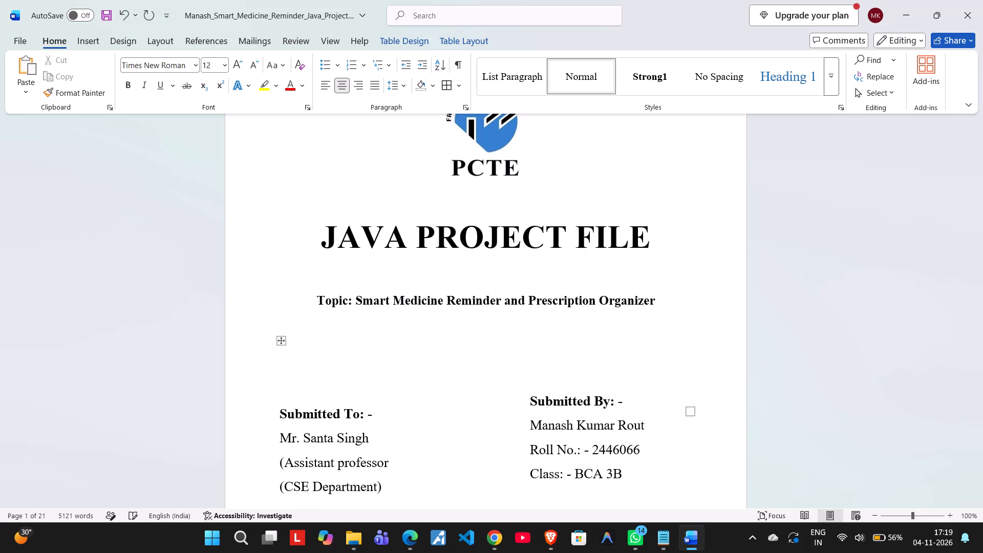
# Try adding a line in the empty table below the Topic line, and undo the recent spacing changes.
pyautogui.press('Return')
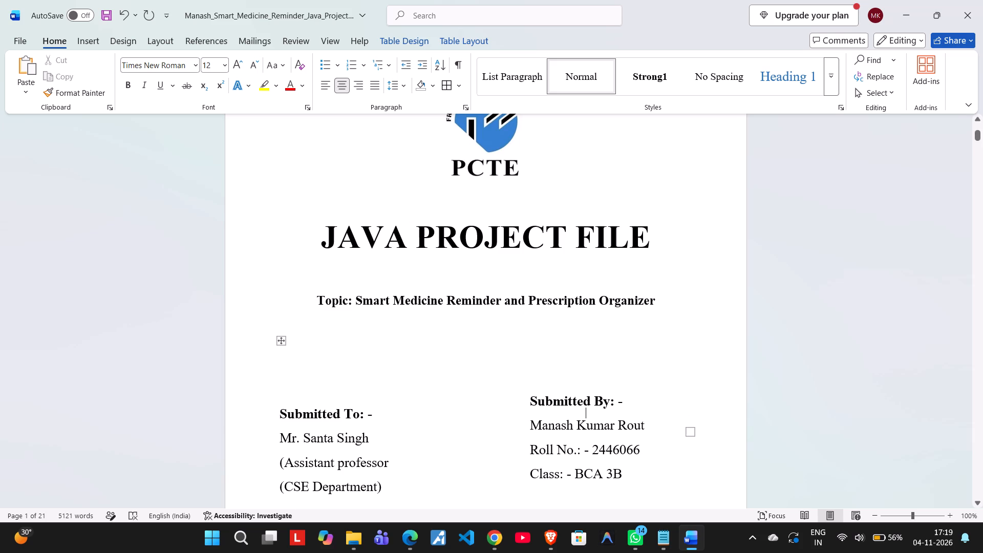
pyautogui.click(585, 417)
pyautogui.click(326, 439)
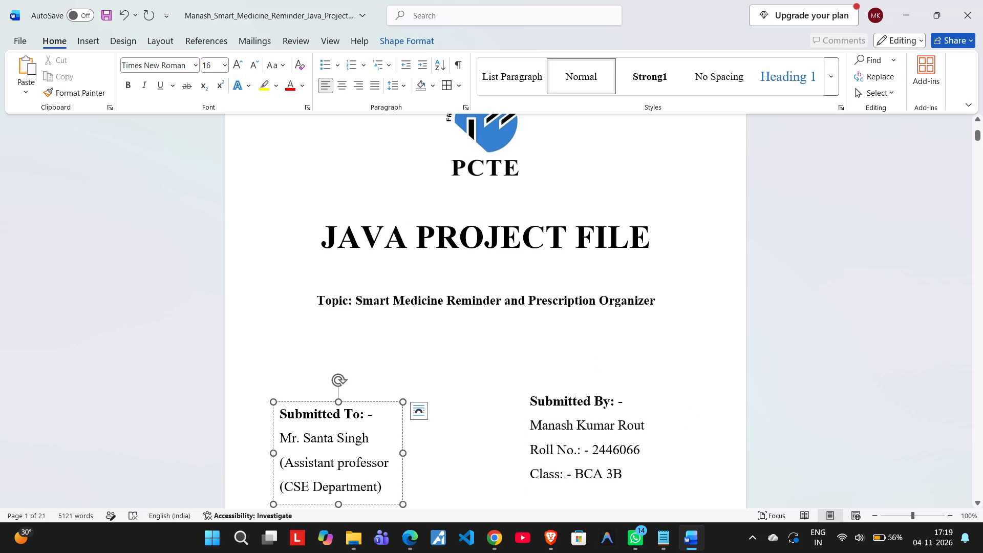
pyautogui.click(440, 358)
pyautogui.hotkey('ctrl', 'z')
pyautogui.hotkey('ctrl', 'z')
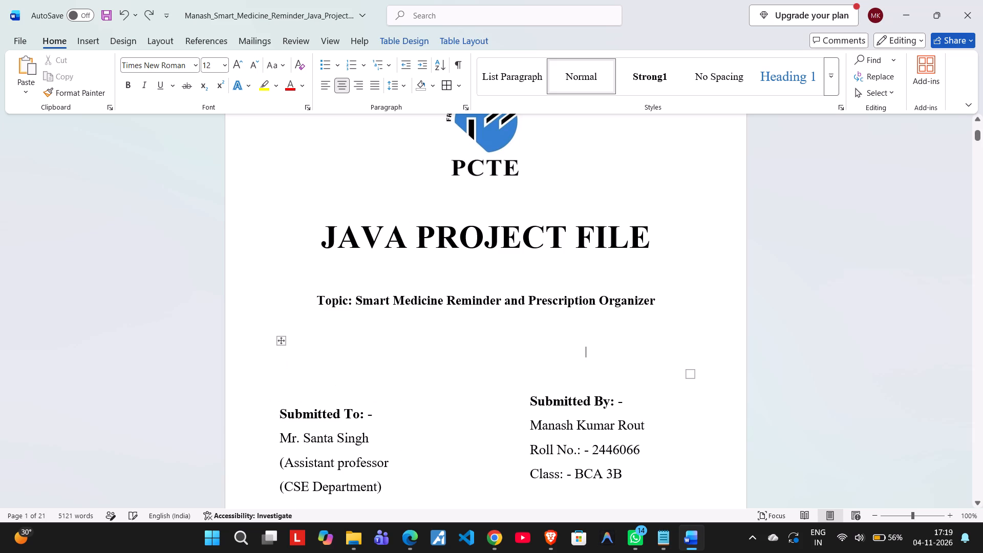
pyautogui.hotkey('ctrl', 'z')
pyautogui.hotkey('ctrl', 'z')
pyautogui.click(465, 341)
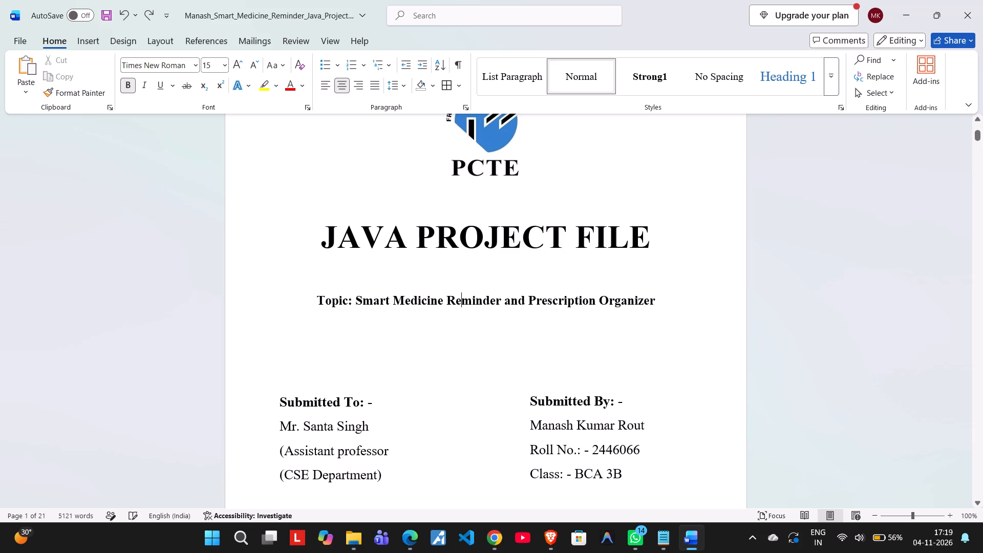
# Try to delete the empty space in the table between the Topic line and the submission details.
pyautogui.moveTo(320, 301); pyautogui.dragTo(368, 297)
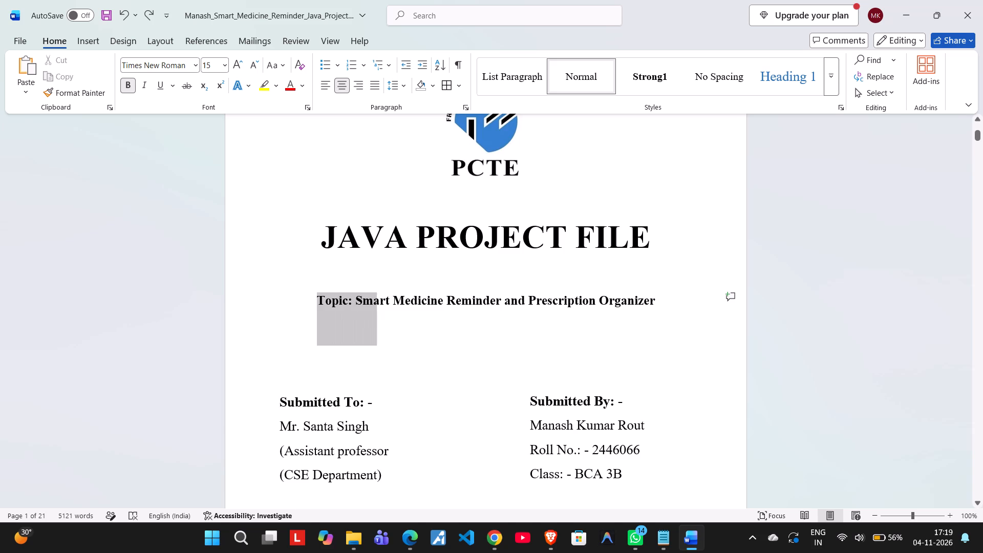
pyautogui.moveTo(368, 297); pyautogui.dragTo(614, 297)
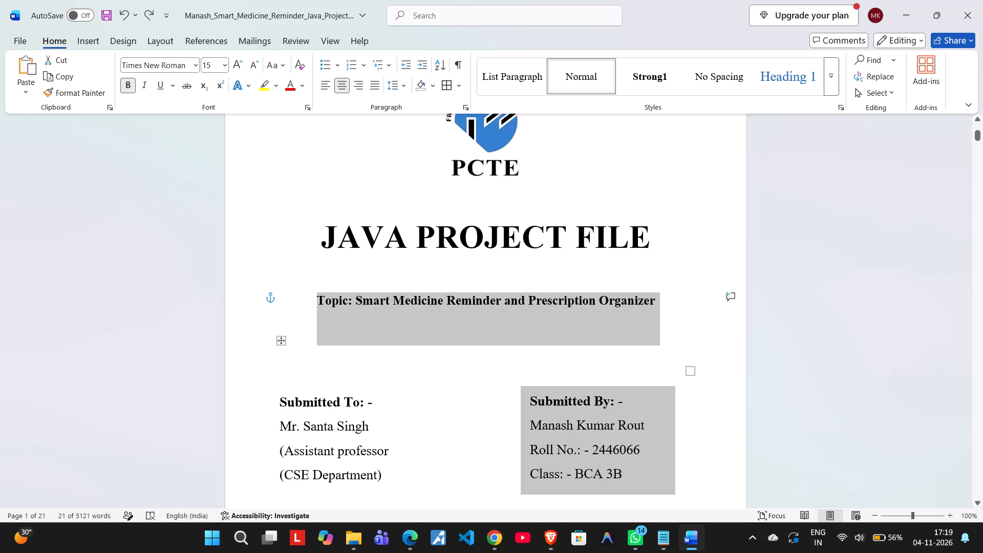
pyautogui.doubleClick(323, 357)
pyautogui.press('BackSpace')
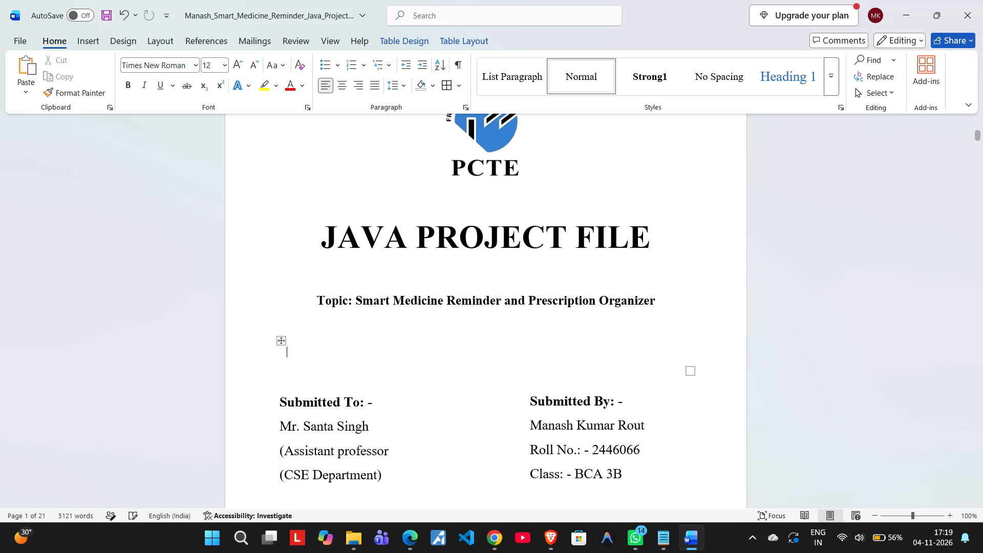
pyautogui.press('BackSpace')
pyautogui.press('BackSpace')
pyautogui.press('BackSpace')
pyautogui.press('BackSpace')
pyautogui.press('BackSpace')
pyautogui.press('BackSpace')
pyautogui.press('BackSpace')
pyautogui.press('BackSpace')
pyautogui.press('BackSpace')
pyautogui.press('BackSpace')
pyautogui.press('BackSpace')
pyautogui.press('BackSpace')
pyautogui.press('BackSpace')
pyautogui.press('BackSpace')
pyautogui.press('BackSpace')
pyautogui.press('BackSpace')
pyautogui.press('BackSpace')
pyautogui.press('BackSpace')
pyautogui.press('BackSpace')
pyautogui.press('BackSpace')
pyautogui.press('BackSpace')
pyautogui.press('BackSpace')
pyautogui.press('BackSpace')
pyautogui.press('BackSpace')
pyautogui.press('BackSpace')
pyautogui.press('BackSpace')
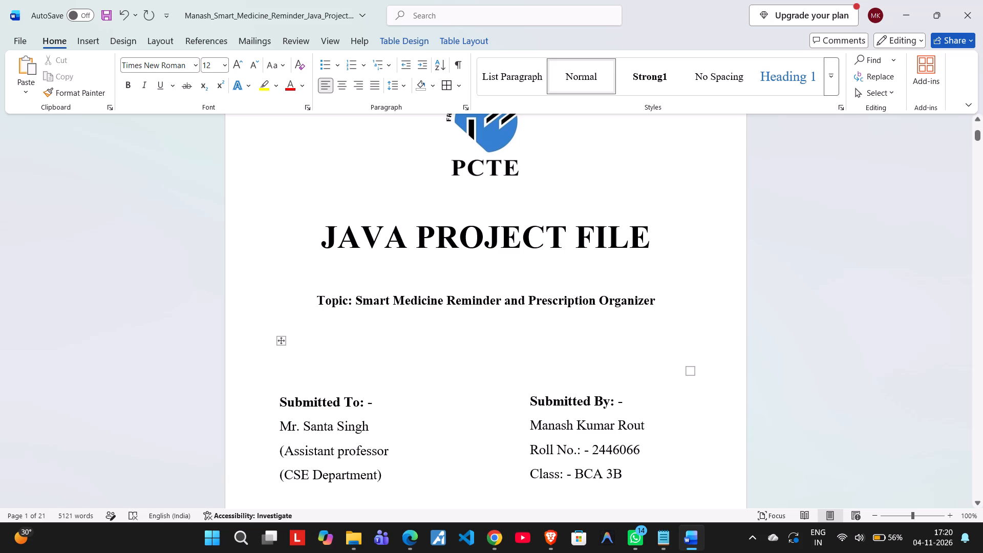
# Move the empty table below the Topic line, together with the Submitted To box, closer to the page's left edge.
pyautogui.moveTo(279, 336); pyautogui.dragTo(297, 316)
pyautogui.click(296, 324)
pyautogui.moveTo(297, 321); pyautogui.dragTo(283, 323)
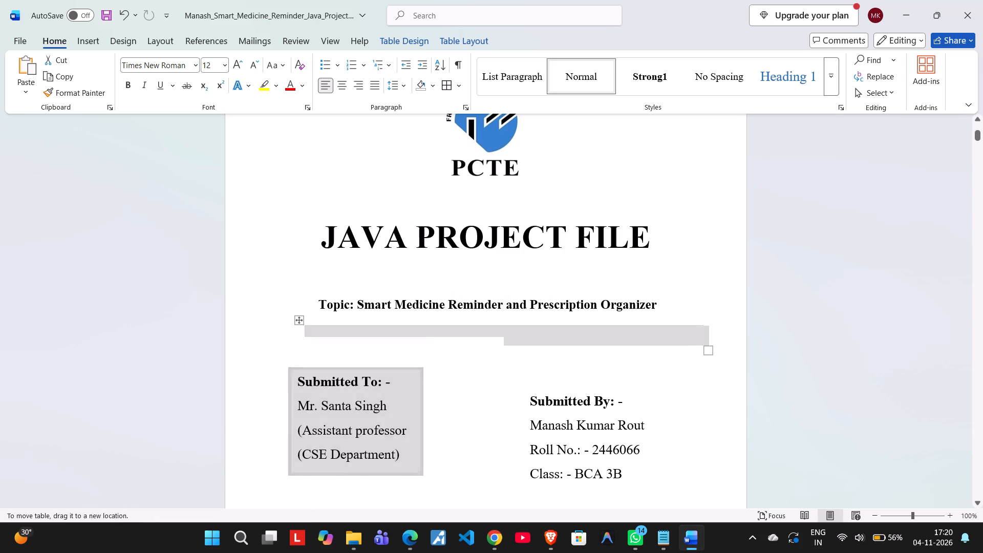
pyautogui.moveTo(283, 323); pyautogui.dragTo(258, 349)
pyautogui.press('BackSpace')
pyautogui.click(262, 348)
pyautogui.click(318, 351)
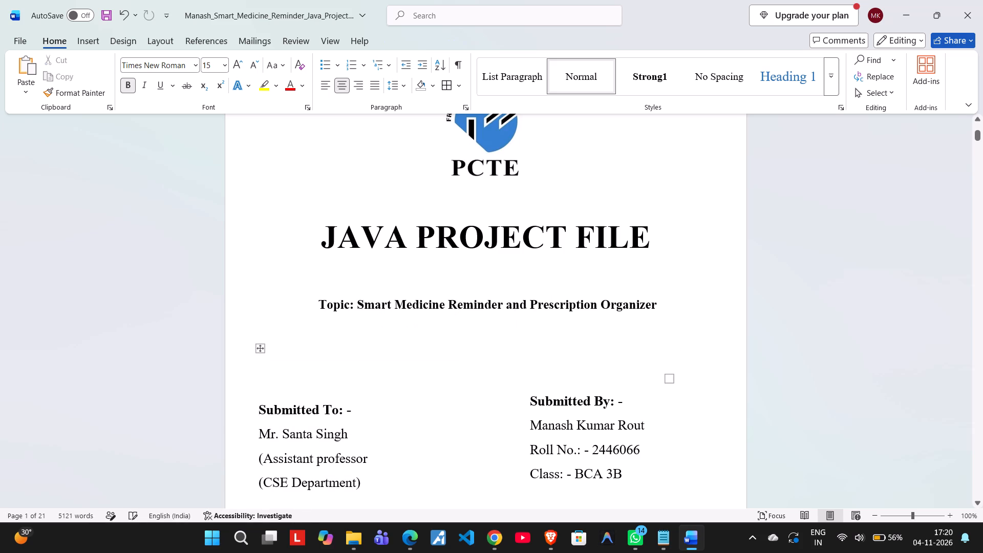
# Delete the empty table between the Topic line and the submission details.
pyautogui.doubleClick(310, 359)
pyautogui.doubleClick(282, 355)
pyautogui.press('BackSpace')
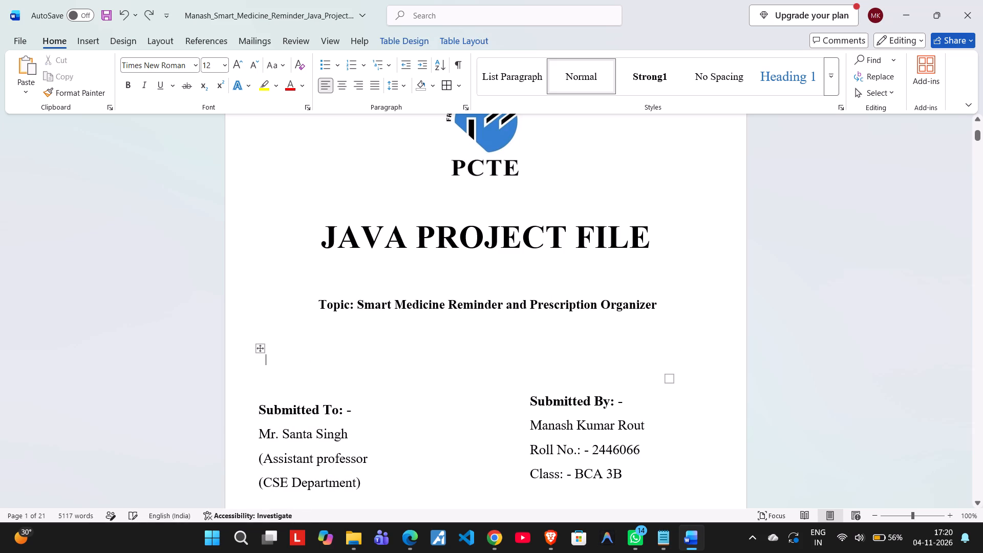
pyautogui.rightClick(272, 354)
pyautogui.click(276, 358)
pyautogui.rightClick(276, 358)
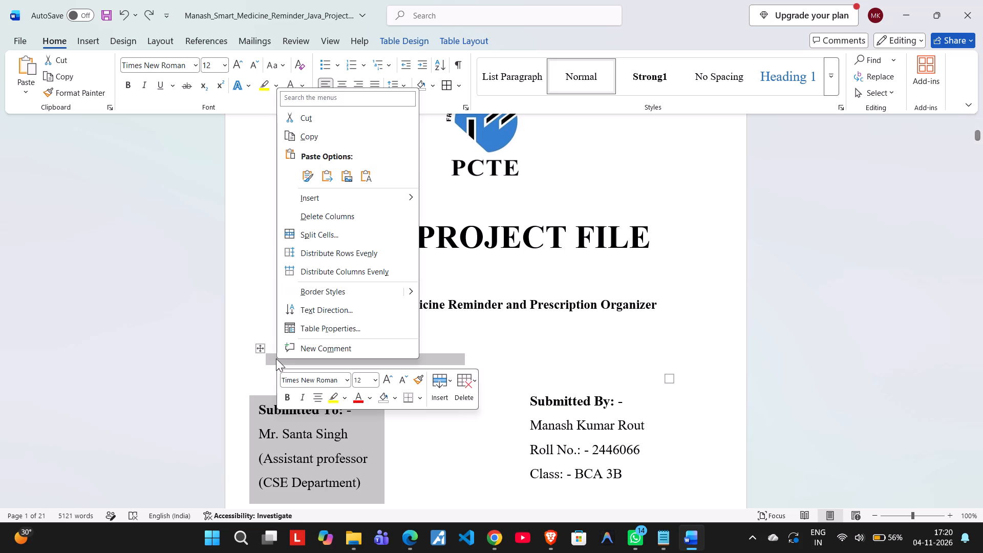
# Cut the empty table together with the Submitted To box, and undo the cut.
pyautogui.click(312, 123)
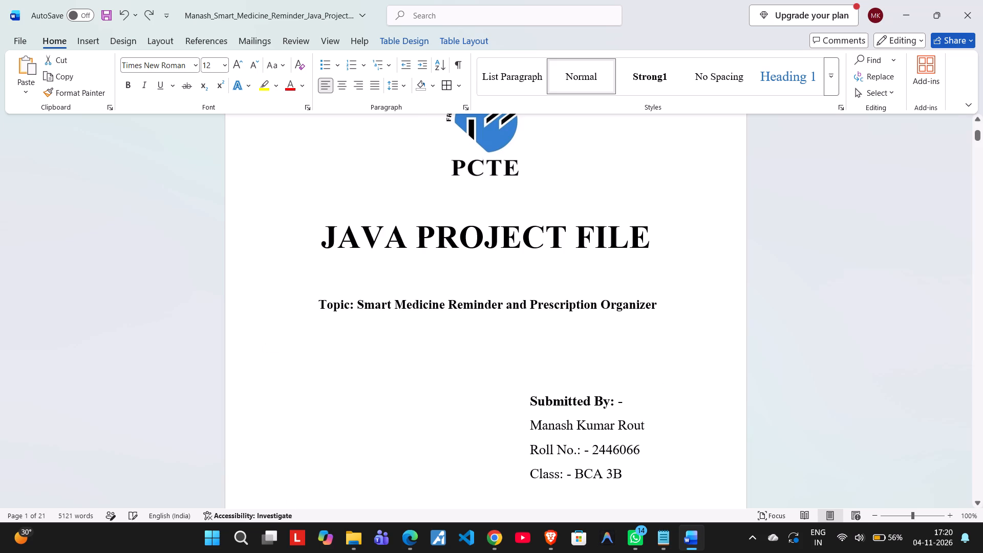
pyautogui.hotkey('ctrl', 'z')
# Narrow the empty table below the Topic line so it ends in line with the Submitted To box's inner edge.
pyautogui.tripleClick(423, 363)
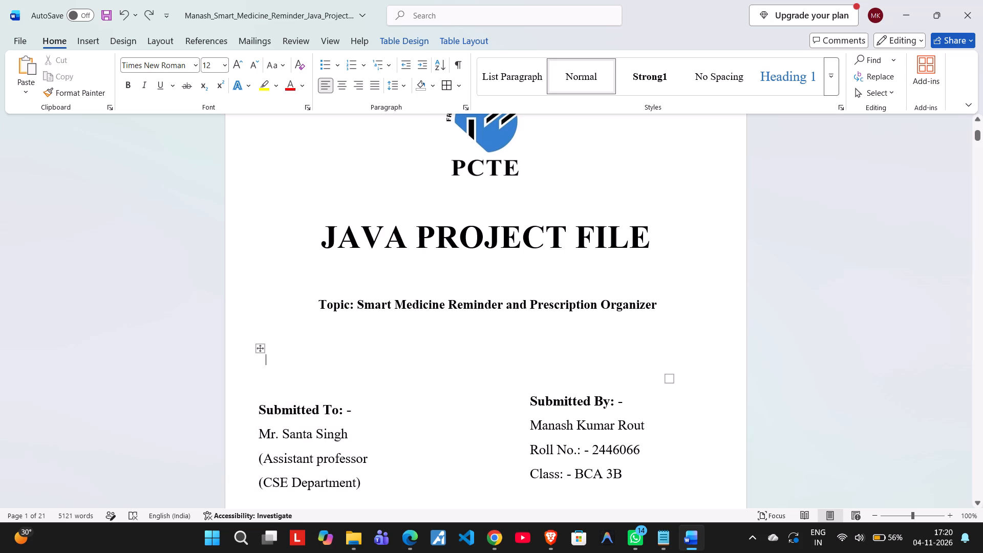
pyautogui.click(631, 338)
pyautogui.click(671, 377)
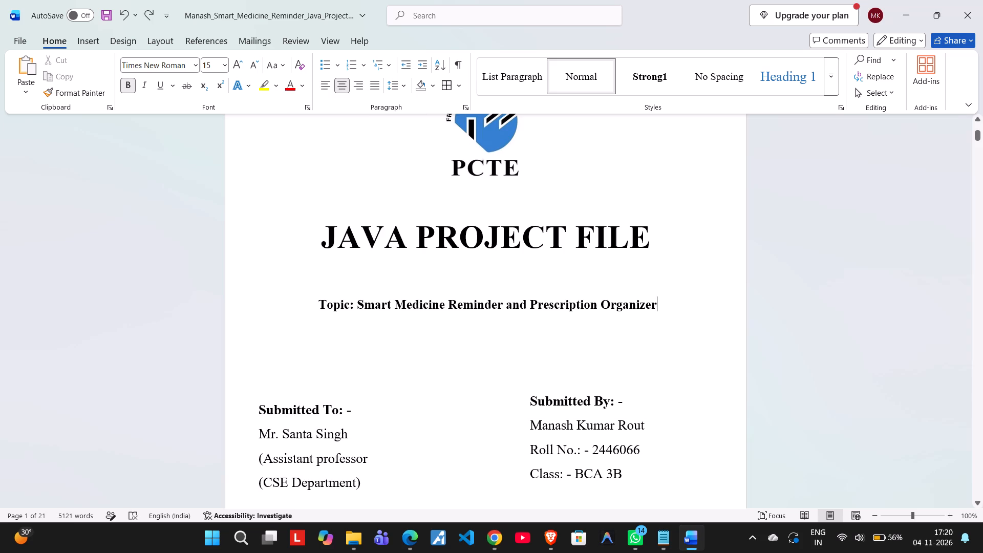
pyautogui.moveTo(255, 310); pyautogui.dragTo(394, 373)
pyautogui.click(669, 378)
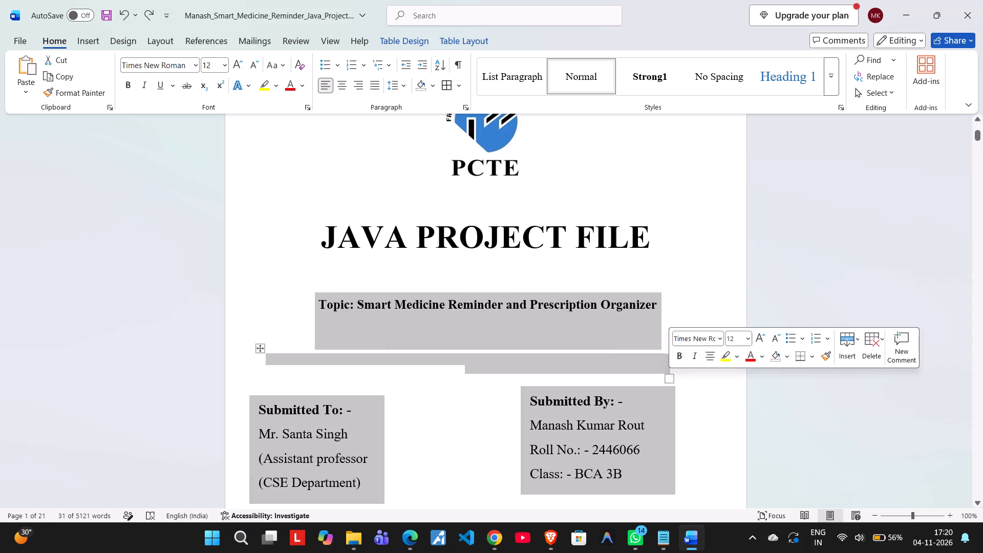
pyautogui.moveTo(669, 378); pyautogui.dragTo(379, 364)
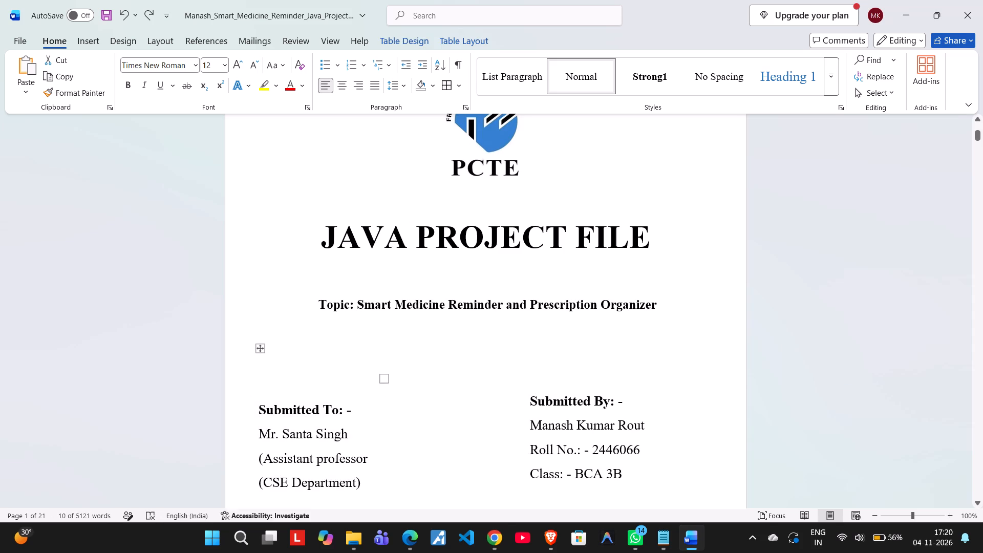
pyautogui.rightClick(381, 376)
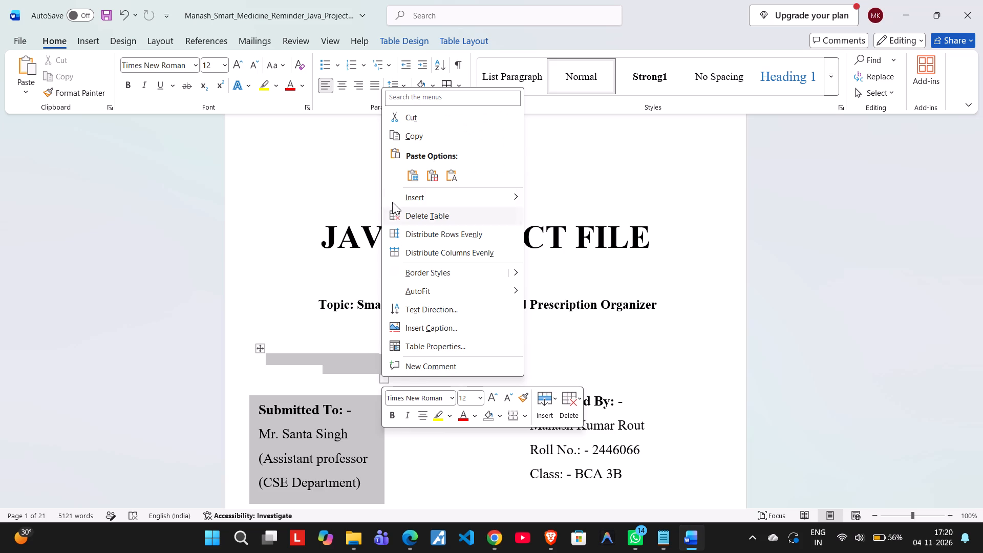
# Cut the Submitted To details out of their text box and delete the emptied box.
pyautogui.click(350, 414)
pyautogui.click(333, 436)
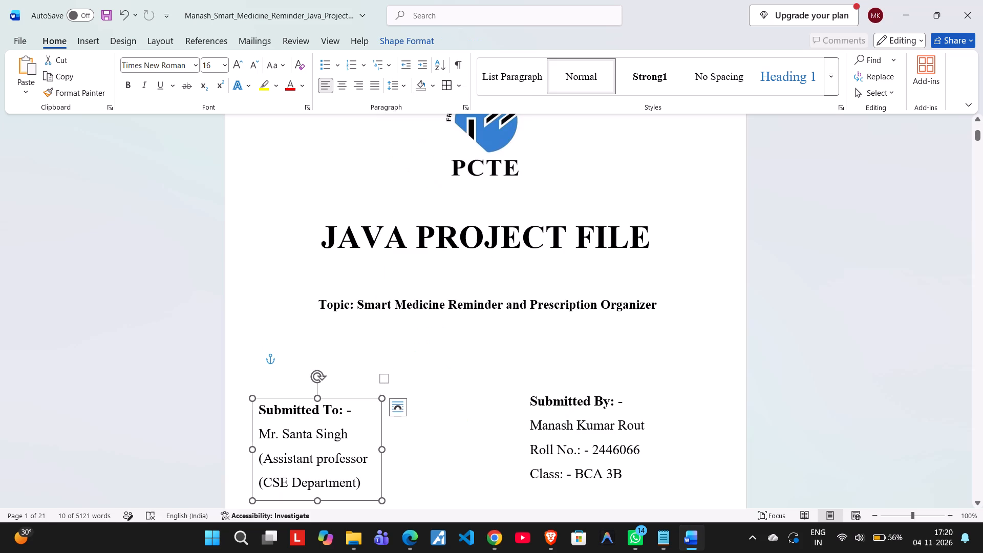
pyautogui.click(356, 469)
pyautogui.moveTo(366, 478); pyautogui.dragTo(231, 380)
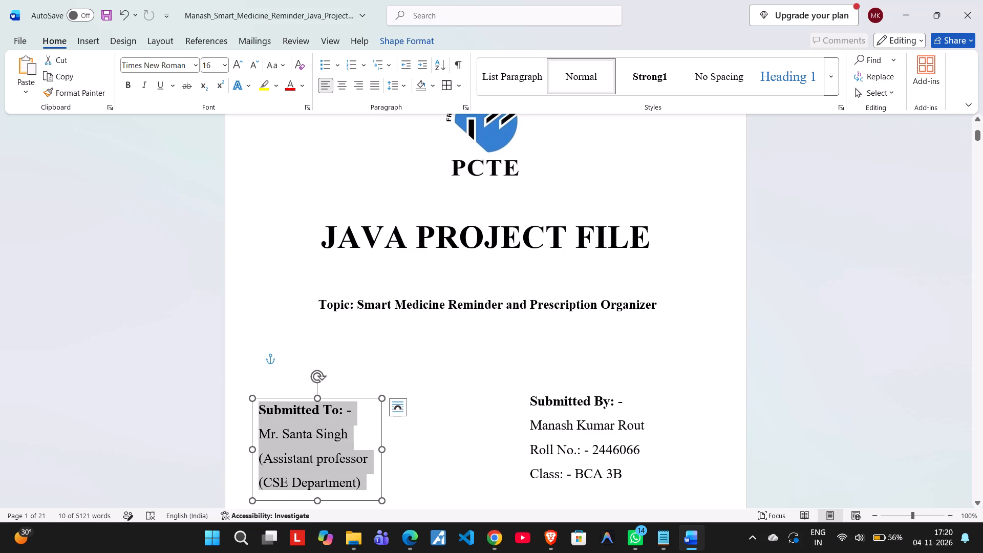
pyautogui.hotkey('ctrl', 'x')
pyautogui.click(341, 397)
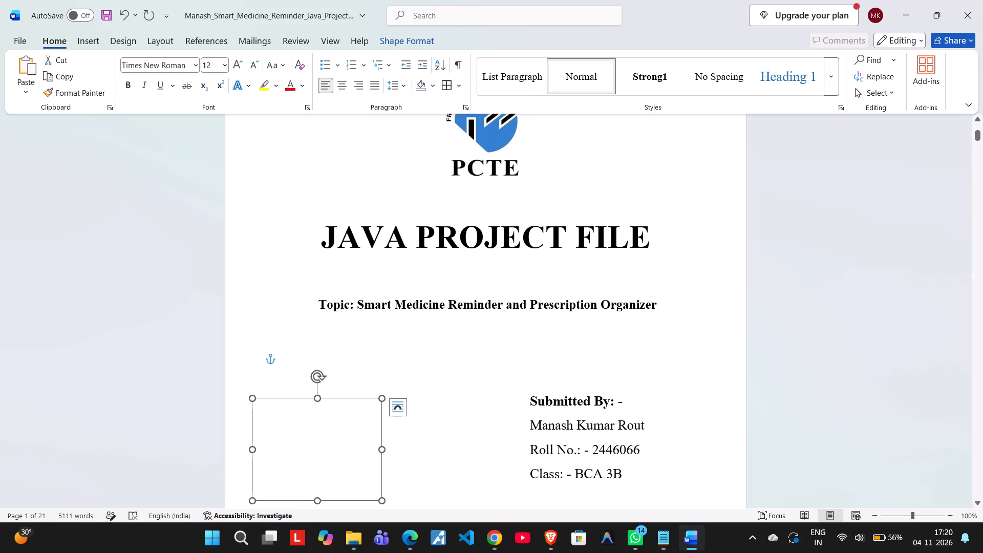
pyautogui.press('BackSpace')
# Cut the empty table between the Topic line and the submission details.
pyautogui.moveTo(246, 312); pyautogui.dragTo(328, 364)
pyautogui.click(378, 370)
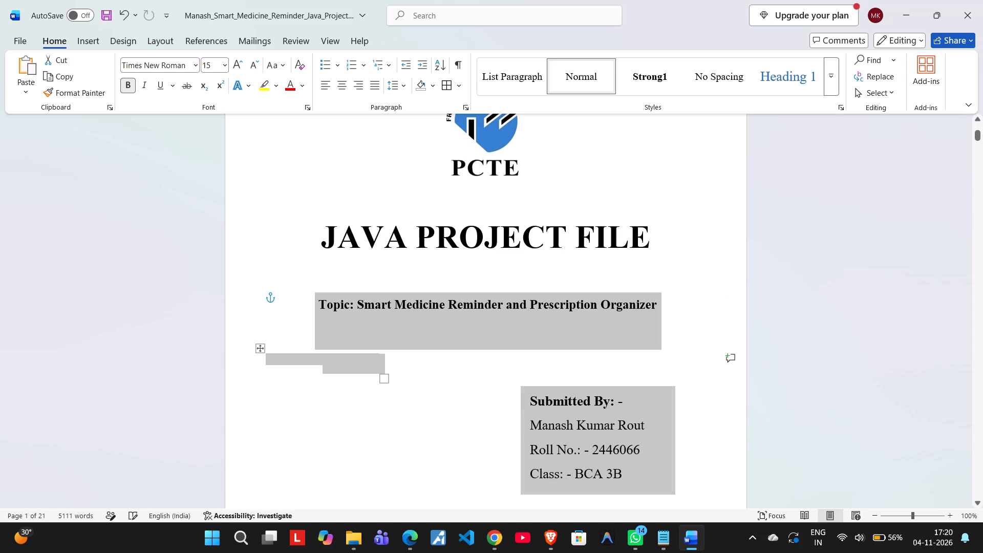
pyautogui.click(385, 379)
pyautogui.click(407, 369)
pyautogui.doubleClick(405, 391)
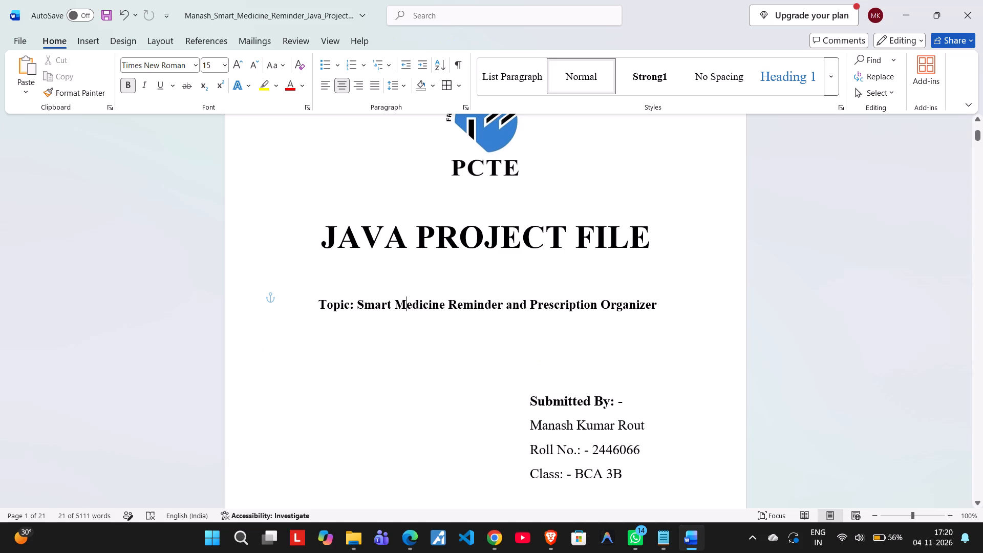
pyautogui.click(368, 366)
pyautogui.rightClick(384, 376)
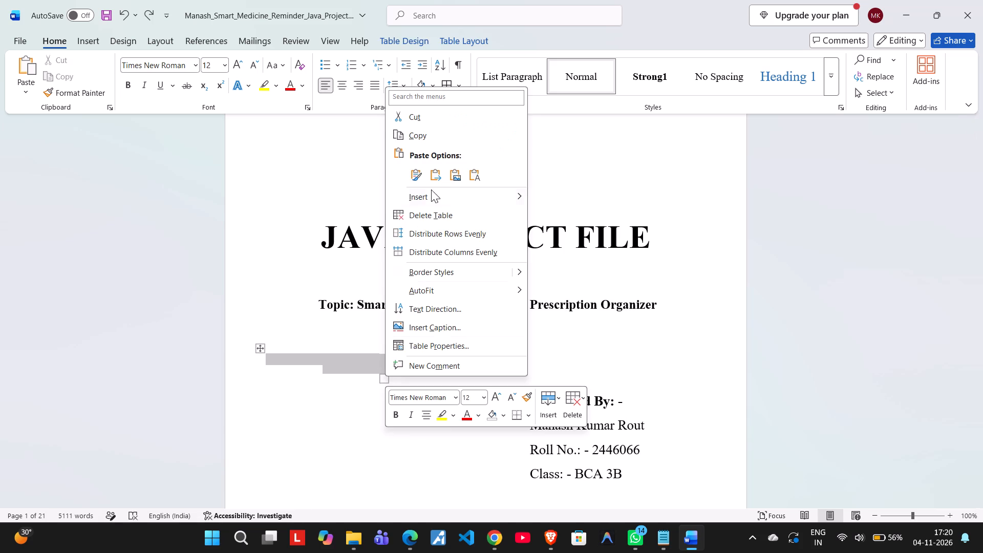
pyautogui.click(422, 117)
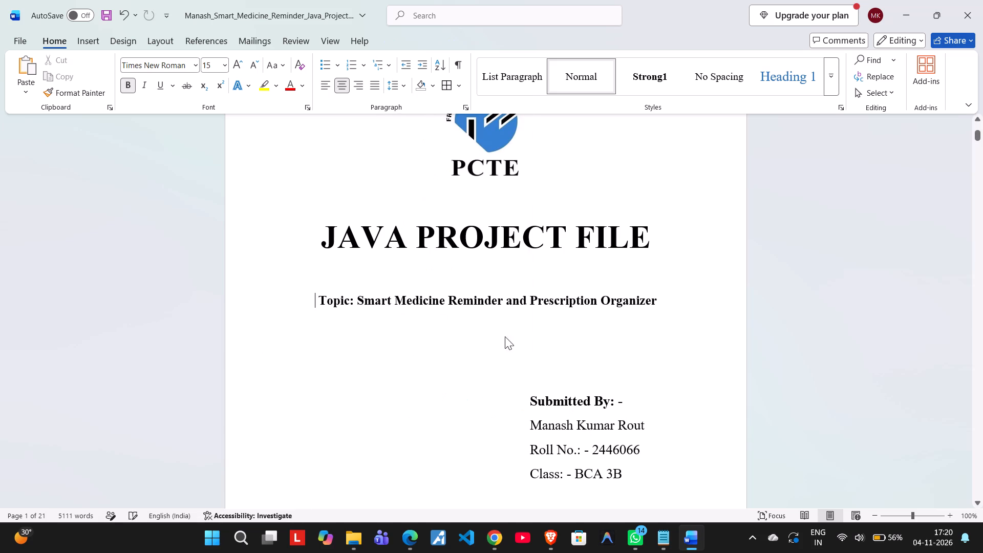
# Duplicate the Submitted By text box and place the copy level with it, near the page's left margin.
pyautogui.click(539, 401)
pyautogui.click(542, 385)
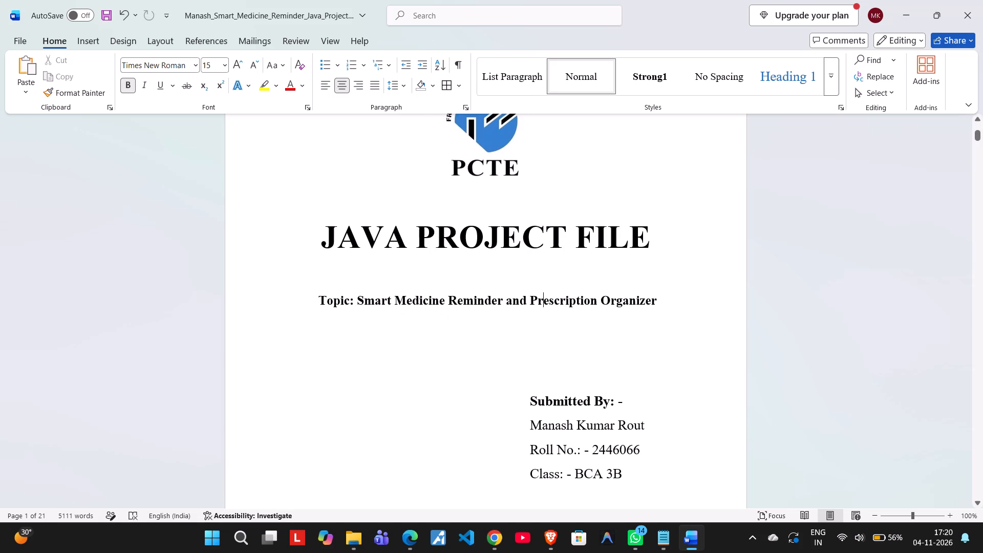
pyautogui.click(540, 392)
pyautogui.click(540, 388)
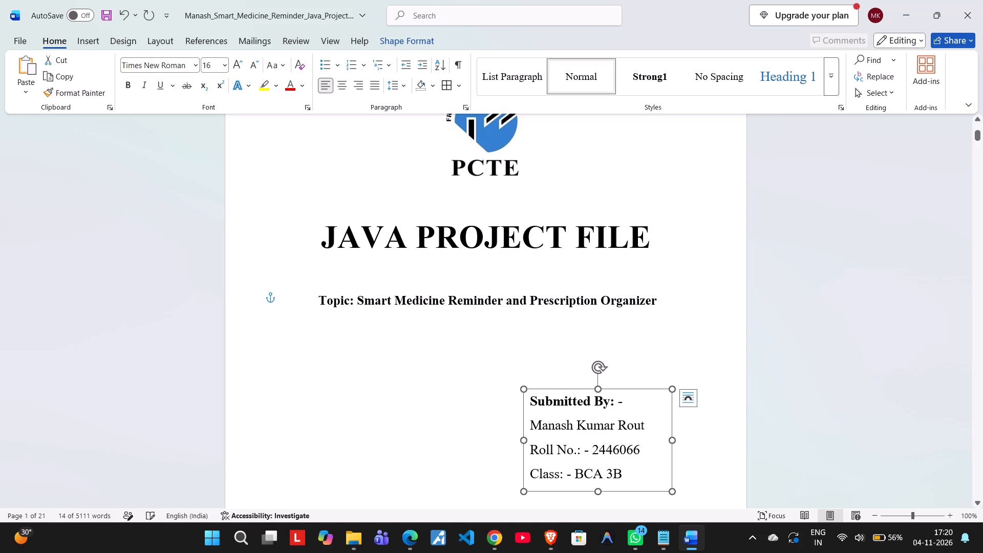
pyautogui.hotkey('ctrl', 'd')
pyautogui.moveTo(561, 399); pyautogui.dragTo(510, 394)
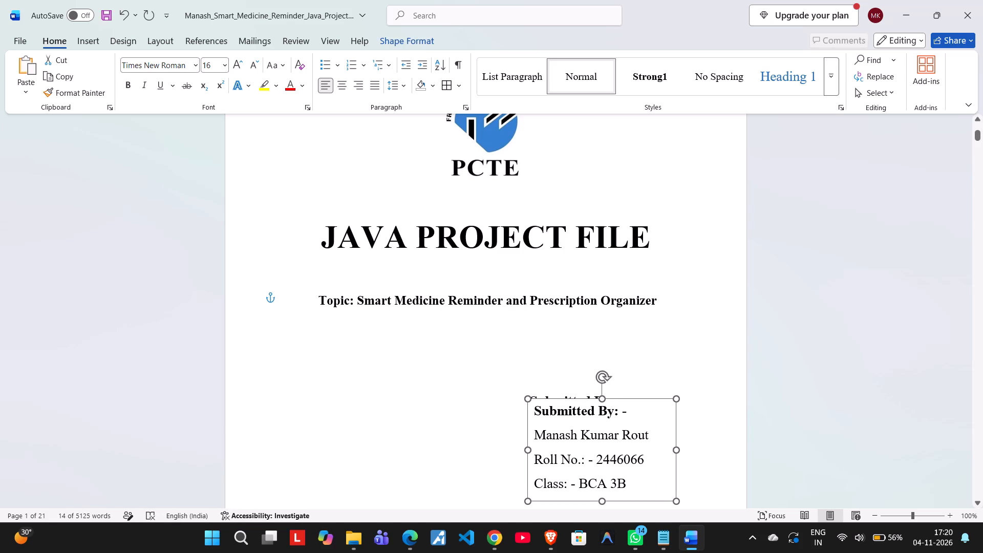
pyautogui.moveTo(510, 394); pyautogui.dragTo(381, 387)
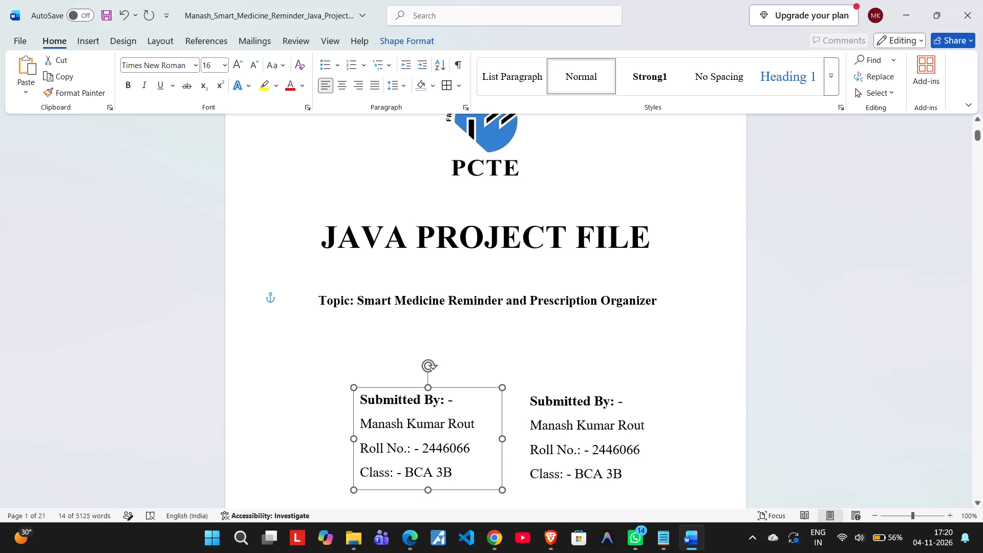
pyautogui.moveTo(381, 387); pyautogui.dragTo(290, 386)
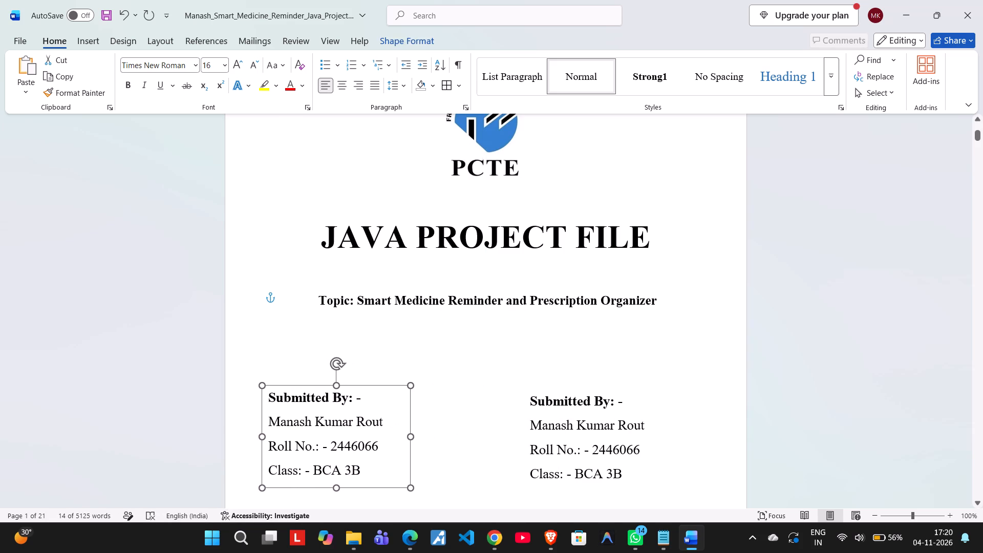
pyautogui.moveTo(290, 386); pyautogui.dragTo(298, 389)
# Replace the duplicated box's text with the previously cut Submitted To details from the clipboard history.
pyautogui.click(378, 474)
pyautogui.moveTo(378, 474); pyautogui.dragTo(312, 427)
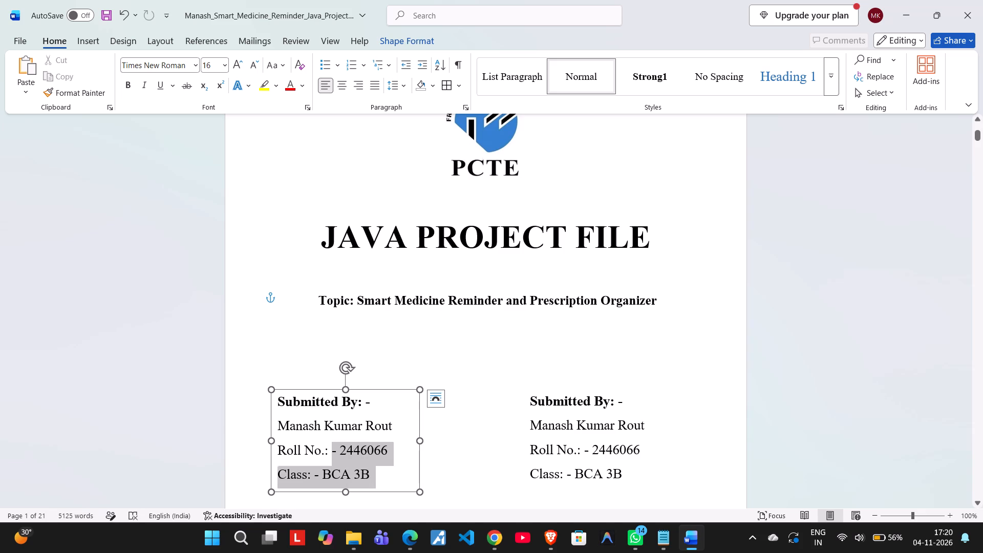
pyautogui.moveTo(312, 427); pyautogui.dragTo(283, 398)
pyautogui.hotkey('ctrl', 'v')
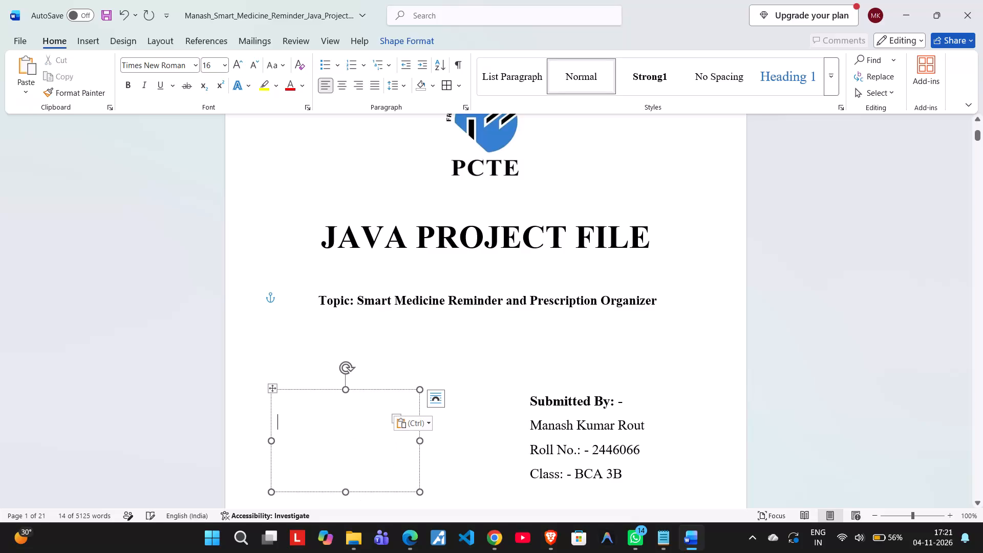
pyautogui.press('super+v')
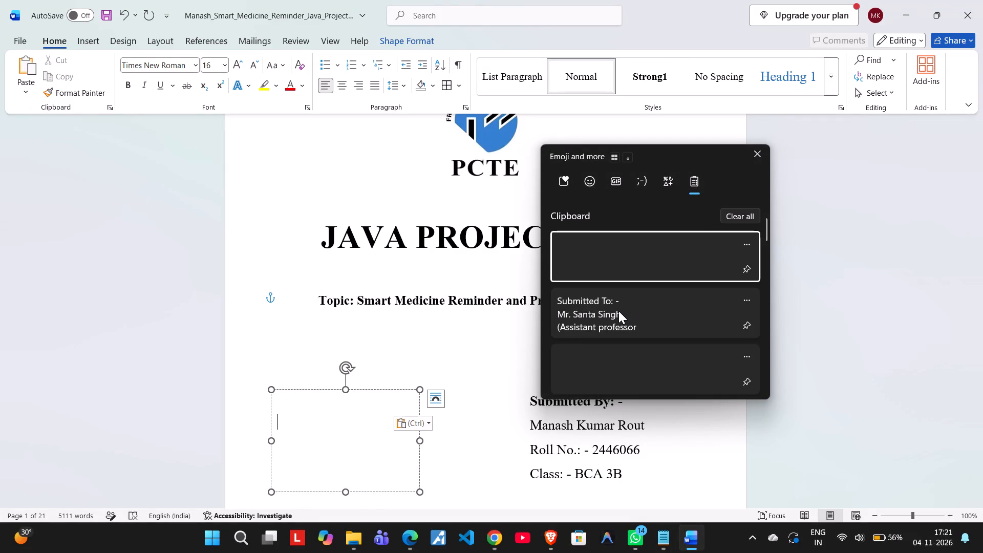
pyautogui.click(602, 314)
pyautogui.hotkey('ctrl', 'v')
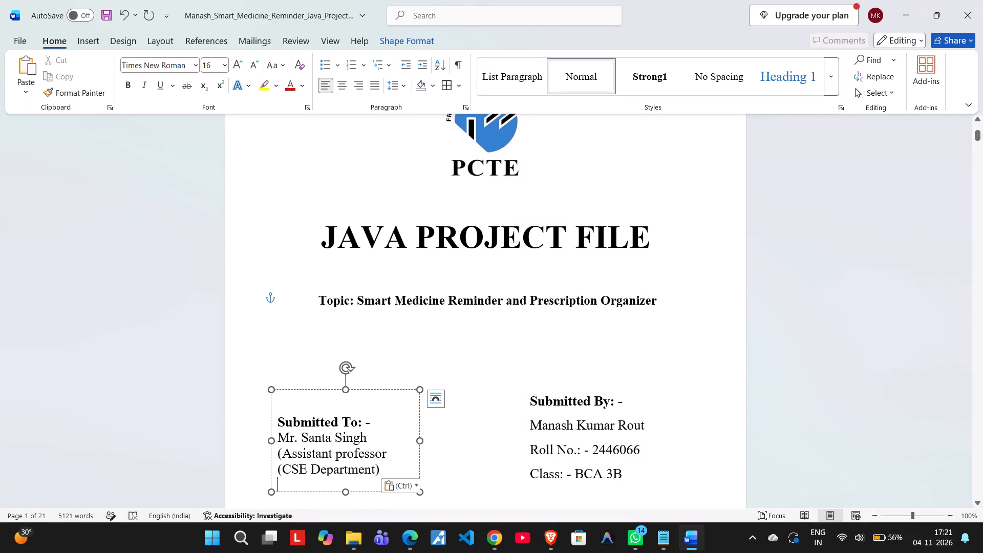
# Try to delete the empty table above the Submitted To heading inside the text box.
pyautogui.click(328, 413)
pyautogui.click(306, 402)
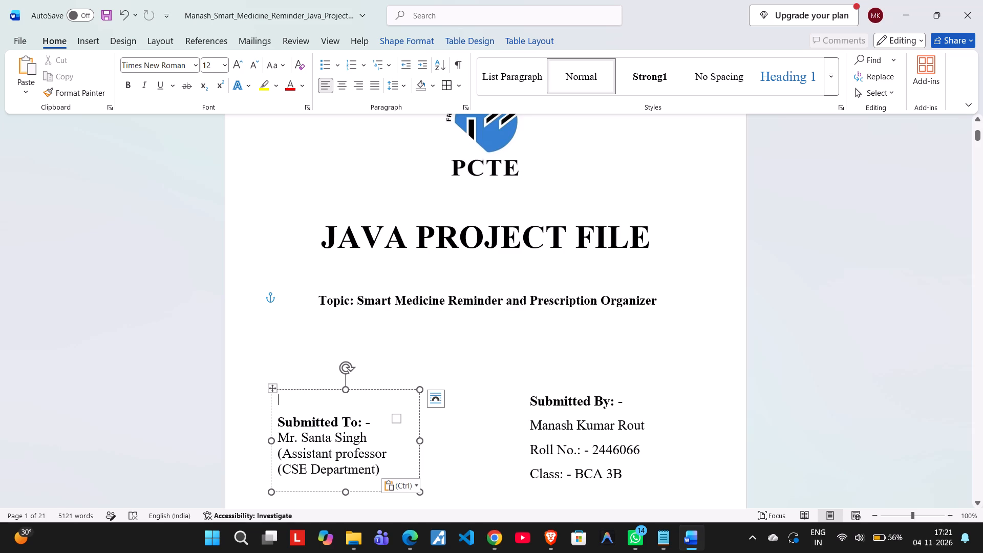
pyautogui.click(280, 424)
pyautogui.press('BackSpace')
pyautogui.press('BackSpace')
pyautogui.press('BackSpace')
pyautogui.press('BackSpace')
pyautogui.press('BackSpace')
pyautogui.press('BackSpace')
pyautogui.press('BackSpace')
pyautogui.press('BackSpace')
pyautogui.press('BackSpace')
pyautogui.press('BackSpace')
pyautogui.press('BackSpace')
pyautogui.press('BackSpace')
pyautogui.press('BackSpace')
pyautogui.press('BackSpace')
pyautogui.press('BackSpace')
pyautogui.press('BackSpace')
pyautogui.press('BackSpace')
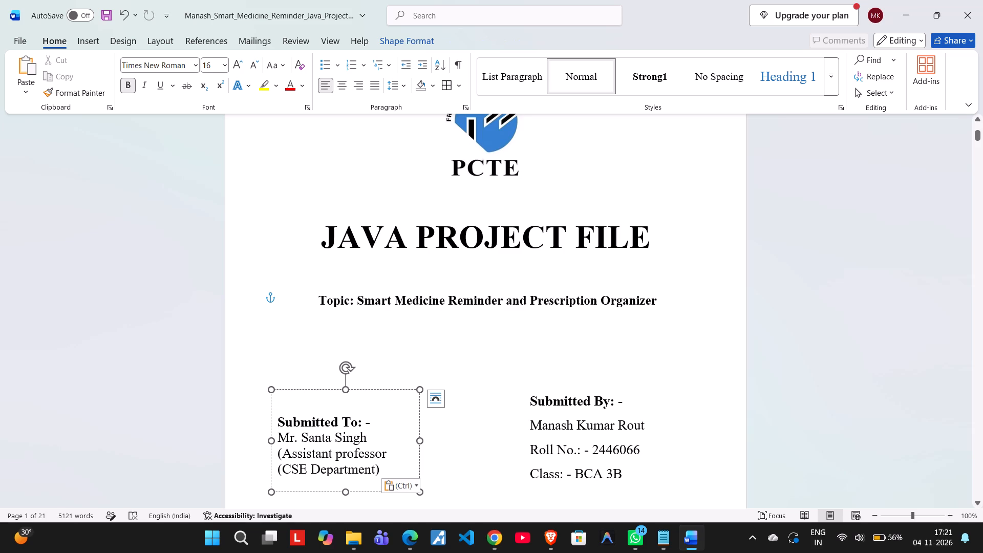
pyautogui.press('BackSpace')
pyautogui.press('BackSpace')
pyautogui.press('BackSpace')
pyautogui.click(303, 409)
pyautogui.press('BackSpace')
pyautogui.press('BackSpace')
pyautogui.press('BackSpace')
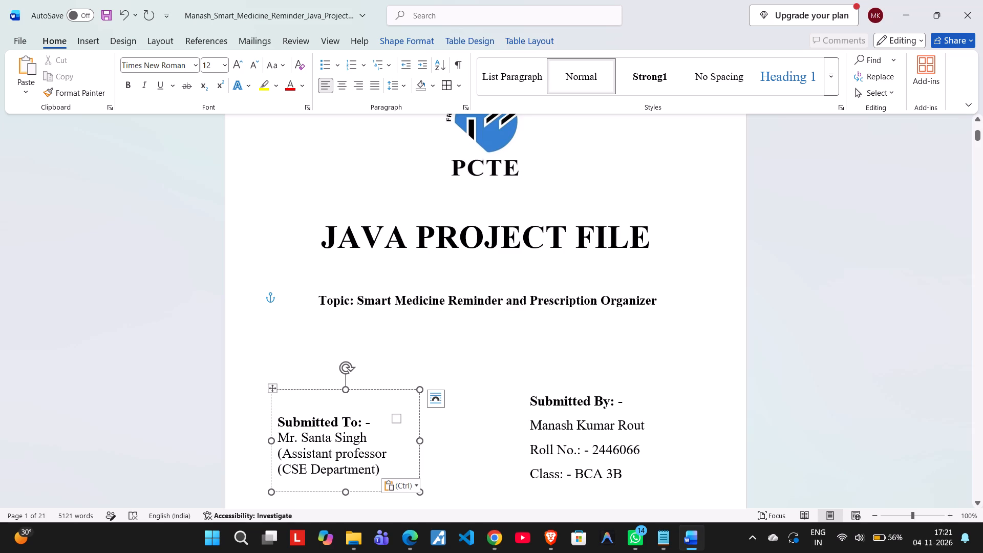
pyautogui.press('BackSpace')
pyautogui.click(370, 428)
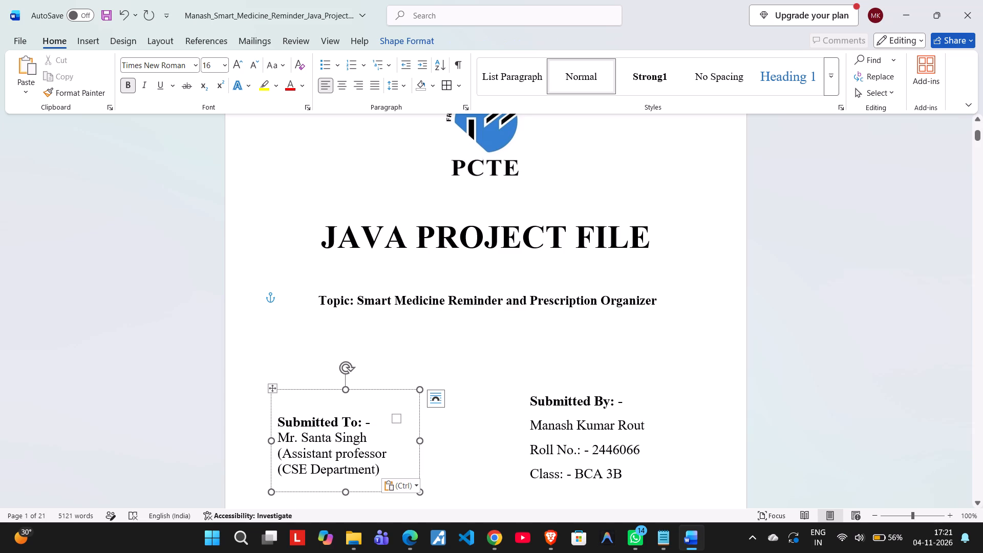
# Resize the Submitted To box from its top and bottom edges so its heading lines up with the Submitted By heading.
pyautogui.click(344, 392)
pyautogui.moveTo(347, 393); pyautogui.dragTo(349, 390)
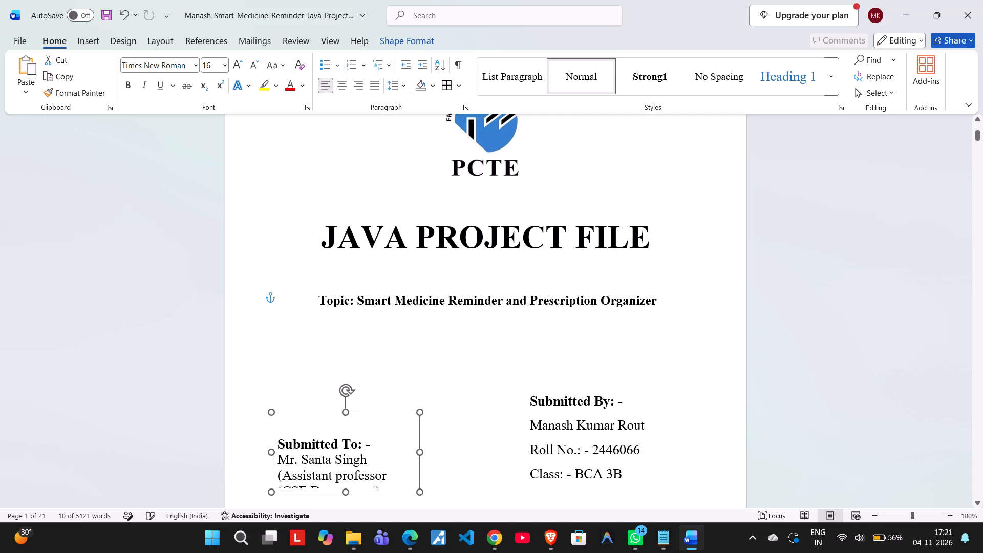
pyautogui.moveTo(349, 390); pyautogui.dragTo(349, 368)
pyautogui.moveTo(346, 490); pyautogui.dragTo(346, 460)
pyautogui.click(346, 460)
pyautogui.moveTo(346, 460); pyautogui.dragTo(349, 466)
# Slightly increase the line spacing of the four Submitted To lines.
pyautogui.moveTo(389, 450); pyautogui.dragTo(323, 415)
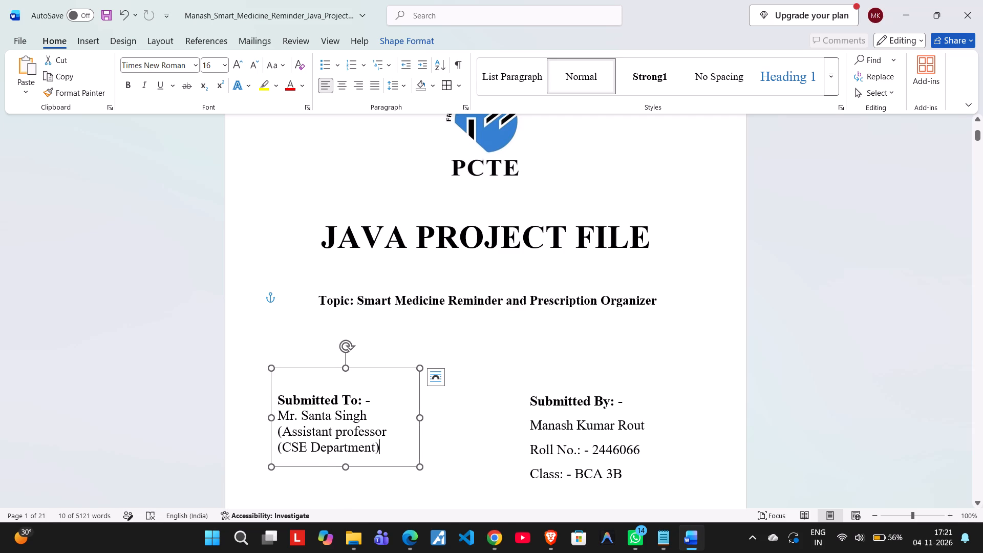
pyautogui.moveTo(323, 415); pyautogui.dragTo(274, 397)
pyautogui.click(403, 431)
pyautogui.click(487, 435)
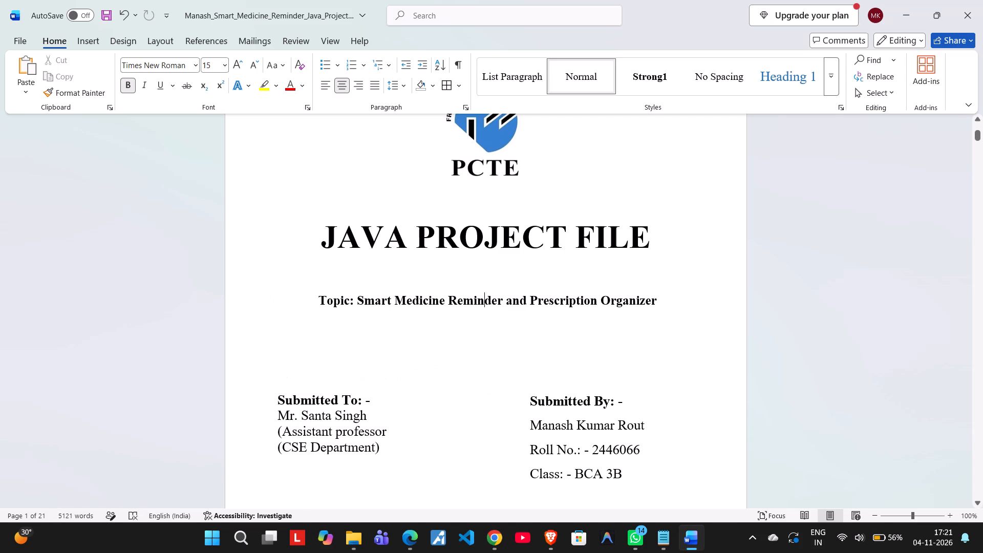
pyautogui.click(290, 403)
pyautogui.moveTo(385, 447); pyautogui.dragTo(382, 444)
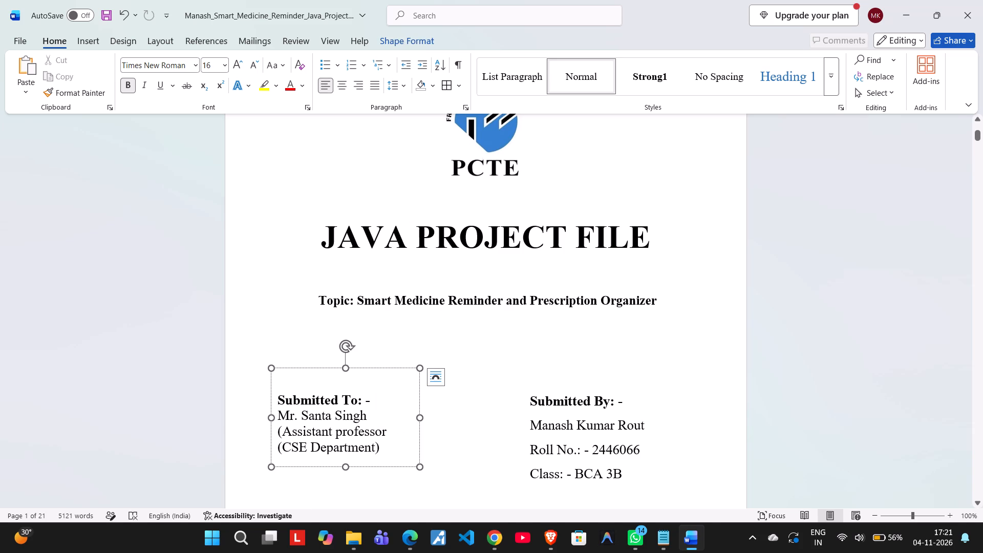
pyautogui.moveTo(382, 444); pyautogui.dragTo(259, 406)
pyautogui.click(396, 93)
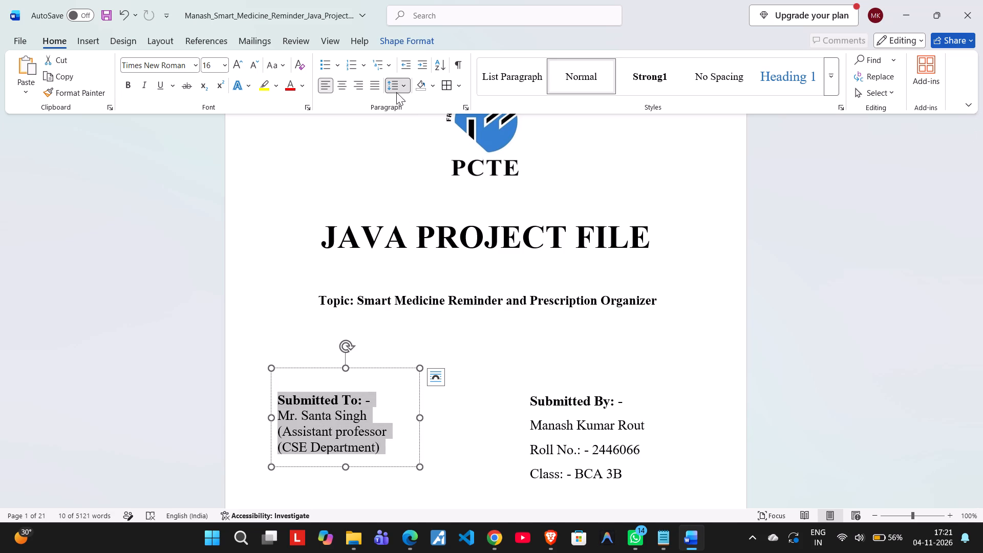
pyautogui.click(406, 116)
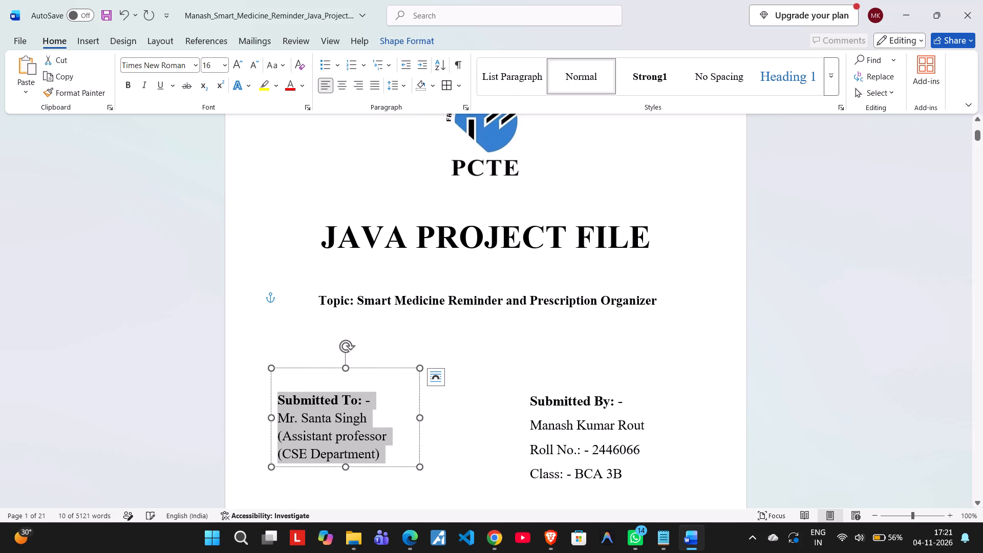
# Lower the Submitted To box's top and bottom edges slightly to fit the respaced text.
pyautogui.click(361, 366)
pyautogui.moveTo(344, 366); pyautogui.dragTo(347, 377)
pyautogui.click(345, 468)
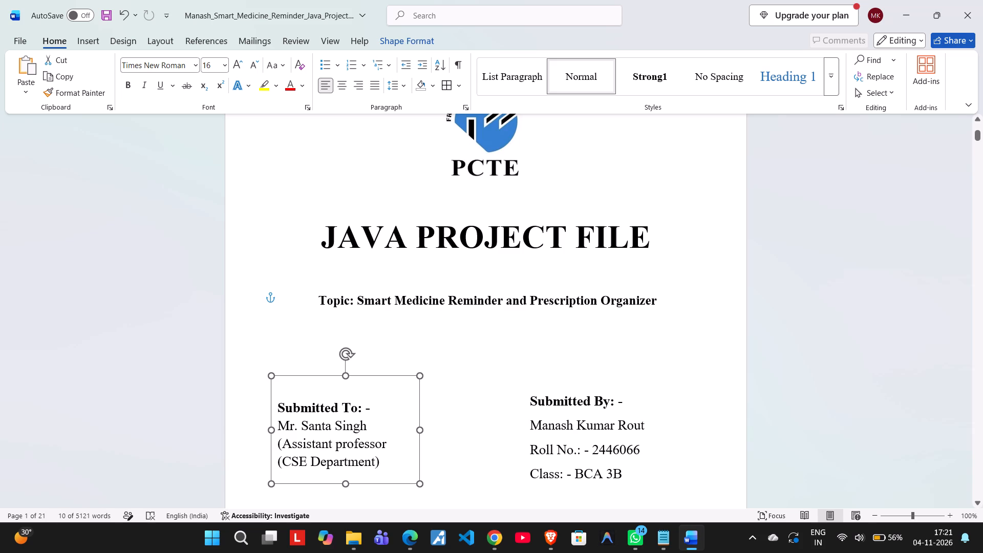
# Remove the empty table above the Submitted To heading inside the text box by cutting it.
pyautogui.tripleClick(315, 392)
pyautogui.press('BackSpace')
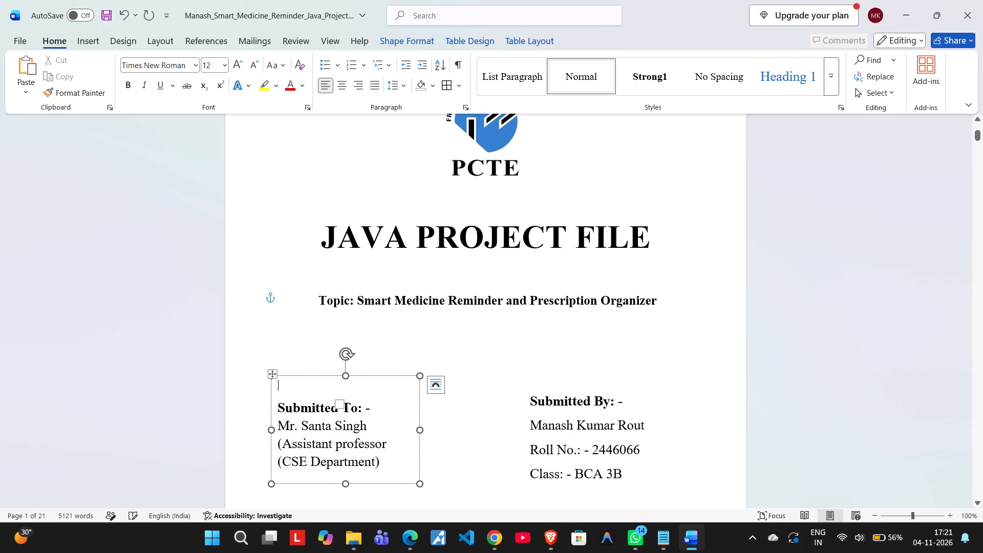
pyautogui.press('BackSpace')
pyautogui.press('BackSpace')
pyautogui.click(279, 398)
pyautogui.moveTo(272, 398); pyautogui.dragTo(320, 398)
pyautogui.moveTo(338, 402); pyautogui.dragTo(333, 392)
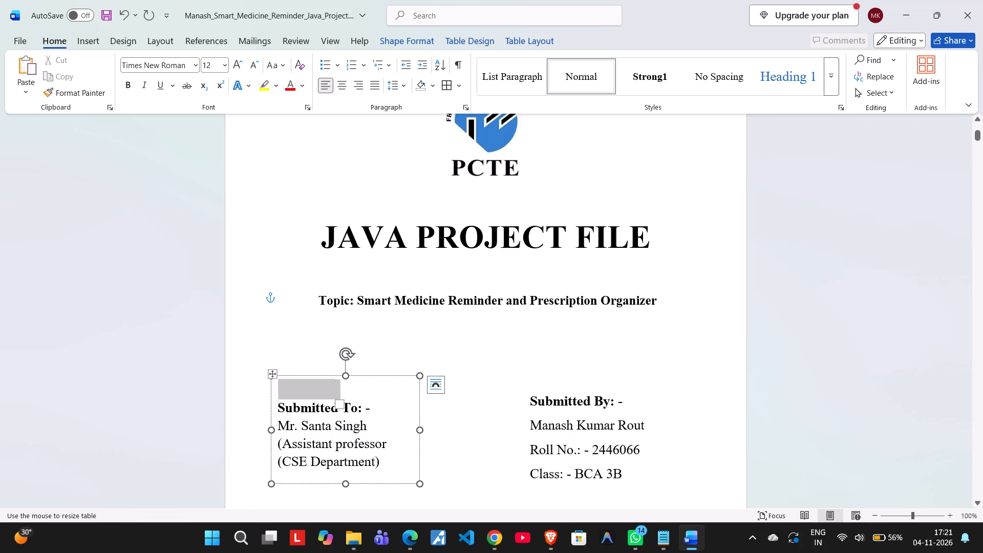
pyautogui.moveTo(333, 392); pyautogui.dragTo(332, 392)
pyautogui.click(336, 403)
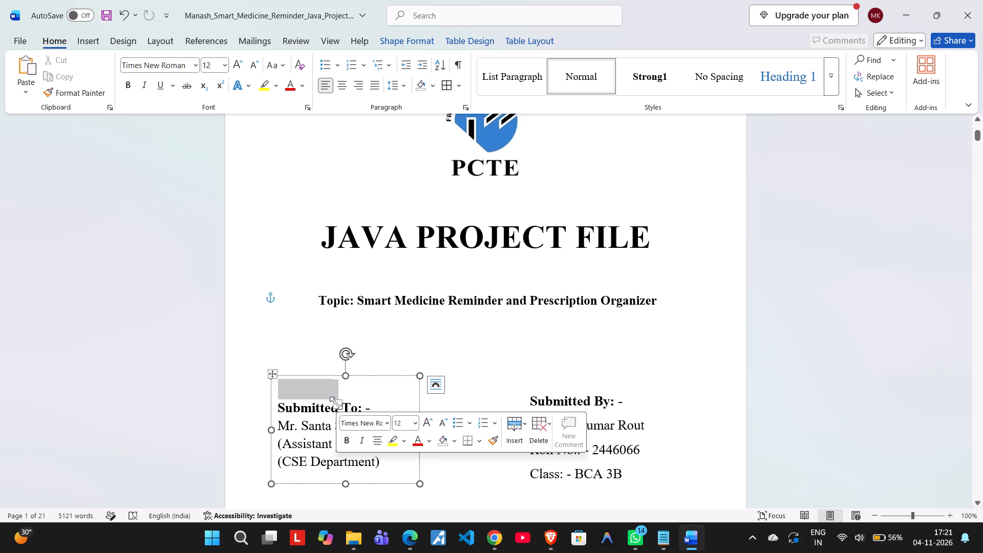
pyautogui.rightClick(336, 403)
pyautogui.click(382, 145)
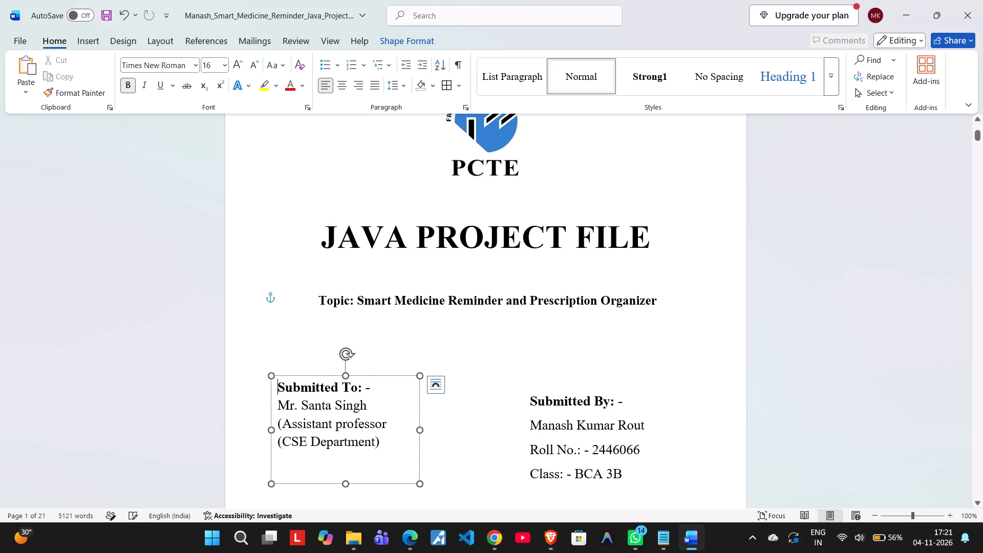
# Delete the blank line below "(CSE Department)" in the Submitted To box.
pyautogui.click(293, 473)
pyautogui.press('BackSpace')
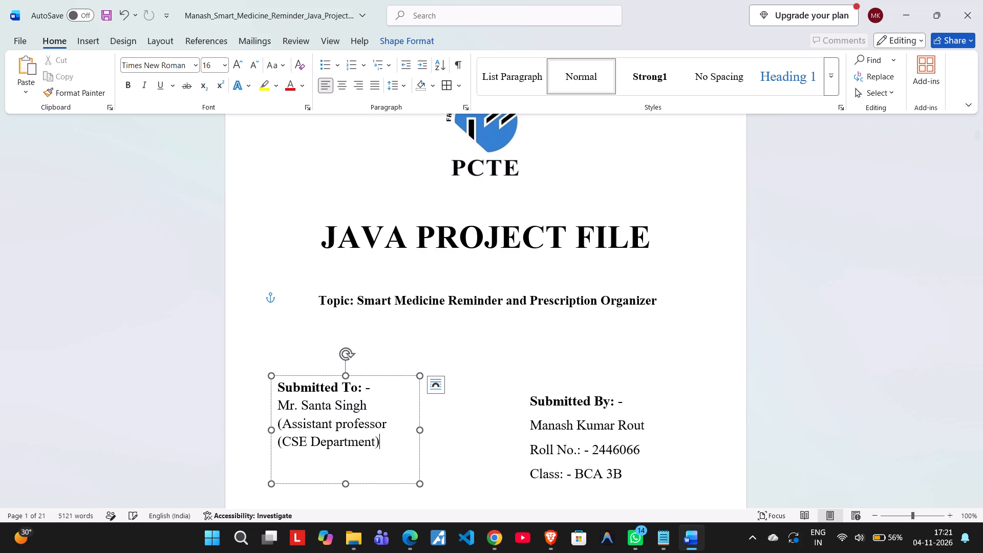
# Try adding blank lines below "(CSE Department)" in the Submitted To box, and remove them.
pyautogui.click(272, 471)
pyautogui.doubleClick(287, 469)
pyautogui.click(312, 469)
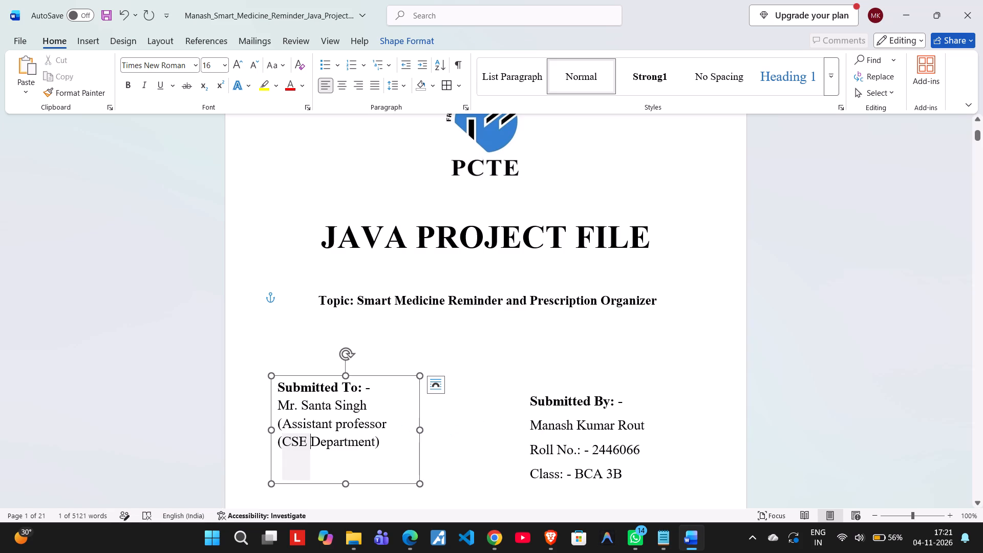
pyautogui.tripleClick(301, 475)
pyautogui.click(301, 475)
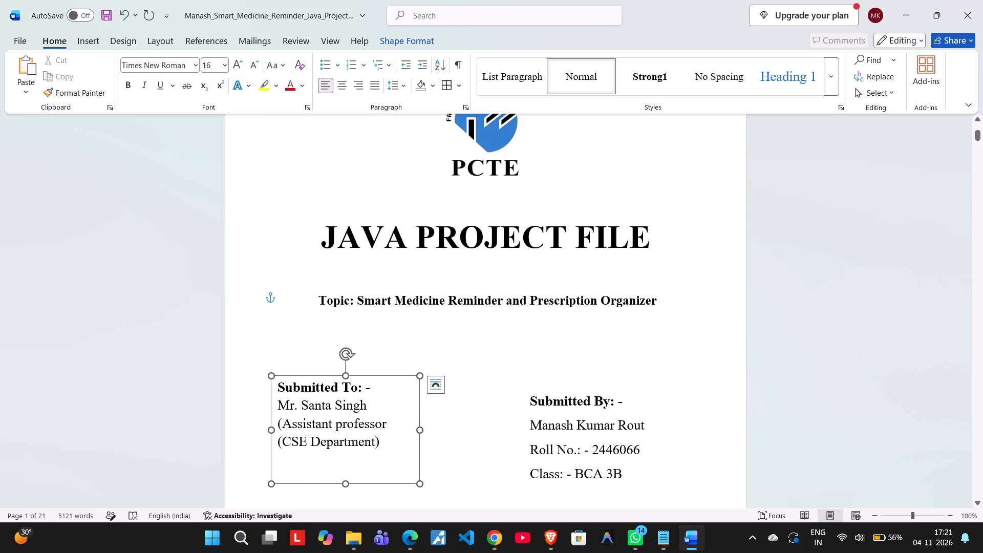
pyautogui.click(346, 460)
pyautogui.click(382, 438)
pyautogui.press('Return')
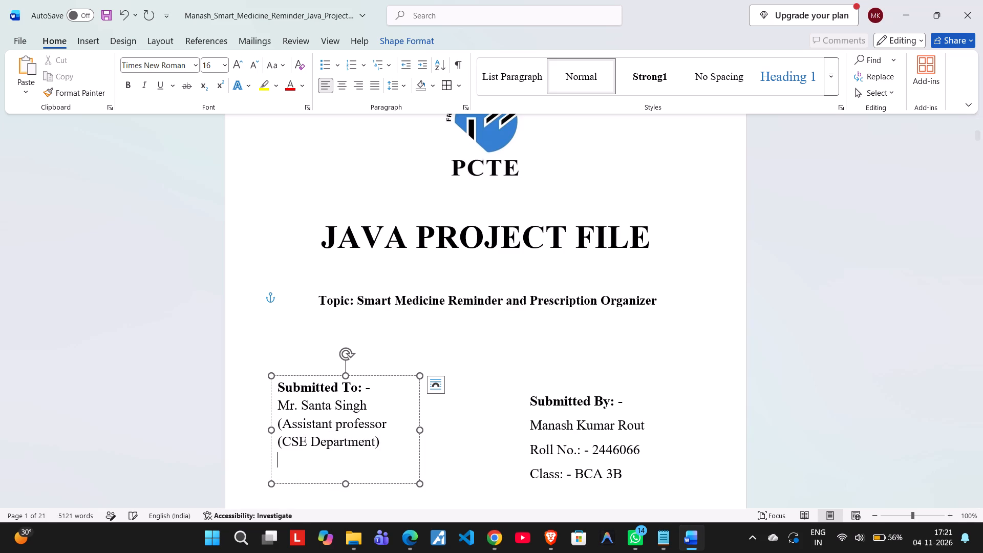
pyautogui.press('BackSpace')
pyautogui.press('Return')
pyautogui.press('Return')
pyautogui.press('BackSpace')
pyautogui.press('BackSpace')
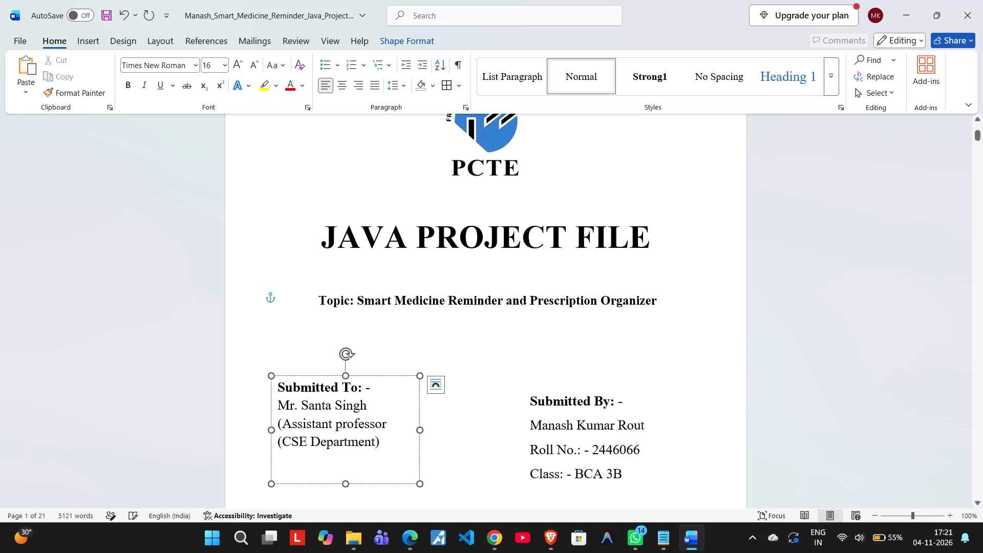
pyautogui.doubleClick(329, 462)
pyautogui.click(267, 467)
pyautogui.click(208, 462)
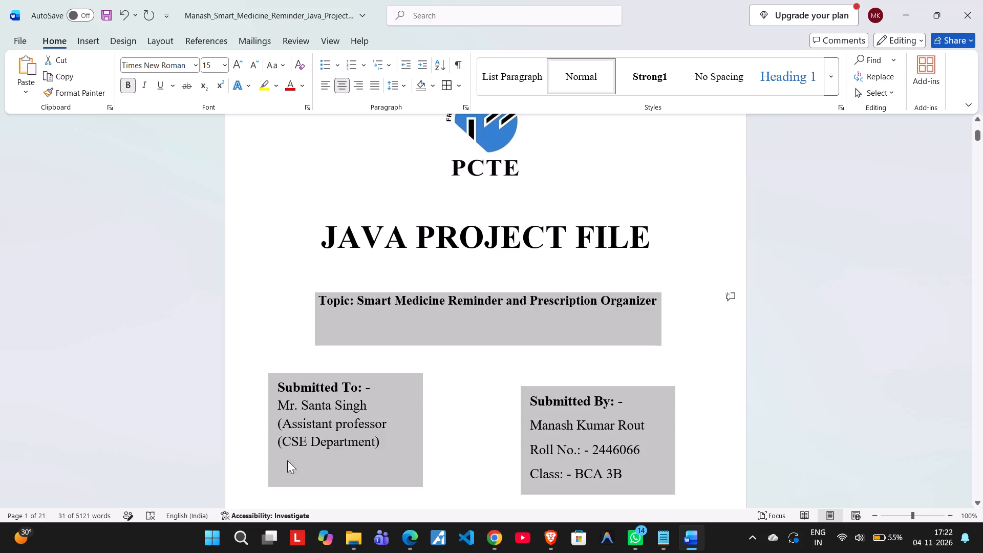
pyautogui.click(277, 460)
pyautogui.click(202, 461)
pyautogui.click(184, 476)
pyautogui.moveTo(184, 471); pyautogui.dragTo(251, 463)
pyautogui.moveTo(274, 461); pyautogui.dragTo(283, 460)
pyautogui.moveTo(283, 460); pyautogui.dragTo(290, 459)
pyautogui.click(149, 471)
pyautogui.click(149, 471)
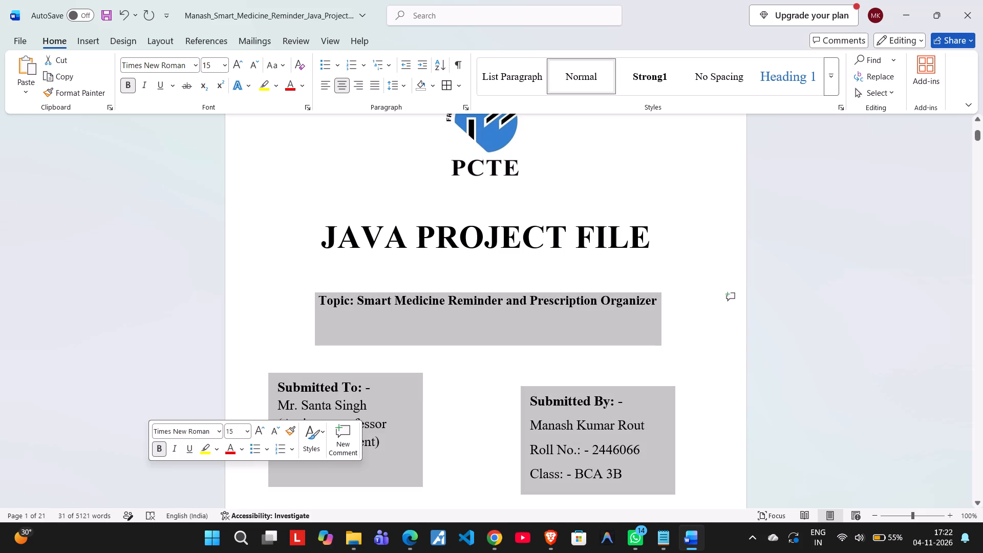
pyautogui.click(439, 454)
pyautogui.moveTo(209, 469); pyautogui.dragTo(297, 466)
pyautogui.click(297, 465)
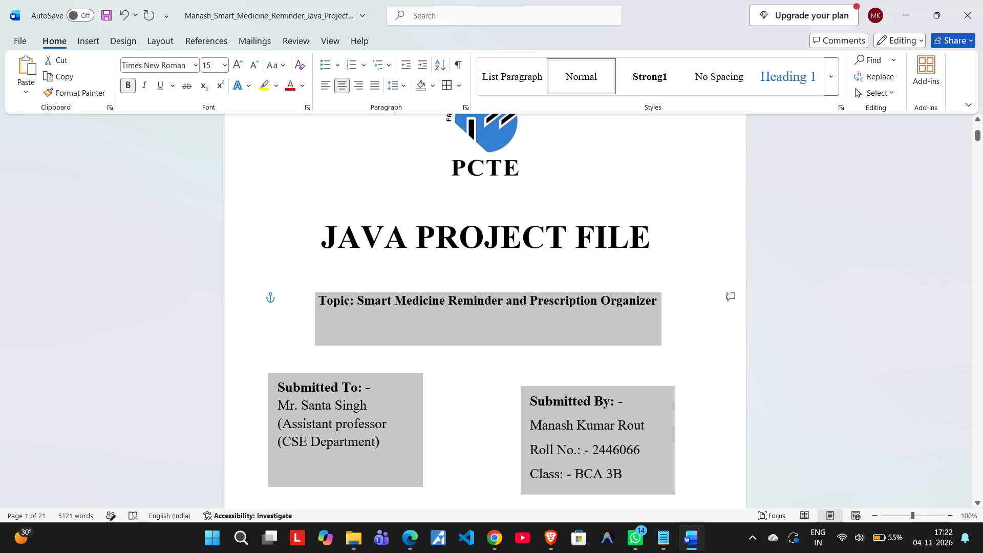
# Delete the text of the "(CSE Department)" line in the Submitted To box.
pyautogui.moveTo(403, 463); pyautogui.dragTo(267, 467)
pyautogui.press('BackSpace')
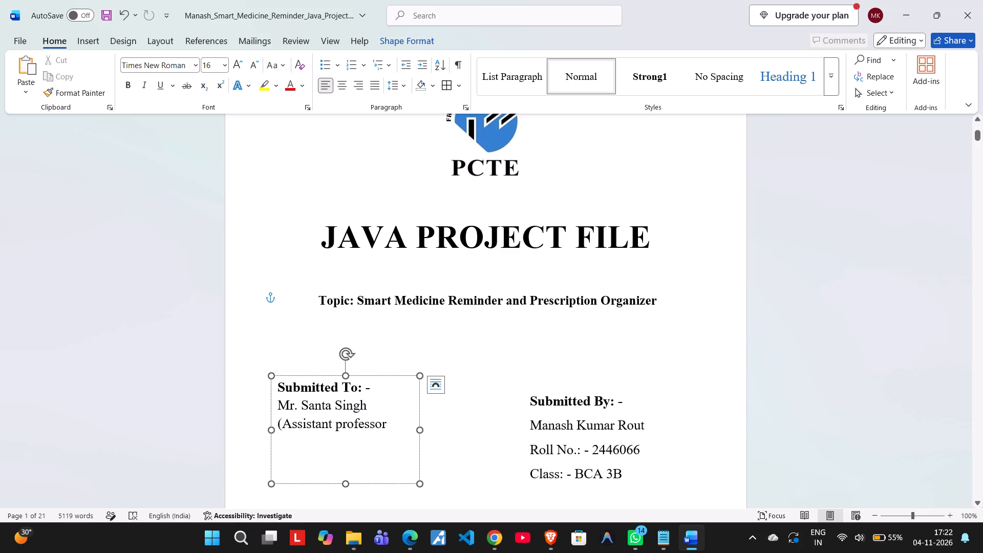
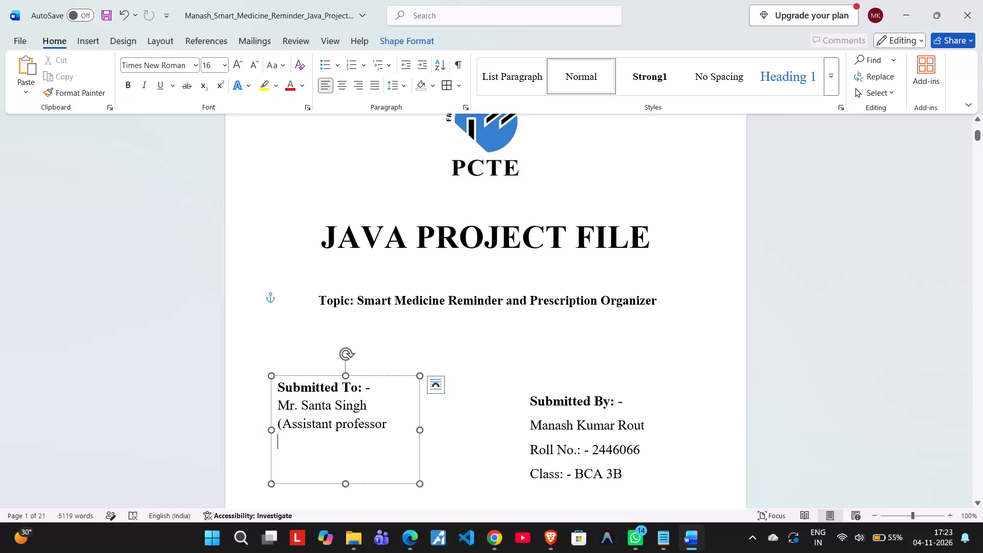
# Paste the "Assistant professor (CSE Department)" entry from the clipboard history at the end of the Submitted To box.
pyautogui.press('super+v')
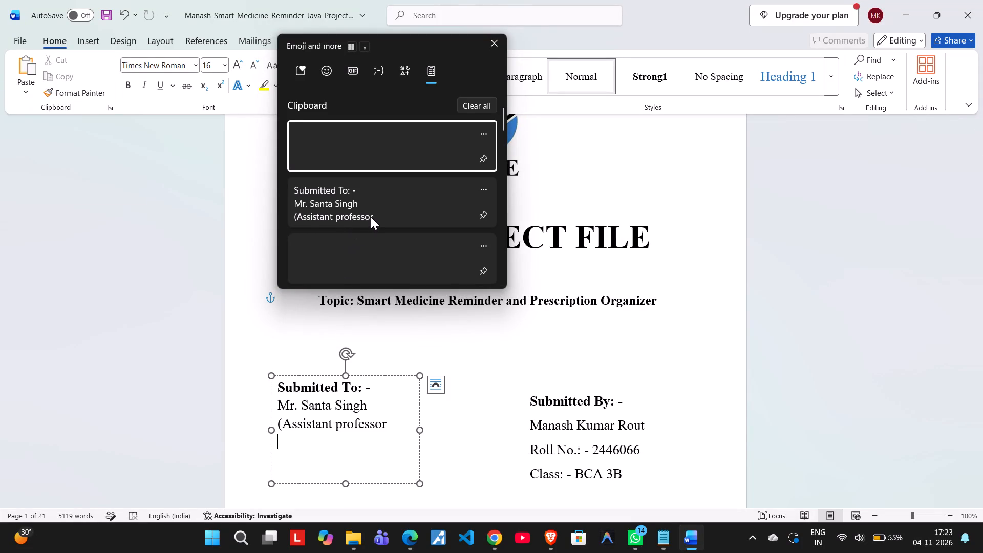
pyautogui.scroll(-6, 371, 216)
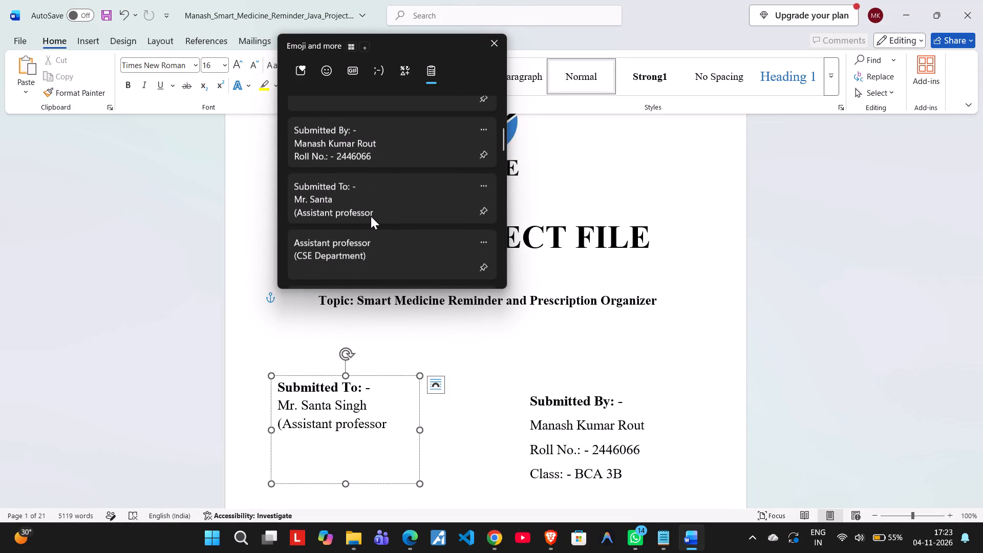
pyautogui.click(359, 247)
pyautogui.hotkey('ctrl', 'v')
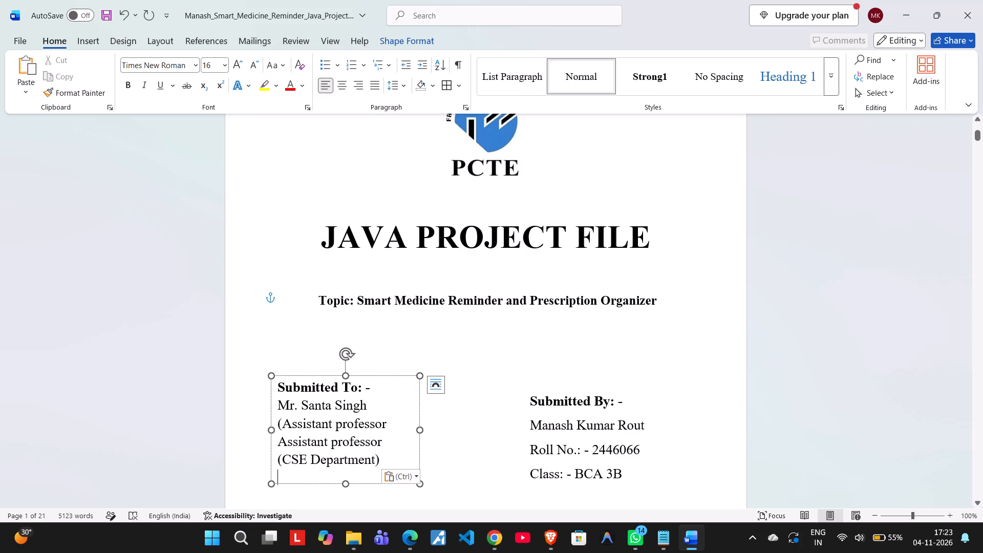
# Remove the duplicate "Assistant professor" line and the stray opening bracket before the remaining one in the Submitted To box.
pyautogui.moveTo(388, 446); pyautogui.dragTo(273, 448)
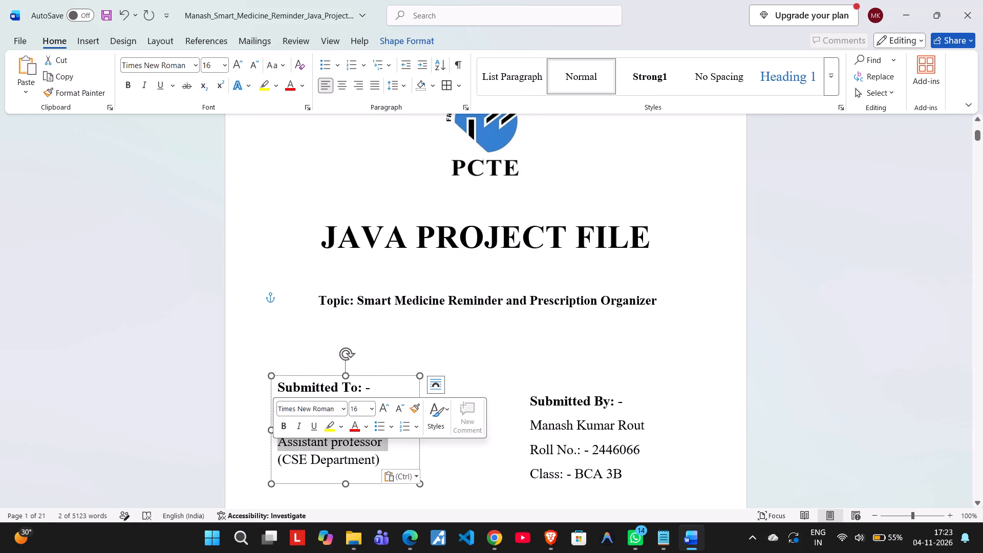
pyautogui.press('BackSpace')
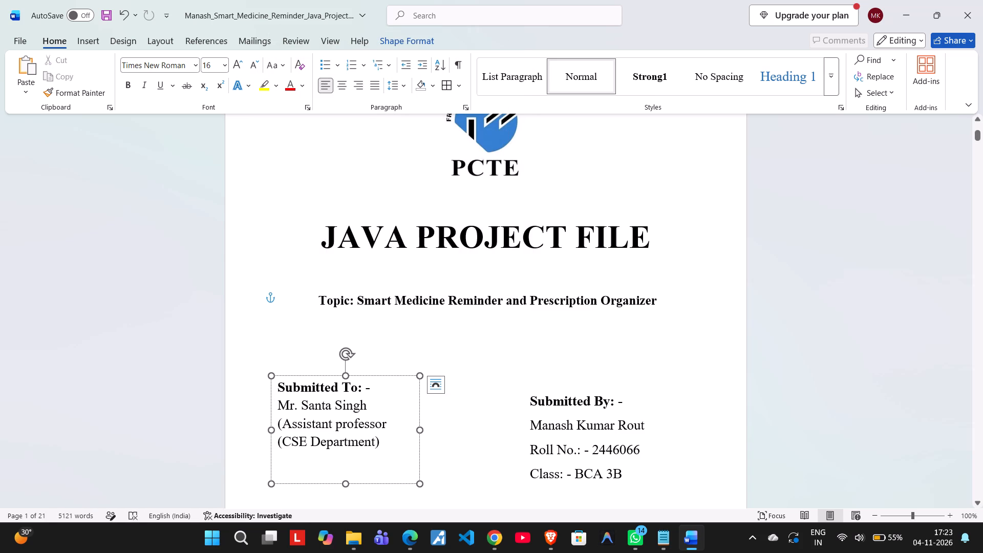
pyautogui.click(282, 418)
pyautogui.press('BackSpace')
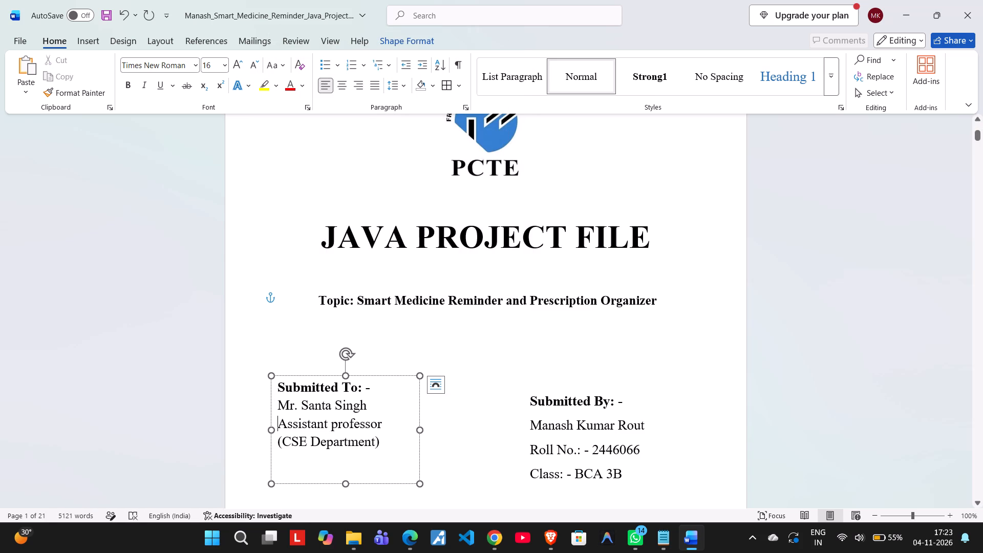
# Delete the blank line below "(CSE Department)" and shorten the Submitted To box from its lower edge.
pyautogui.doubleClick(332, 470)
pyautogui.press('BackSpace')
pyautogui.doubleClick(295, 470)
pyautogui.click(345, 480)
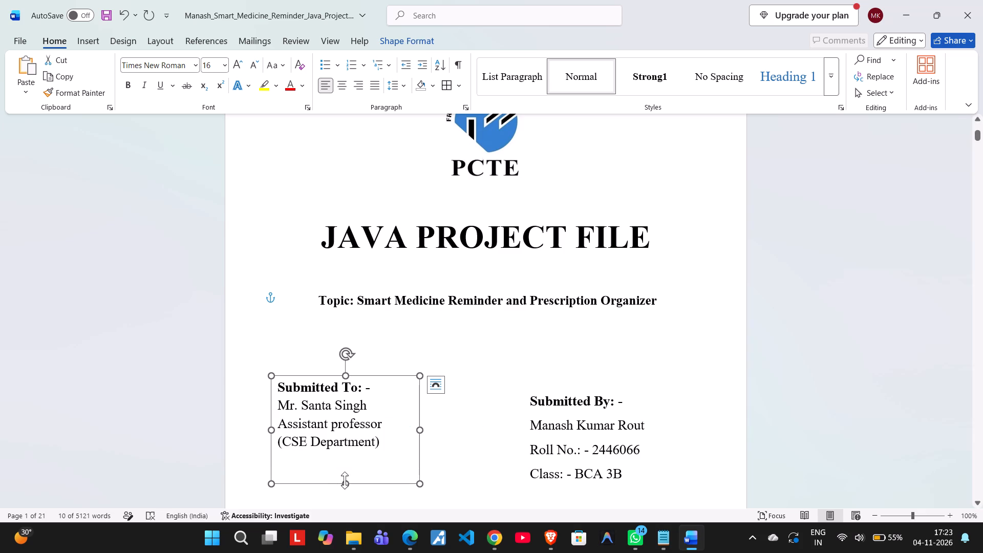
pyautogui.moveTo(345, 480); pyautogui.dragTo(348, 460)
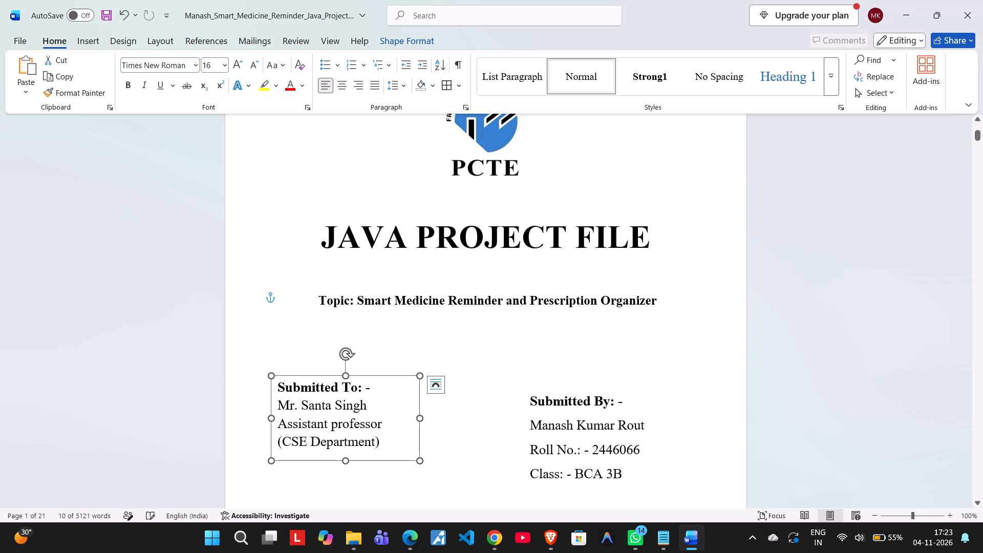
# Set the line spacing of all the Submitted To text to 1.5, lowering the screen brightness along the way.
pyautogui.click(373, 444)
pyautogui.moveTo(390, 444); pyautogui.dragTo(248, 364)
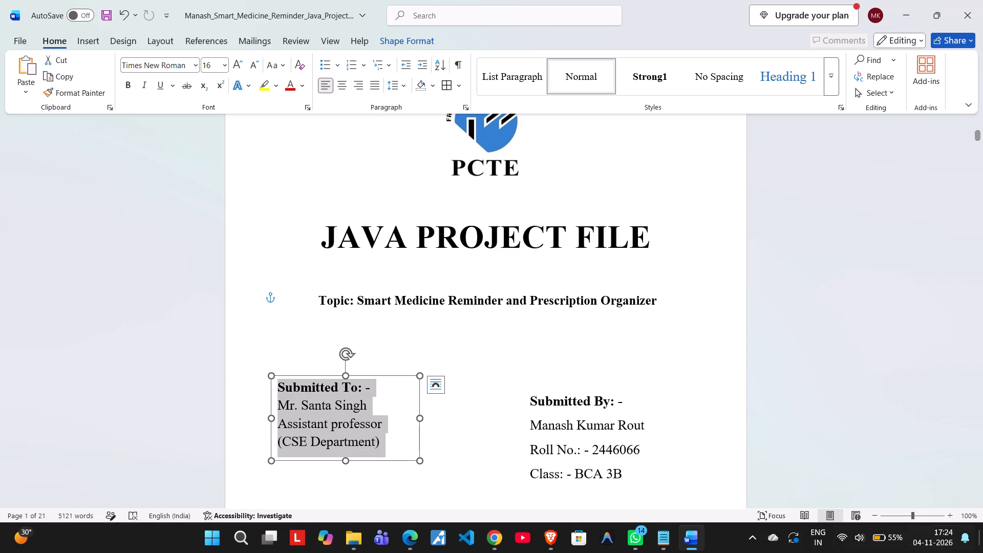
pyautogui.click(895, 542)
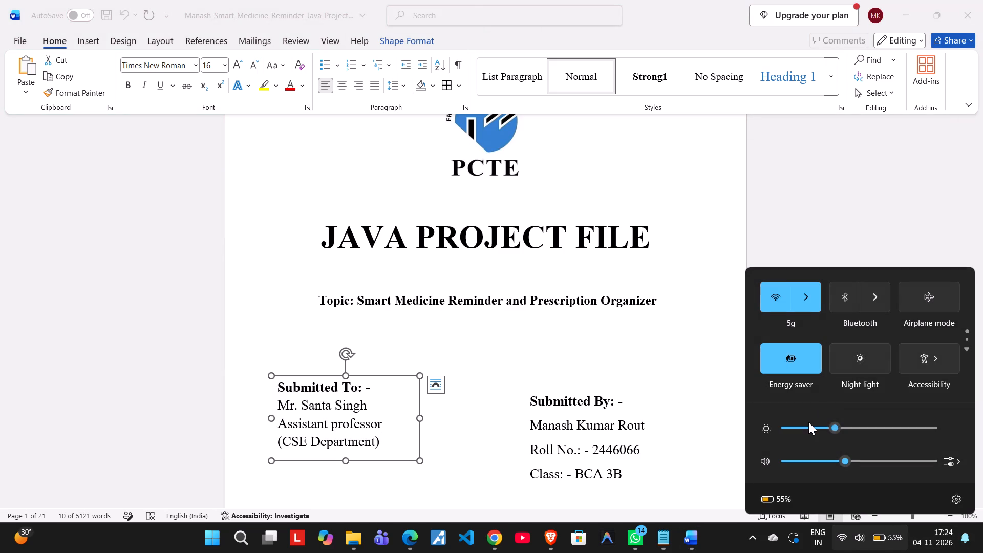
pyautogui.click(809, 423)
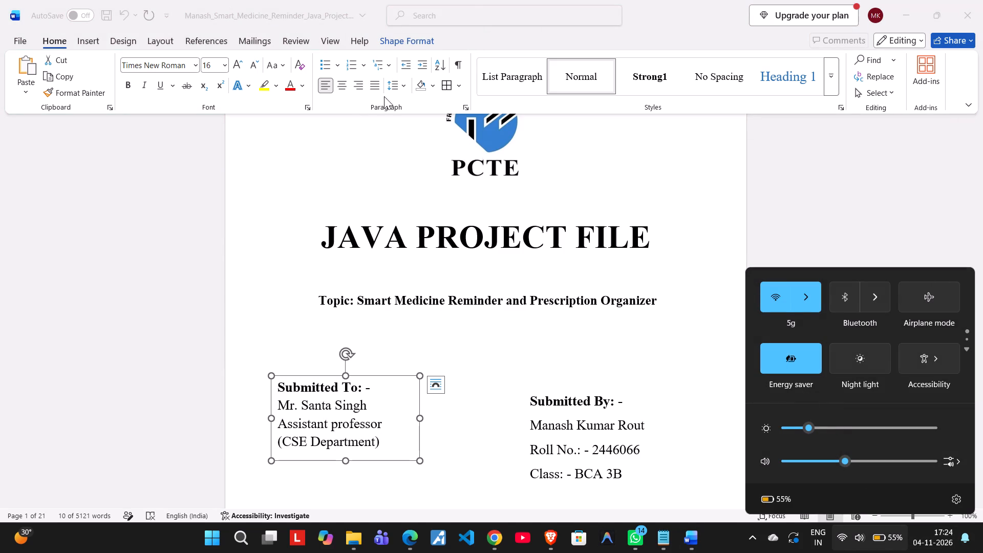
pyautogui.click(393, 92)
pyautogui.click(399, 86)
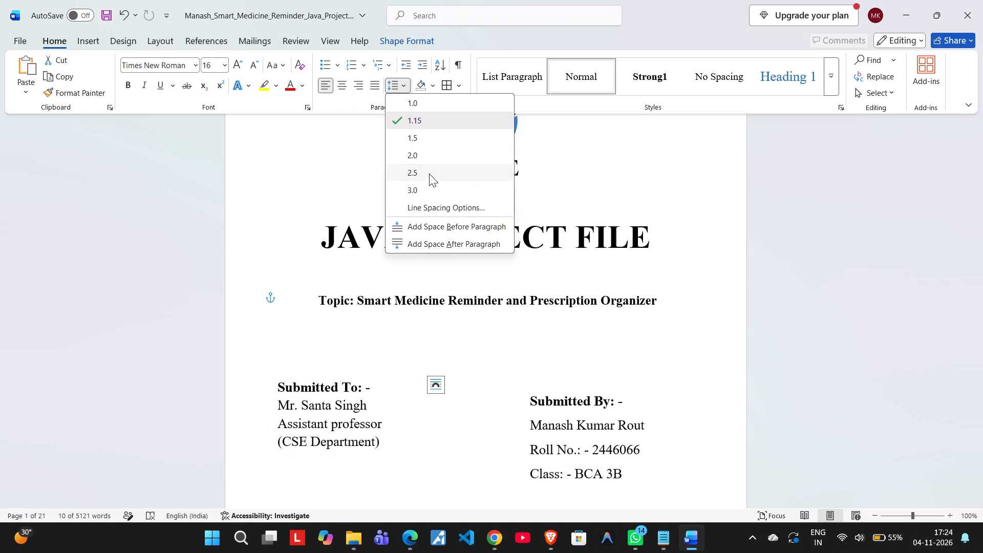
pyautogui.click(432, 141)
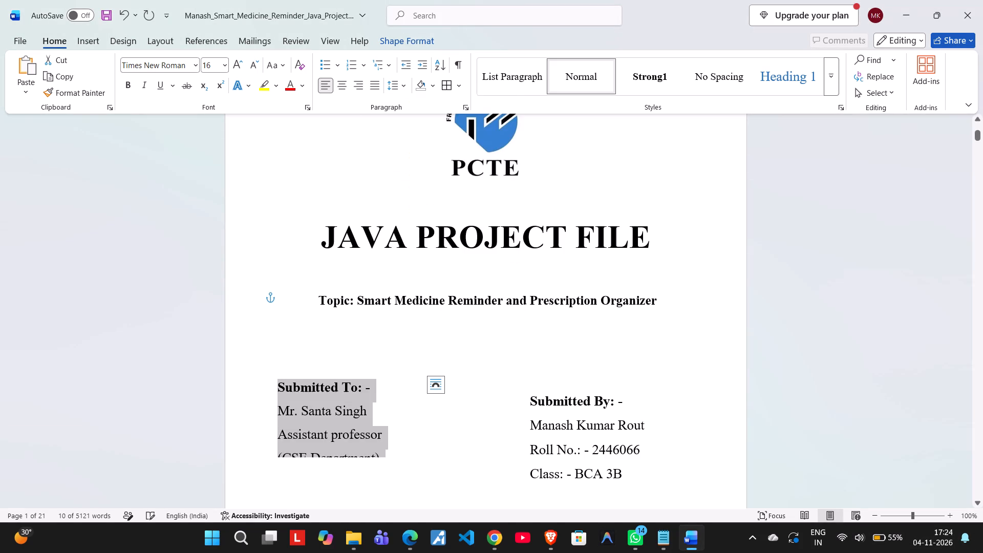
# Extend the Submitted To box's lower edge so that all four lines of its text fit.
pyautogui.scroll(-2, 377, 257)
pyautogui.moveTo(343, 400); pyautogui.dragTo(343, 419)
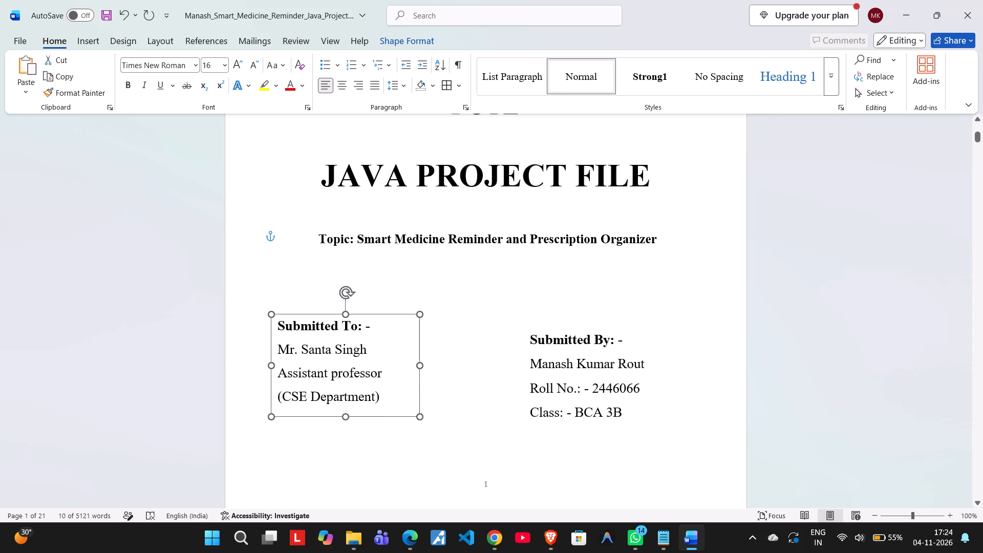
pyautogui.moveTo(343, 419); pyautogui.dragTo(343, 423)
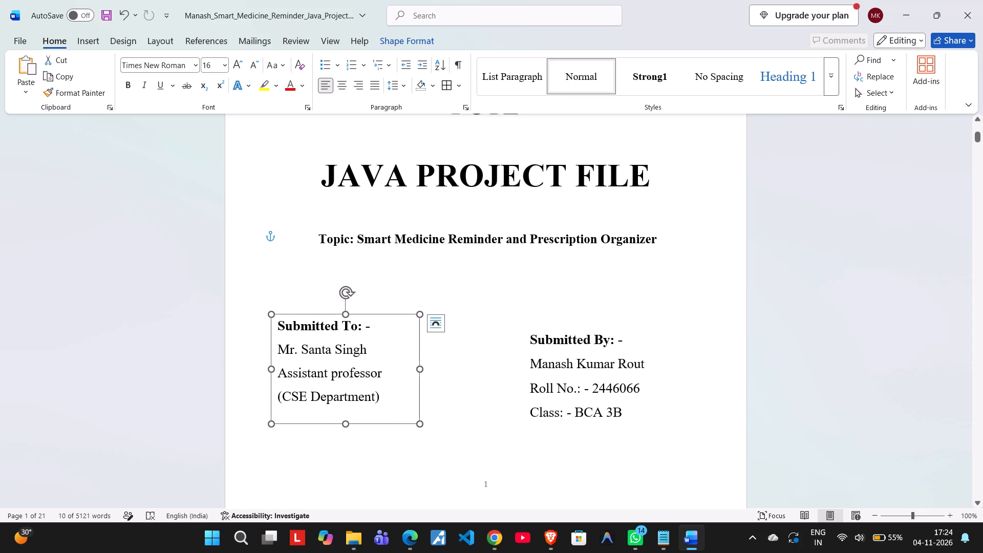
# Move the Submitted To box down to roughly the same level as the Submitted By box.
pyautogui.moveTo(368, 315); pyautogui.dragTo(371, 338)
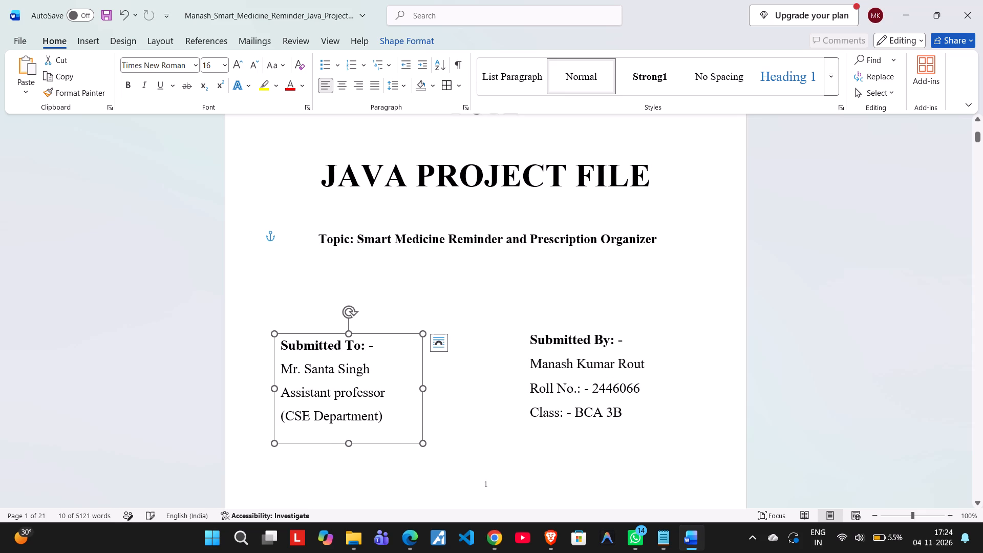
pyautogui.doubleClick(557, 335)
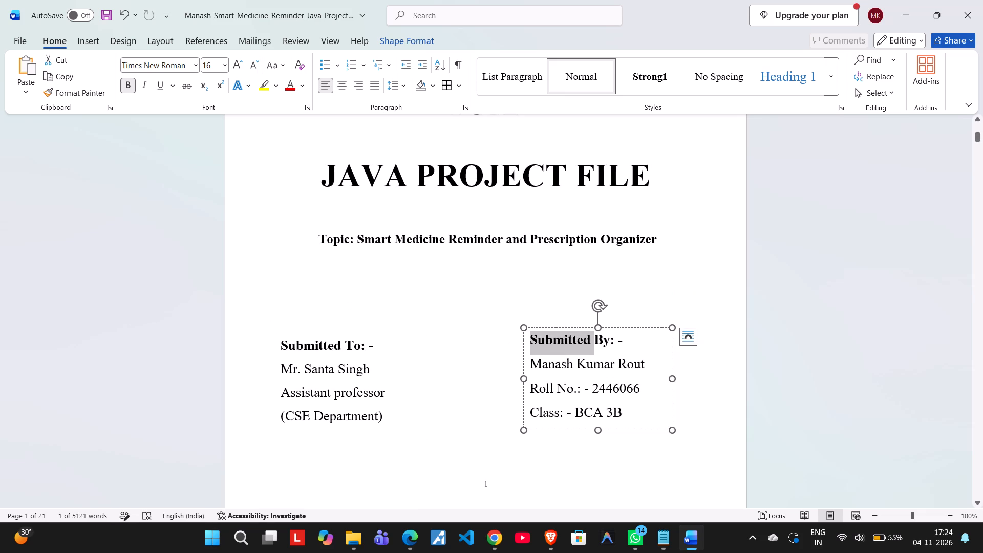
pyautogui.tripleClick(334, 378)
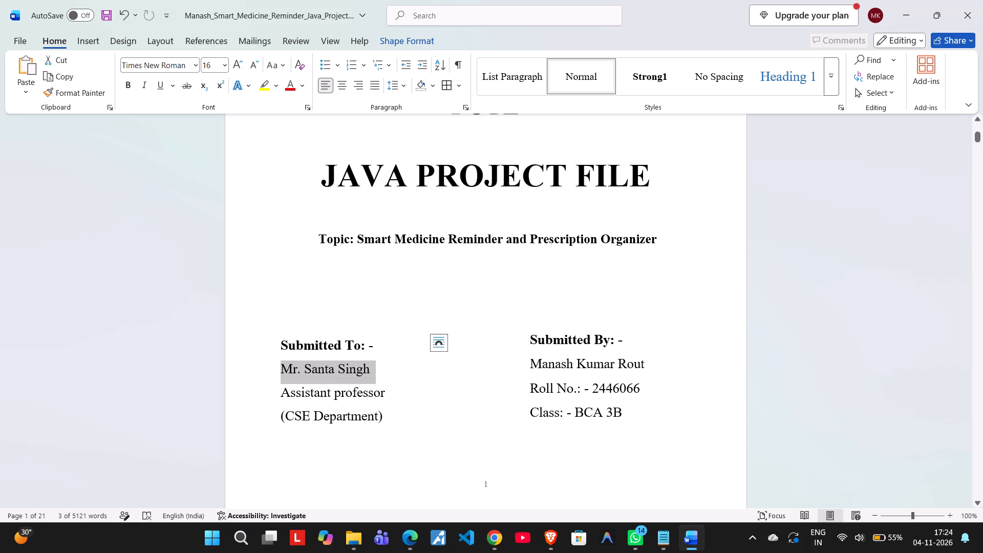
# Nudge the Submitted By box rightwards in small increments to widen the gap between the two submission boxes.
pyautogui.click(638, 369)
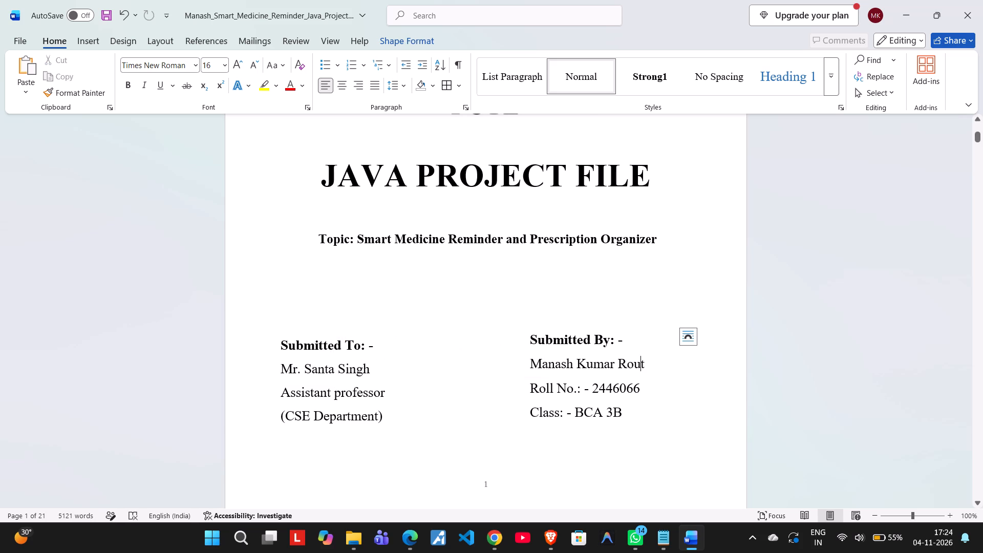
pyautogui.scroll(-5, 484, 401)
pyautogui.scroll(5, 484, 401)
pyautogui.click(557, 375)
pyautogui.click(575, 348)
pyautogui.click(595, 335)
pyautogui.click(667, 395)
pyautogui.click(595, 392)
pyautogui.click(841, 398)
pyautogui.click(576, 356)
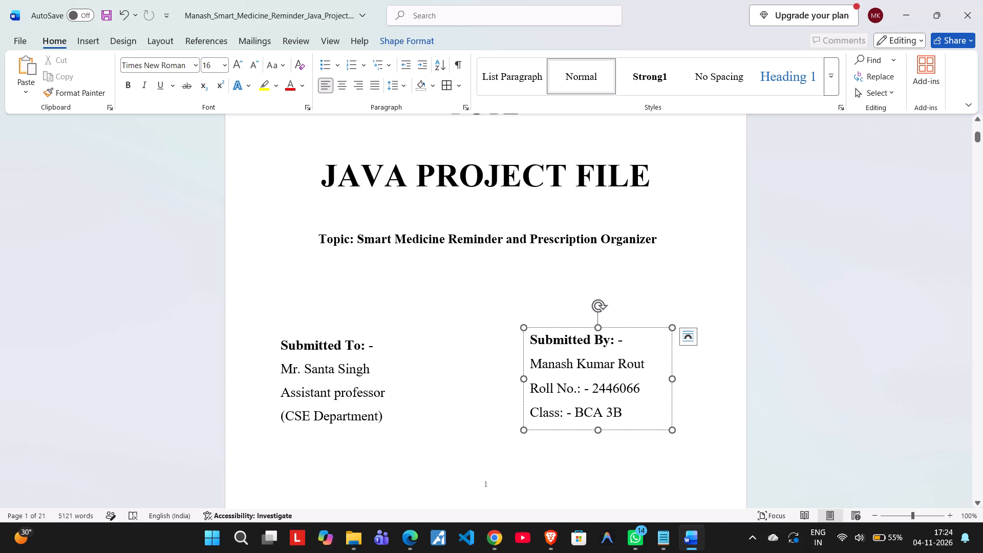
pyautogui.click(614, 329)
pyautogui.press('Right')
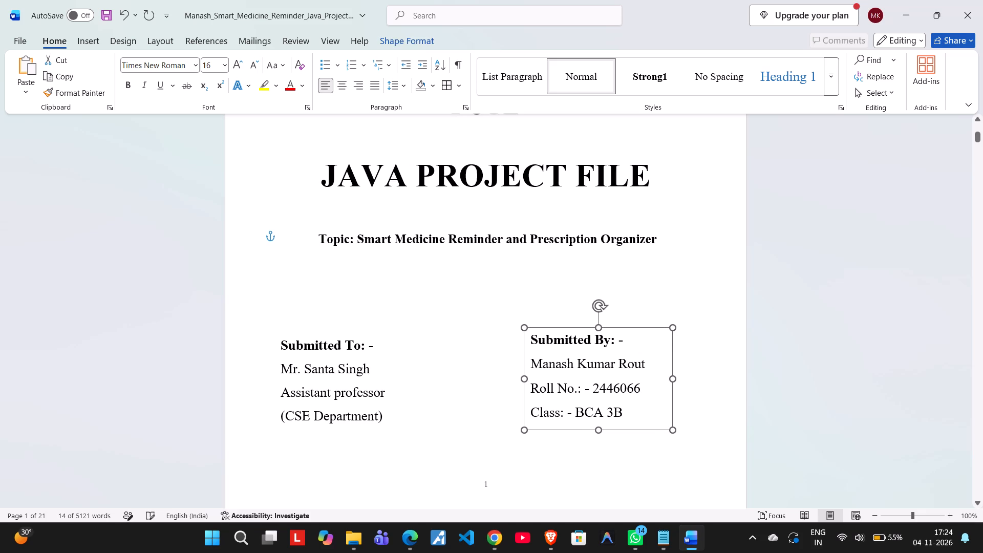
pyautogui.press('Right')
pyautogui.press('Right')
pyautogui.press('Right')
pyautogui.press('Right')
pyautogui.press('Right')
pyautogui.press('Right')
pyautogui.press('Right')
pyautogui.press('Right')
pyautogui.press('Right')
pyautogui.press('Right')
pyautogui.press('Right')
pyautogui.press('Right')
pyautogui.press('Right')
pyautogui.press('Right')
pyautogui.press('Right')
pyautogui.press('Right')
pyautogui.press('Right')
pyautogui.press('Right')
pyautogui.press('Right')
pyautogui.press('Right')
pyautogui.press('Right')
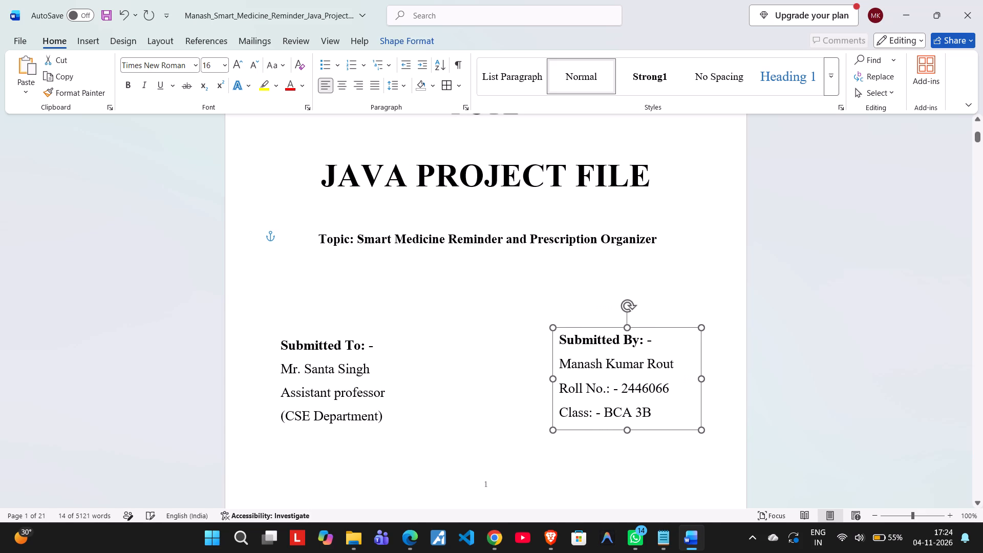
pyautogui.click(827, 400)
# Set the font size of the cover's "Topic: Smart Medicine Reminder and Prescription Organizer" line to 22.
pyautogui.scroll(2, 827, 400)
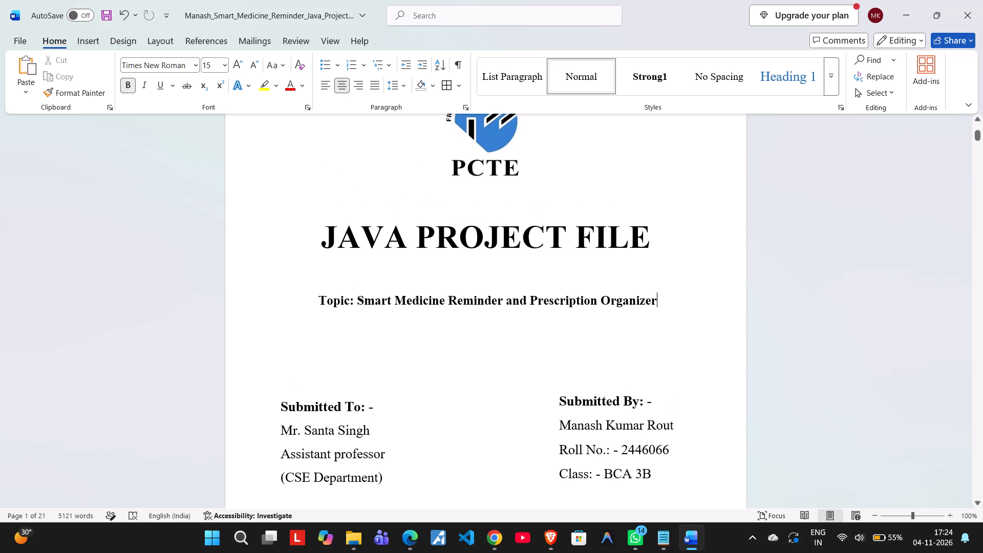
pyautogui.tripleClick(614, 296)
pyautogui.click(616, 306)
pyautogui.moveTo(656, 300); pyautogui.dragTo(329, 304)
pyautogui.click(220, 66)
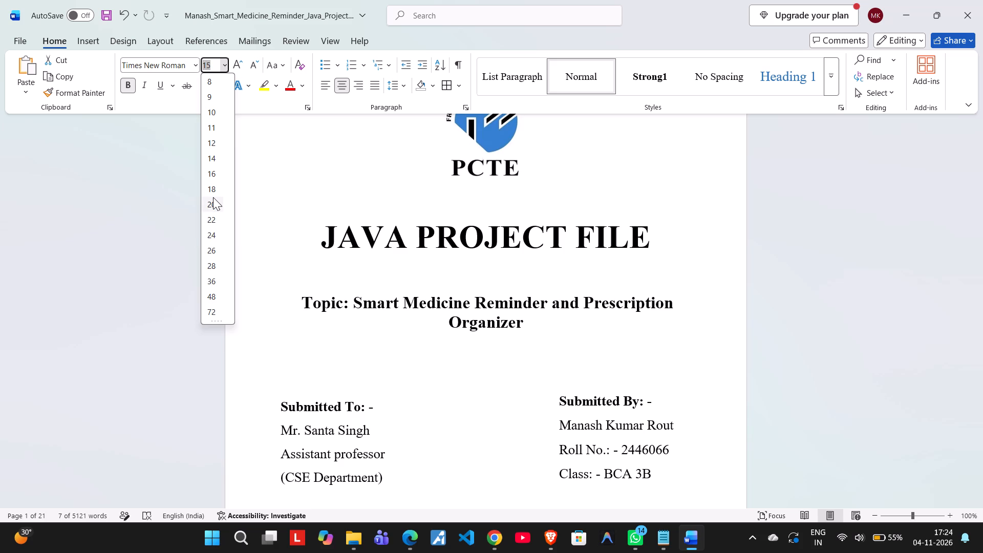
pyautogui.click(212, 226)
# Select the topic name "Smart Medicine Reminder and Prescription Organizer" that follows "Topic:" on the cover.
pyautogui.click(618, 341)
pyautogui.moveTo(585, 330); pyautogui.dragTo(425, 306)
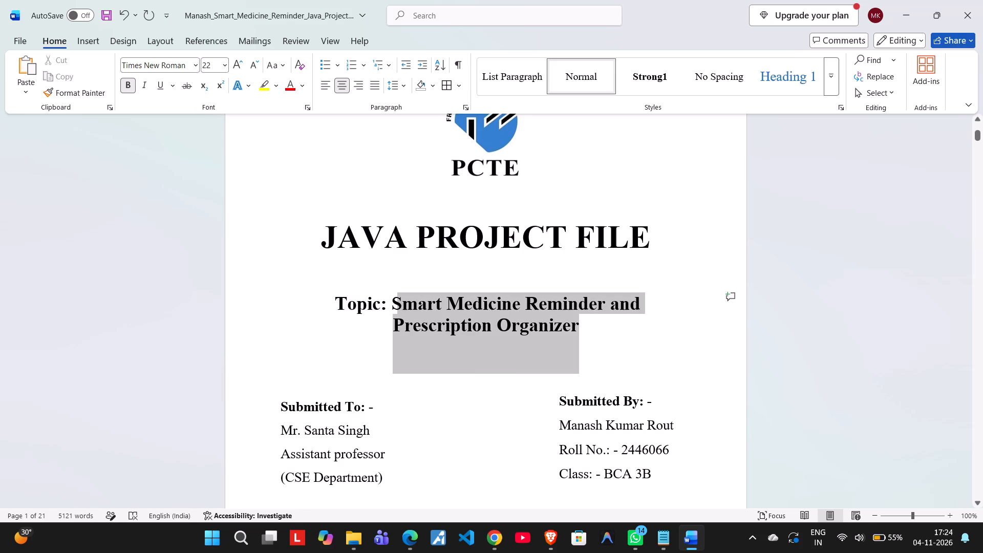
# Remove the bold from "Smart Medicine Reminder and Prescription Organizer" in the cover page's Topic line.
pyautogui.moveTo(425, 306); pyautogui.dragTo(399, 305)
pyautogui.click(224, 67)
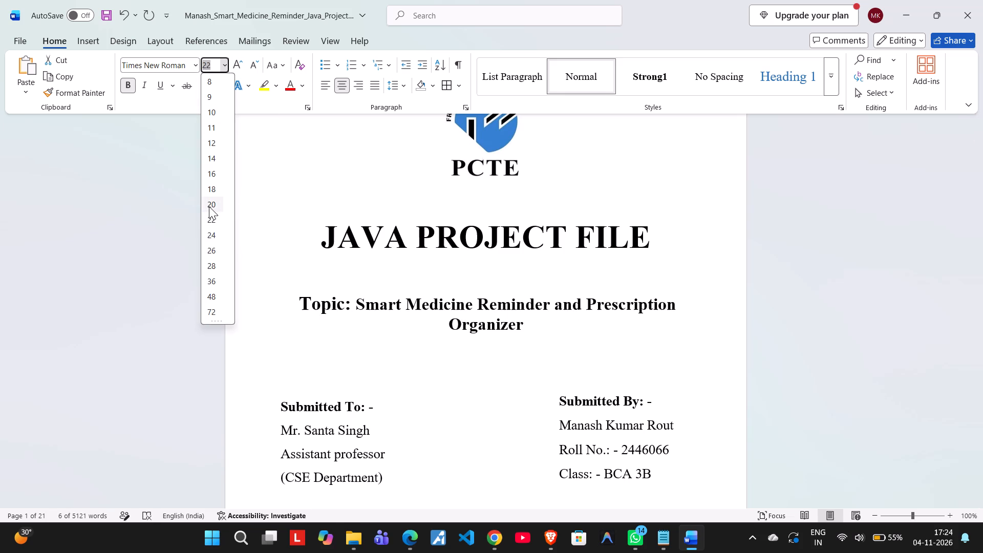
pyautogui.click(129, 84)
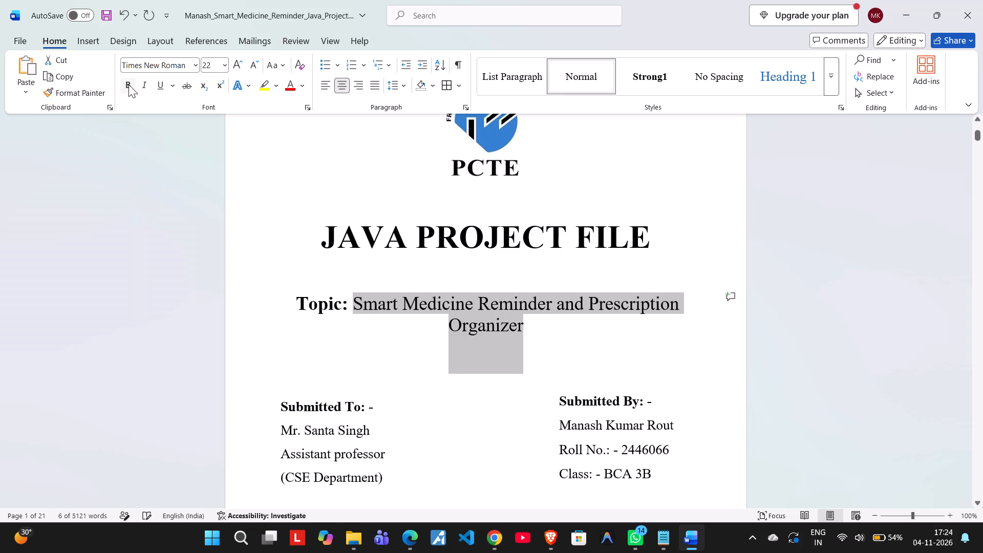
pyautogui.click(174, 206)
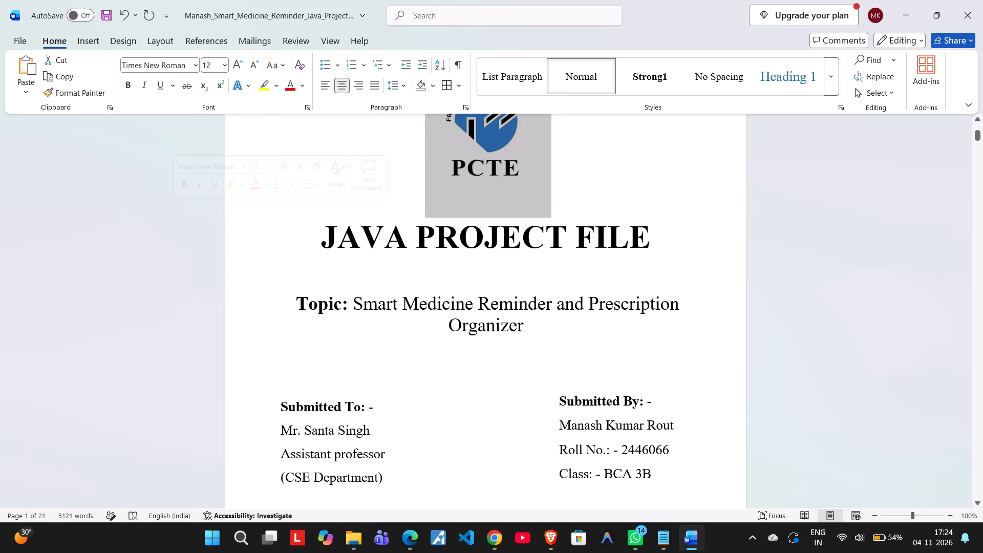
pyautogui.click(860, 356)
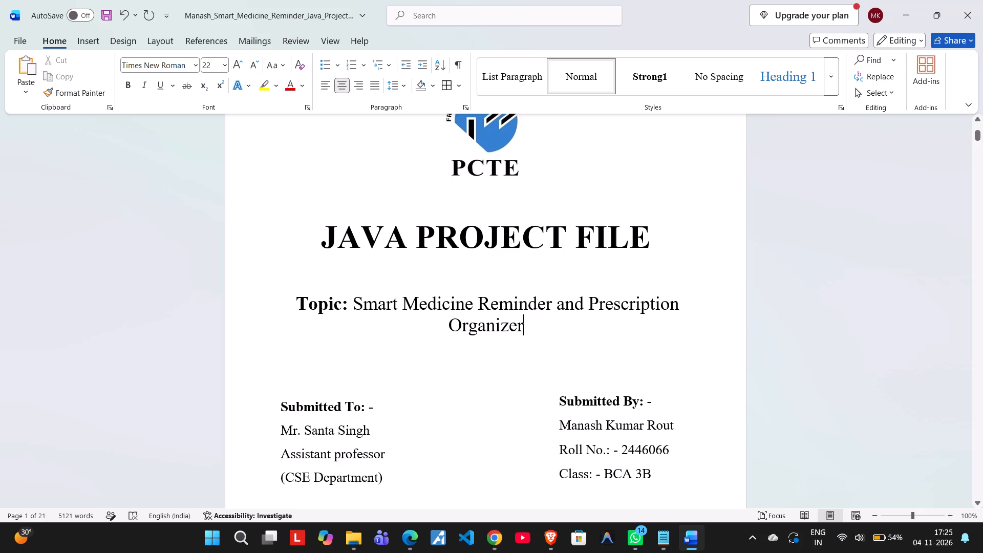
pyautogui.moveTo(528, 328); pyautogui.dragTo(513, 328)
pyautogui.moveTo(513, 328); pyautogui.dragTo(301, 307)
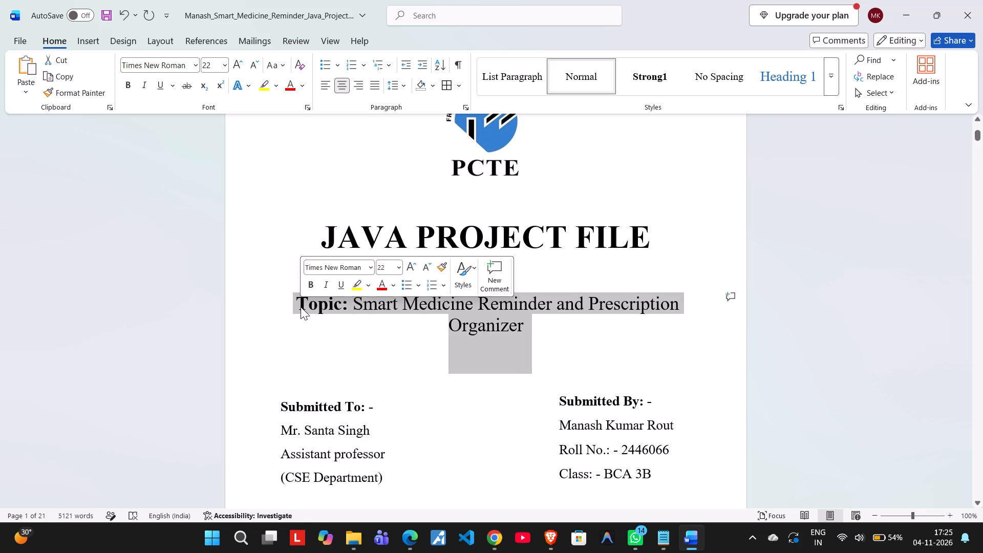
# Set the font size of the cover page's Topic line to 22.
pyautogui.click(225, 63)
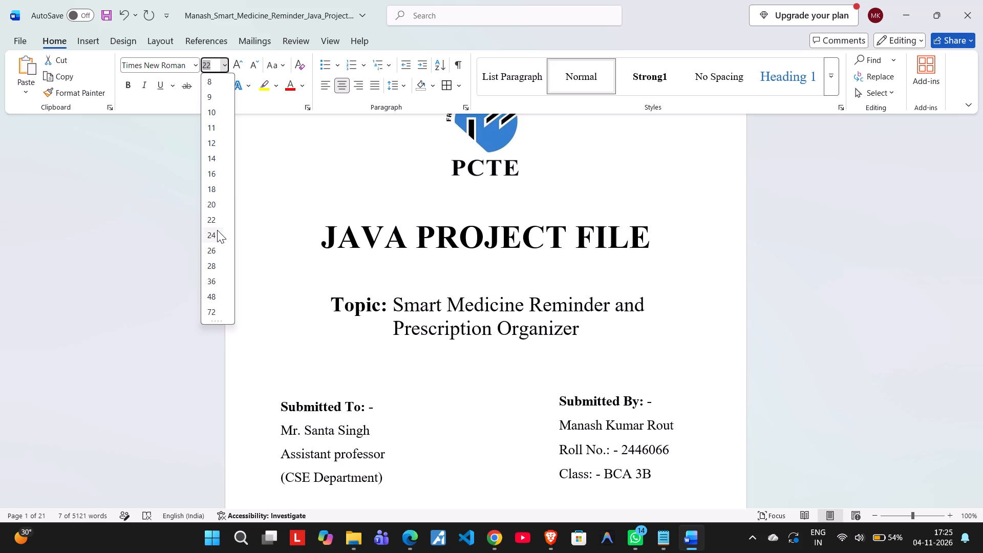
pyautogui.click(217, 220)
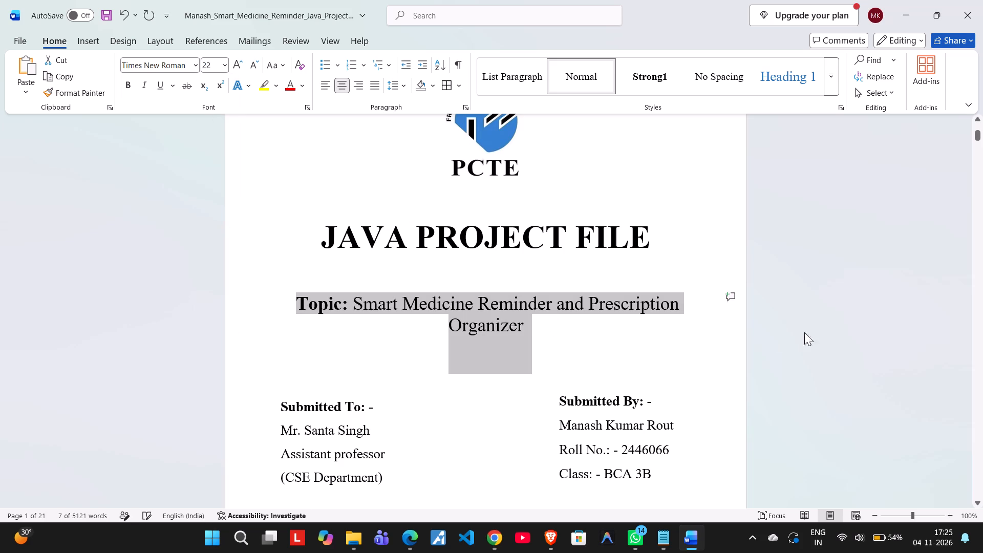
pyautogui.click(814, 333)
# Nudge the Submitted By box on the cover page slightly down so its lines align with the Submitted To details.
pyautogui.scroll(7, 859, 368)
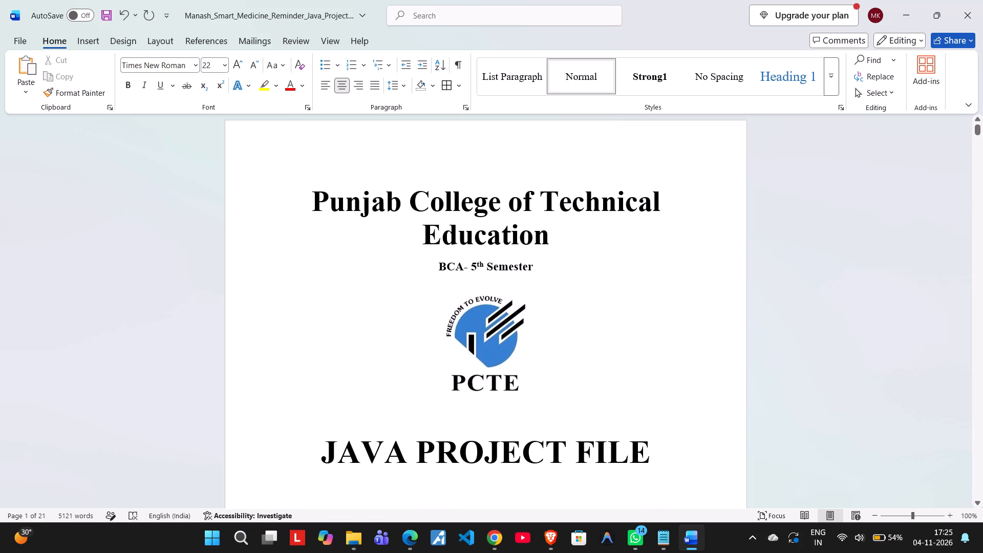
pyautogui.click(488, 150)
pyautogui.scroll(-12, 515, 279)
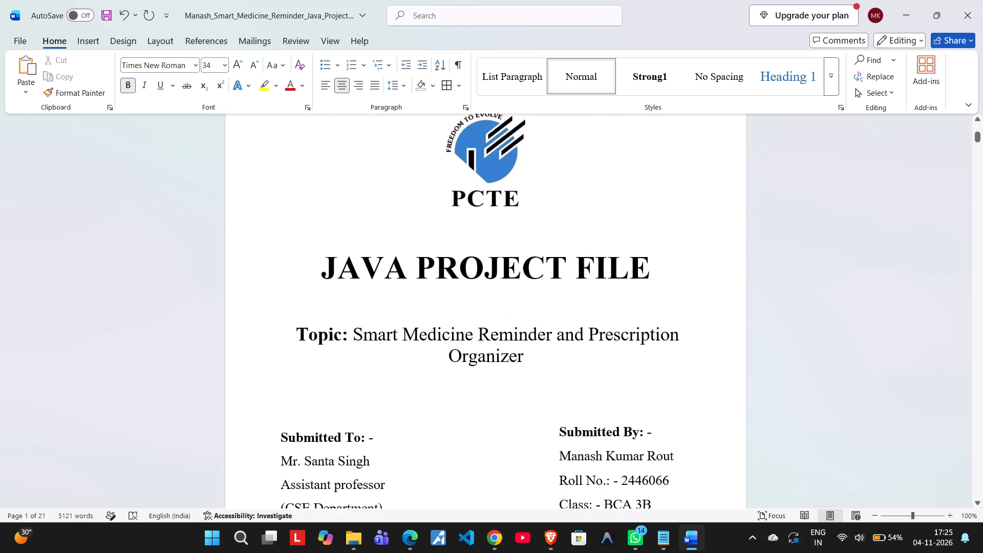
pyautogui.scroll(-3, 539, 320)
pyautogui.click(627, 187)
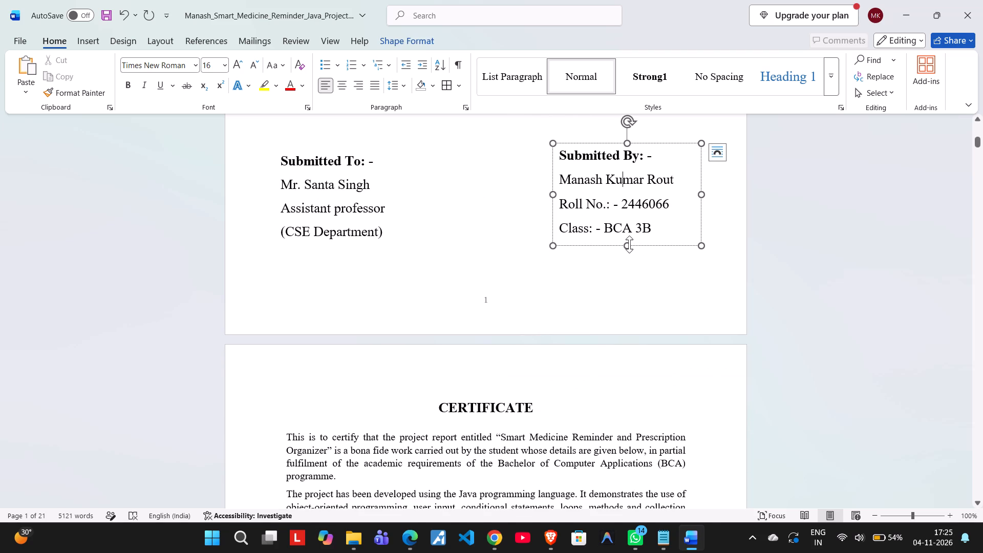
pyautogui.press('Down')
pyautogui.press('Down')
pyautogui.press('Down')
pyautogui.click(658, 244)
pyautogui.press('Down')
pyautogui.press('Down')
pyautogui.press('Down')
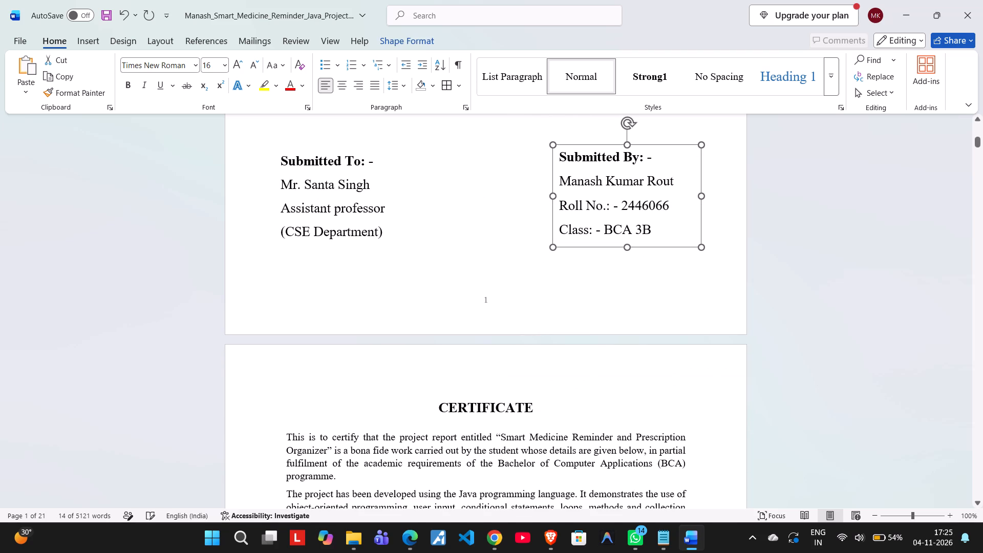
pyautogui.press('Down')
pyautogui.press('Down')
pyautogui.click(776, 252)
# Review the report pages after the cover, from the Certificate and Declaration through the Introduction to the Problem Statement.
pyautogui.scroll(-10, 794, 339)
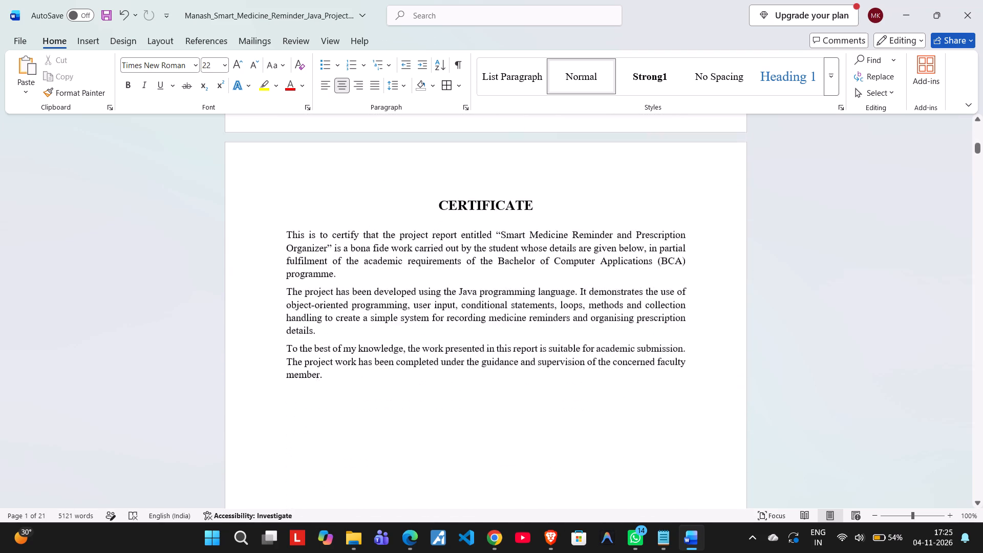
pyautogui.scroll(-17, 798, 343)
pyautogui.scroll(-6, 798, 347)
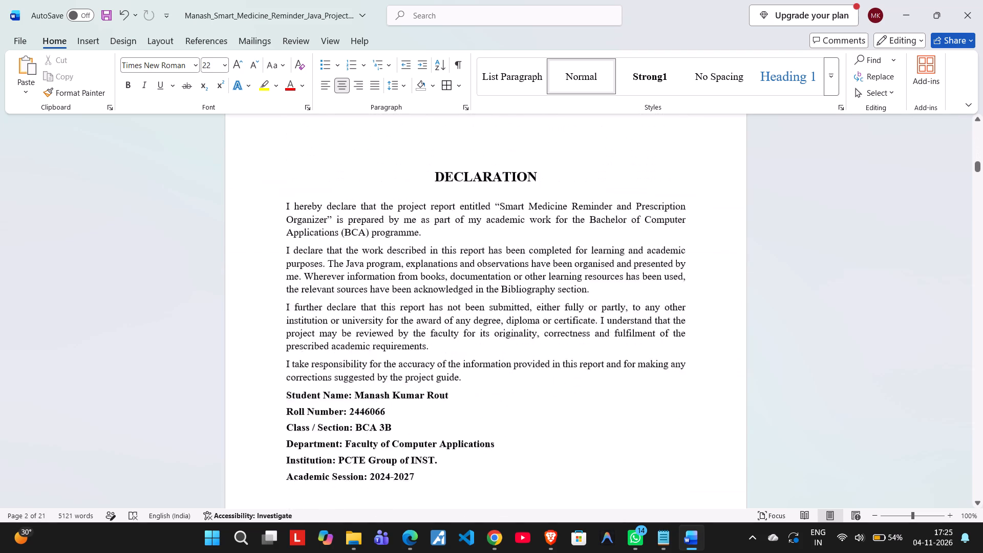
pyautogui.scroll(-20, 798, 347)
pyautogui.scroll(-19, 798, 347)
pyautogui.scroll(-15, 803, 331)
pyautogui.scroll(-14, 804, 324)
pyautogui.scroll(-15, 810, 325)
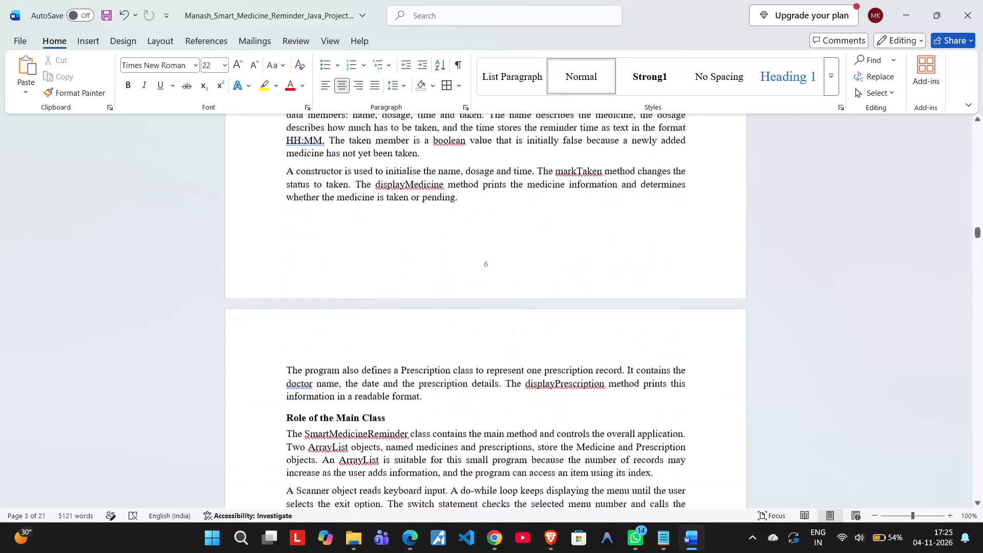
pyautogui.scroll(-15, 815, 327)
pyautogui.scroll(-7, 814, 336)
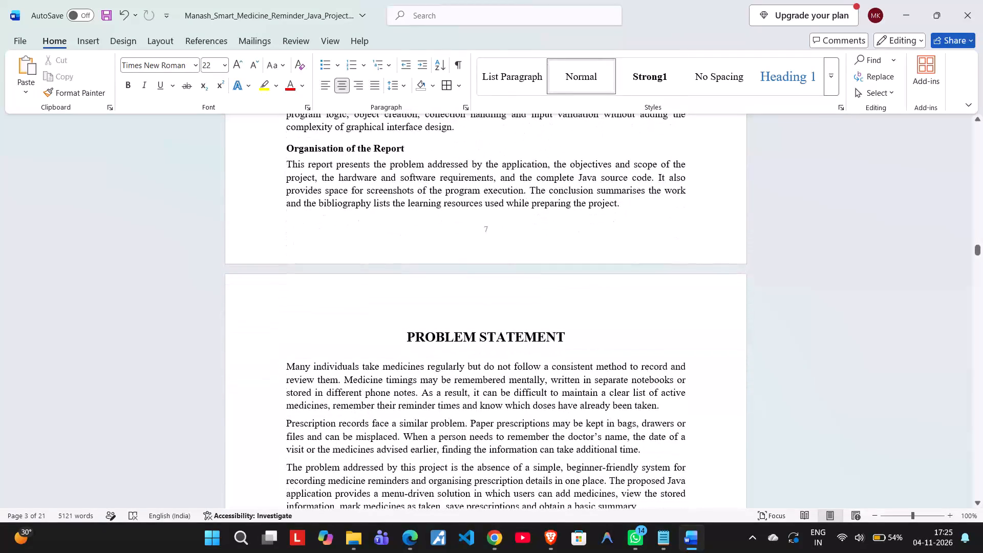
pyautogui.scroll(15, 815, 336)
pyautogui.scroll(14, 551, 366)
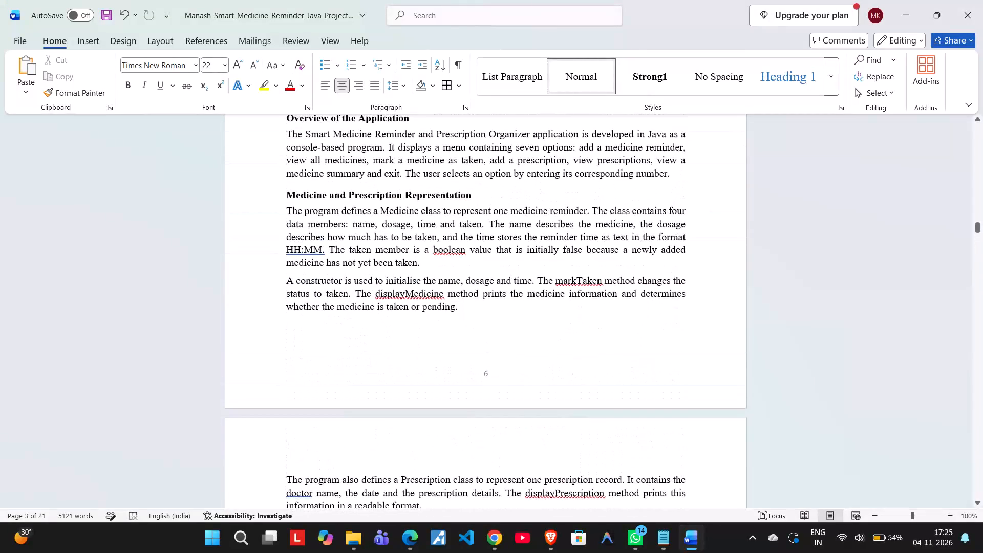
pyautogui.scroll(14, 551, 366)
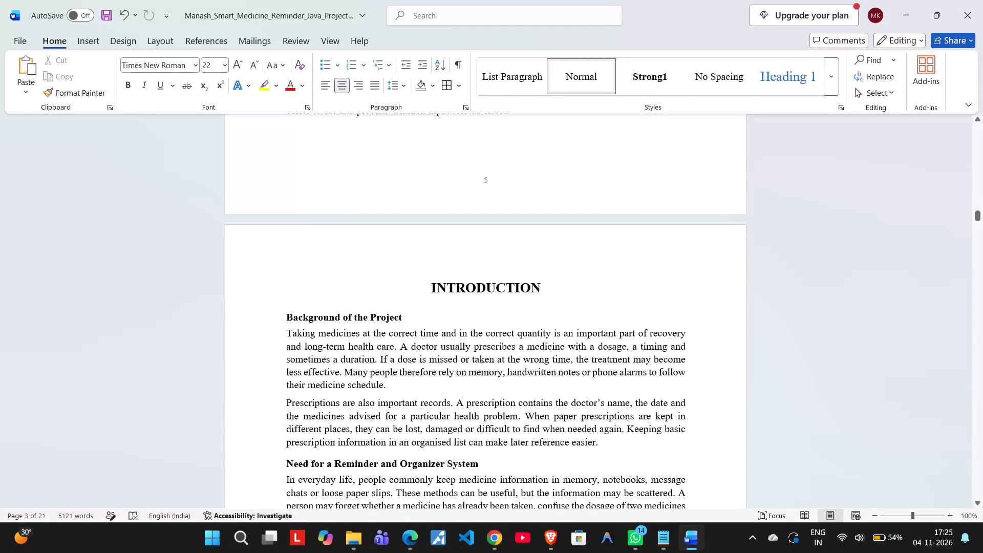
pyautogui.scroll(-17, 551, 366)
pyautogui.scroll(-5, 551, 366)
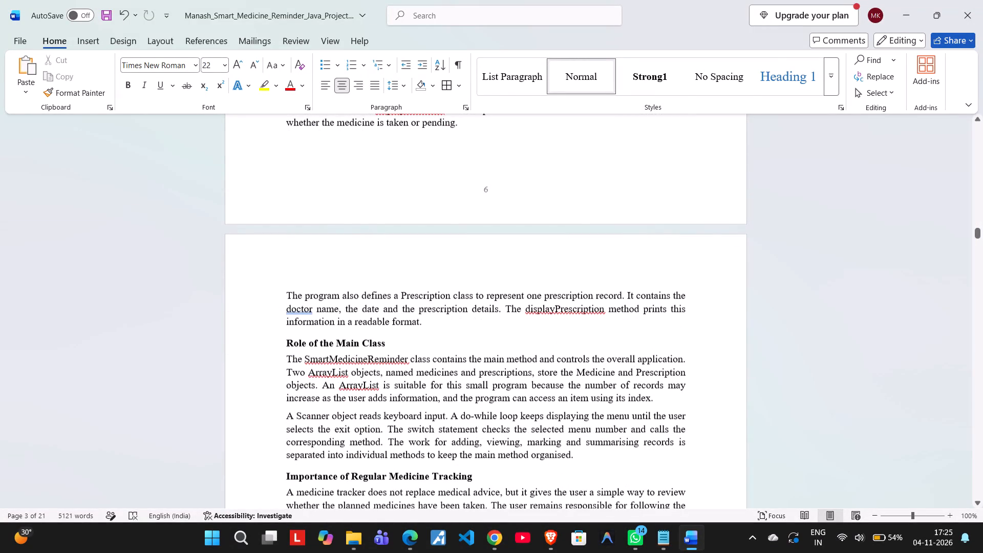
# Delete the text from "The program also defines a Prescription class" through the end of the "Organisation of the Report" section.
pyautogui.moveTo(284, 293); pyautogui.dragTo(348, 388)
pyautogui.scroll(-15, 348, 388)
pyautogui.moveTo(348, 388); pyautogui.dragTo(675, 395)
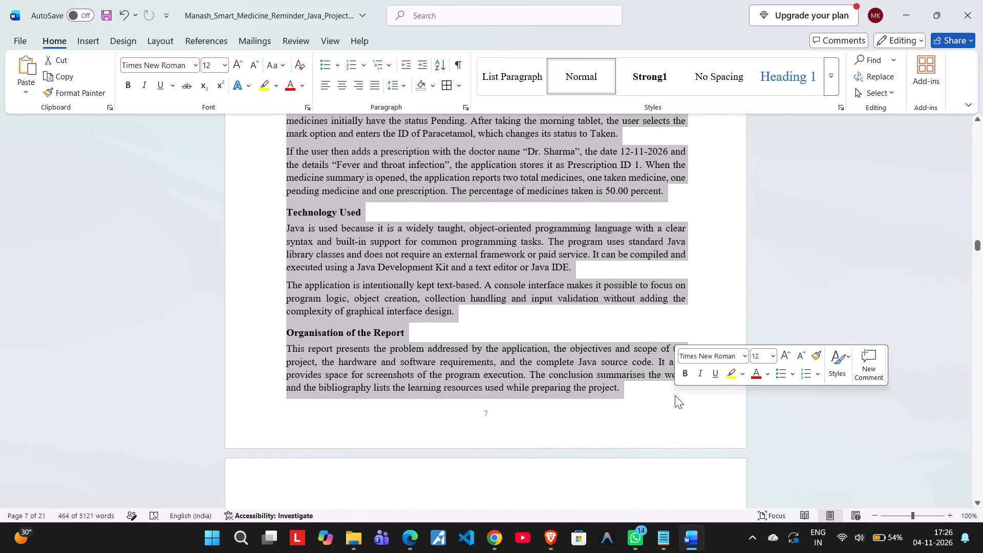
pyautogui.press('BackSpace')
# Review the pages from Problem Statement through the Objectives section's Learning Outcomes for length and layout.
pyautogui.scroll(8, 675, 395)
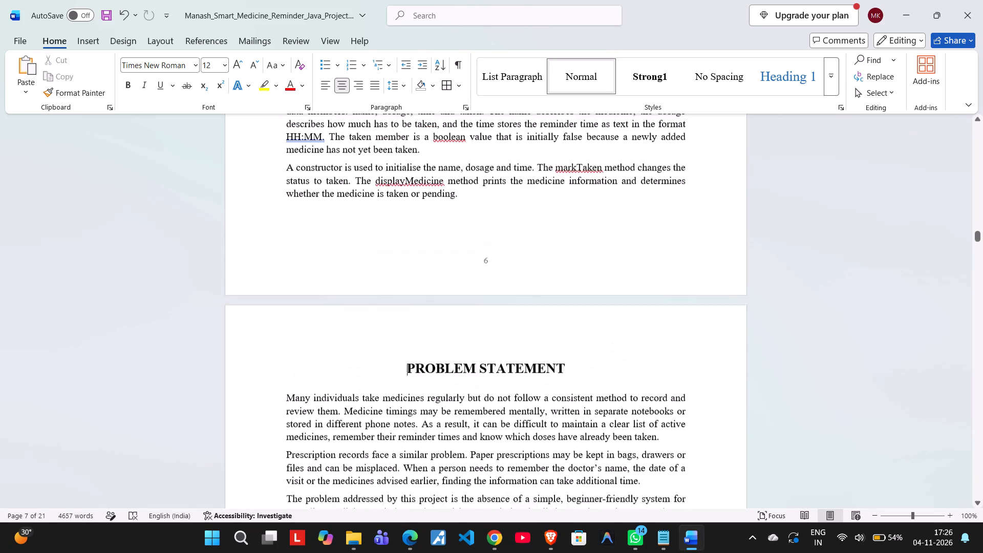
pyautogui.scroll(-20, 675, 395)
pyautogui.scroll(-6, 675, 395)
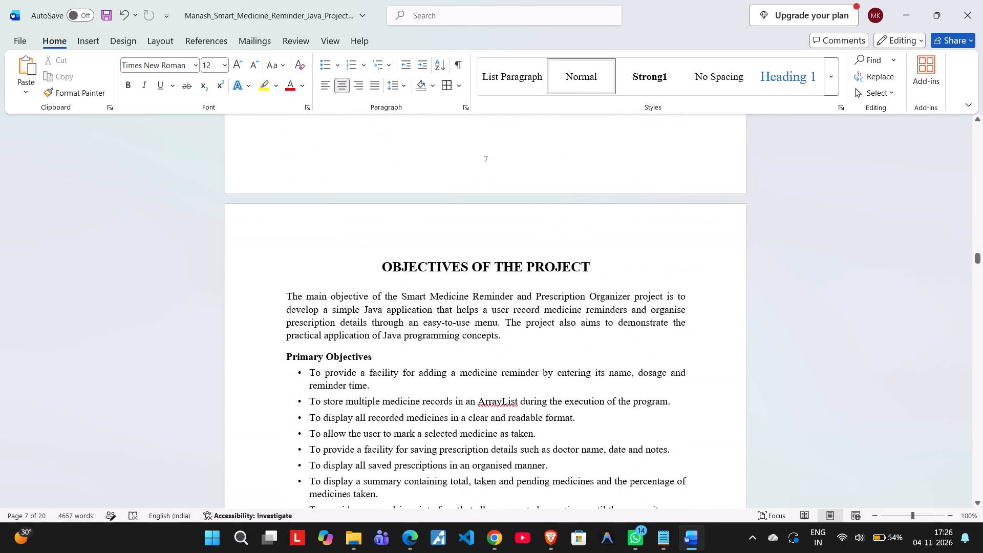
pyautogui.scroll(-17, 675, 395)
pyautogui.scroll(-6, 675, 395)
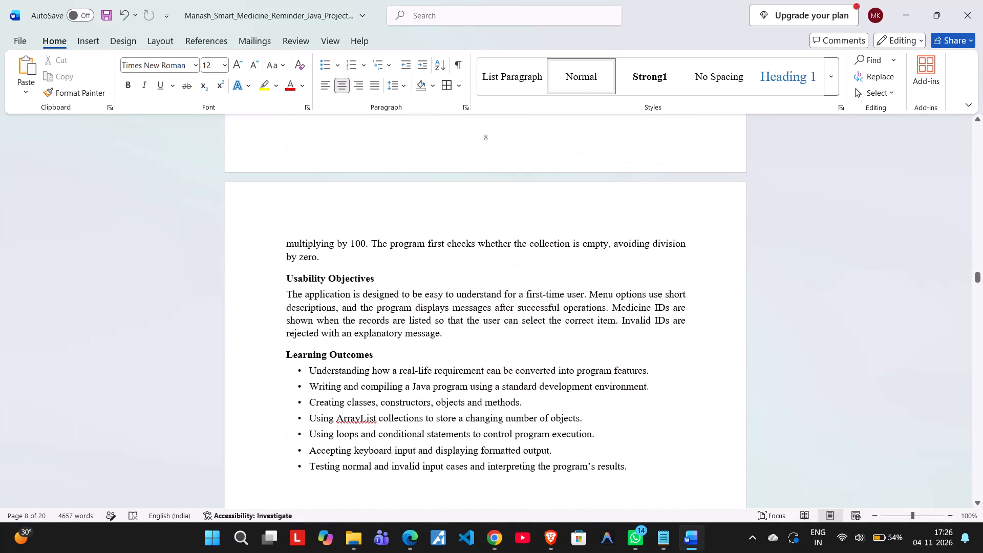
pyautogui.scroll(-5, 675, 395)
pyautogui.scroll(5, 675, 395)
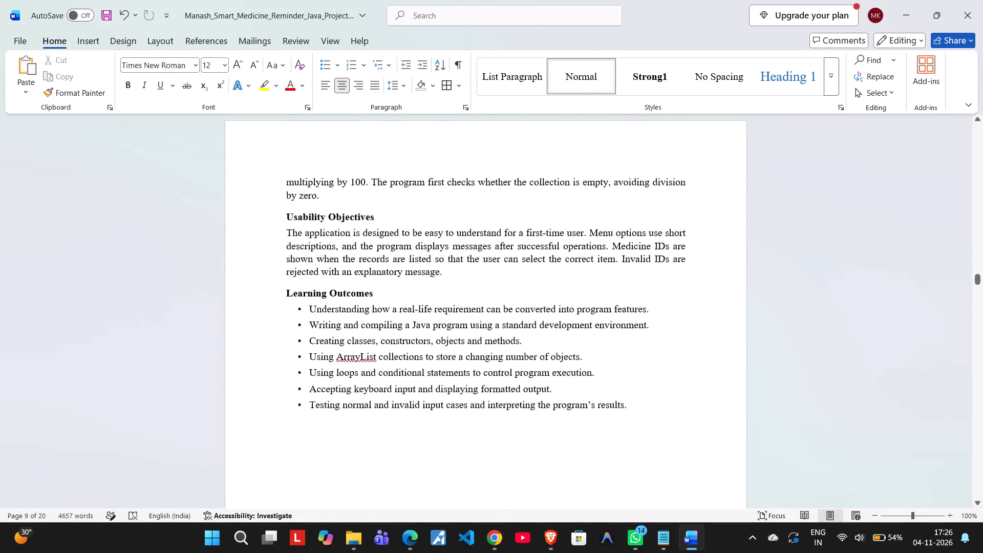
pyautogui.scroll(7, 675, 395)
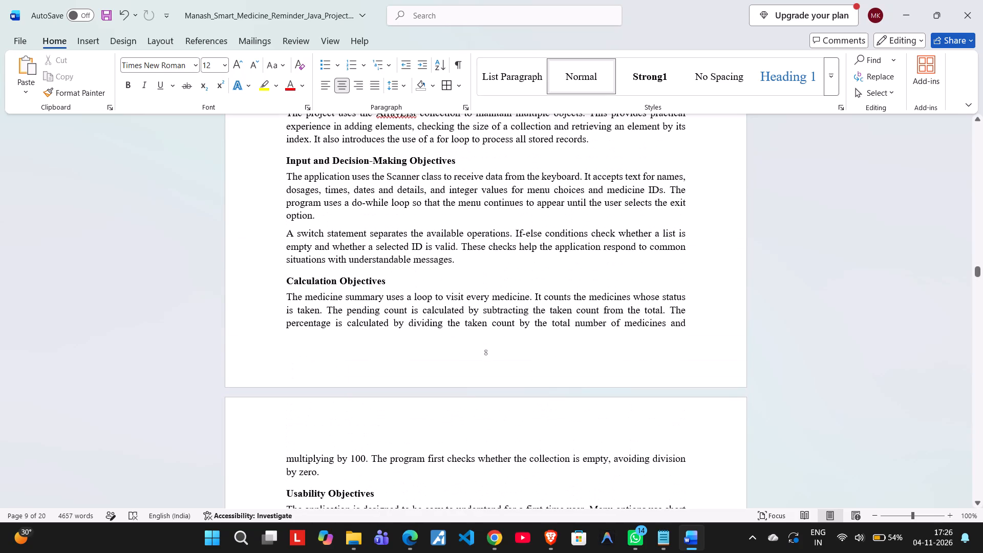
pyautogui.scroll(3, 675, 395)
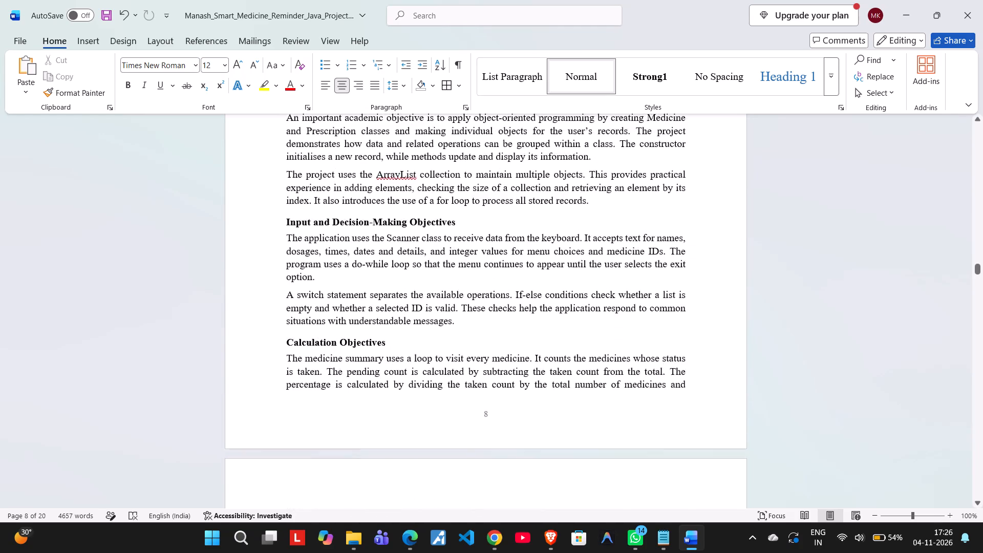
pyautogui.scroll(13, 675, 395)
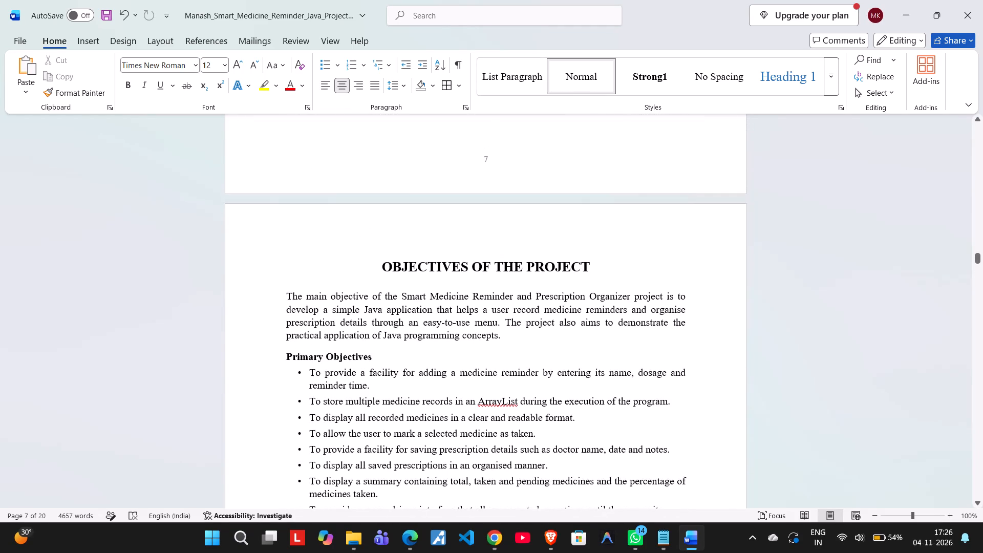
pyautogui.scroll(-6, 675, 395)
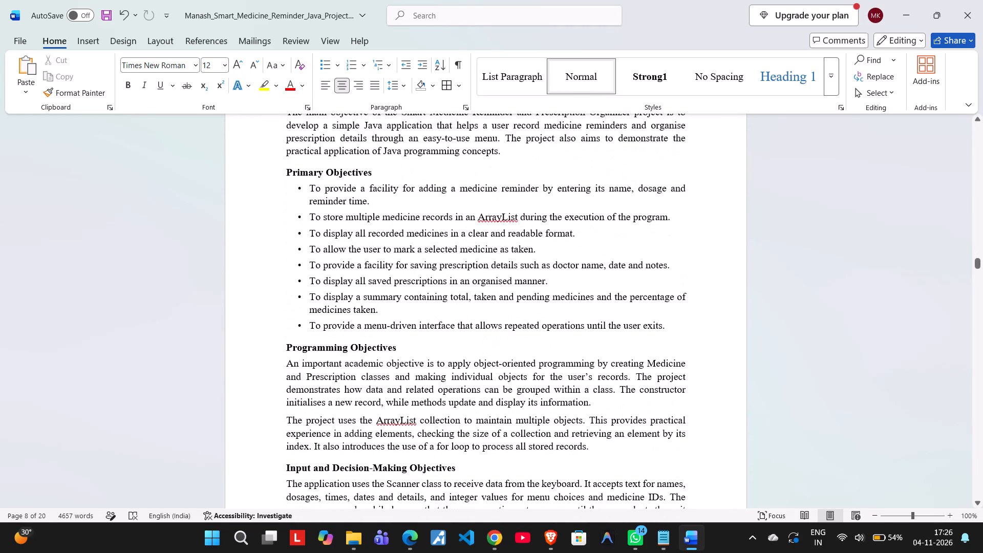
pyautogui.scroll(-20, 675, 395)
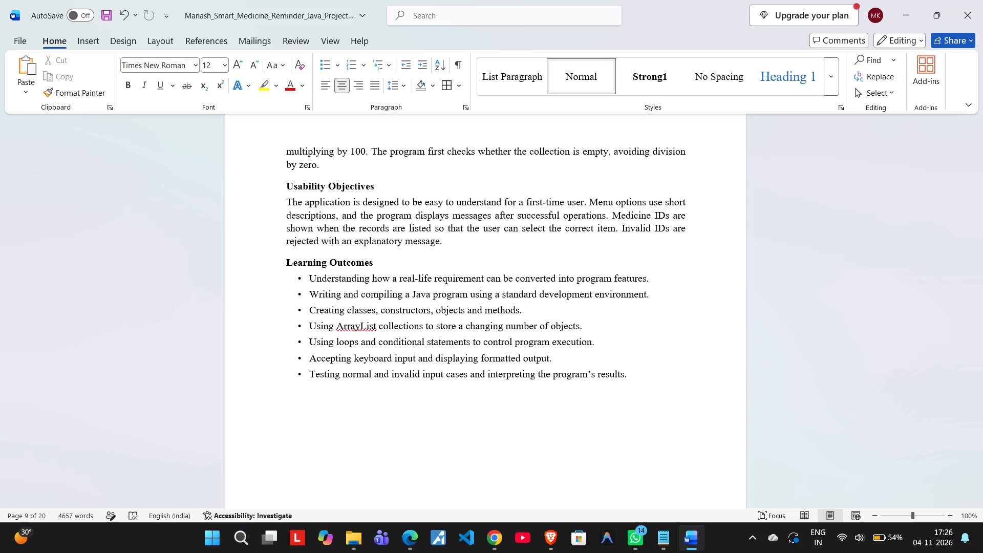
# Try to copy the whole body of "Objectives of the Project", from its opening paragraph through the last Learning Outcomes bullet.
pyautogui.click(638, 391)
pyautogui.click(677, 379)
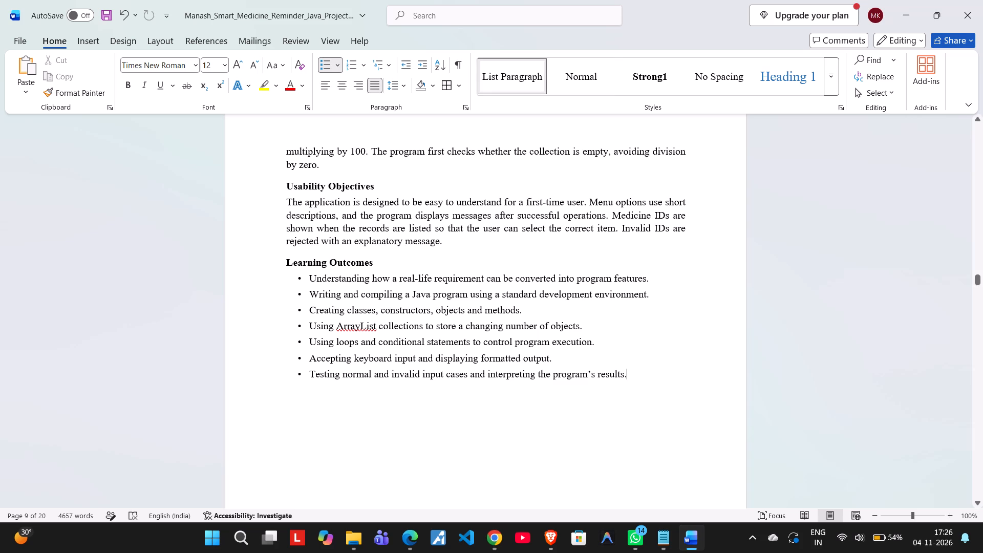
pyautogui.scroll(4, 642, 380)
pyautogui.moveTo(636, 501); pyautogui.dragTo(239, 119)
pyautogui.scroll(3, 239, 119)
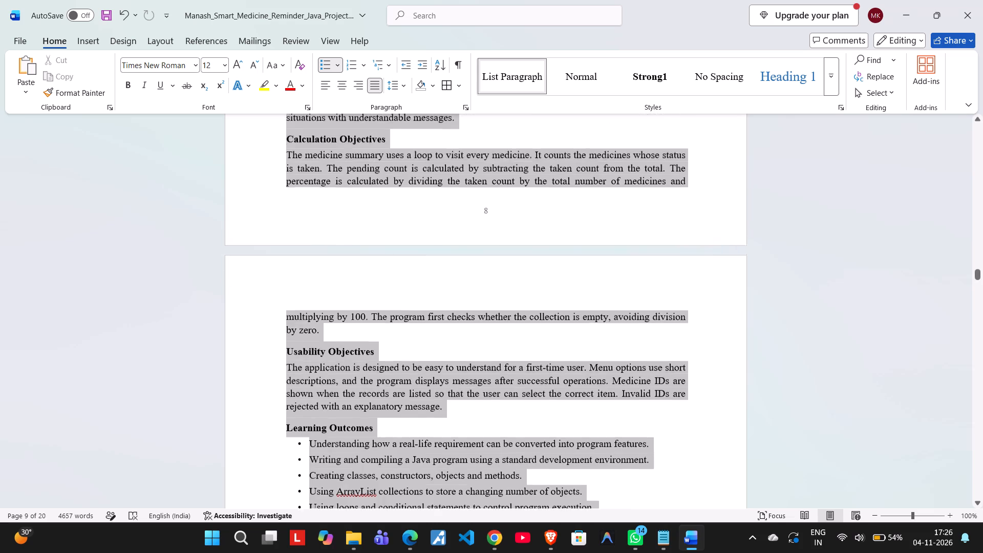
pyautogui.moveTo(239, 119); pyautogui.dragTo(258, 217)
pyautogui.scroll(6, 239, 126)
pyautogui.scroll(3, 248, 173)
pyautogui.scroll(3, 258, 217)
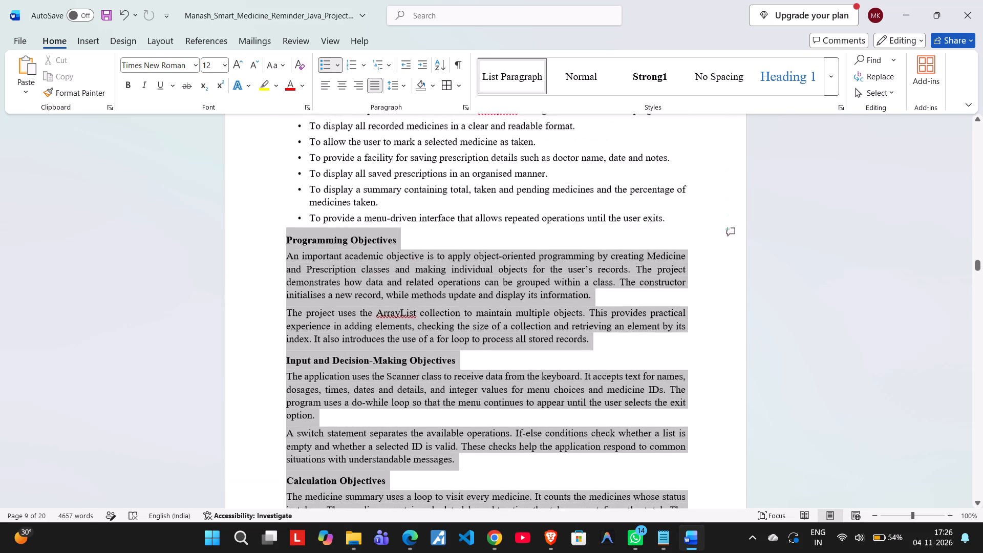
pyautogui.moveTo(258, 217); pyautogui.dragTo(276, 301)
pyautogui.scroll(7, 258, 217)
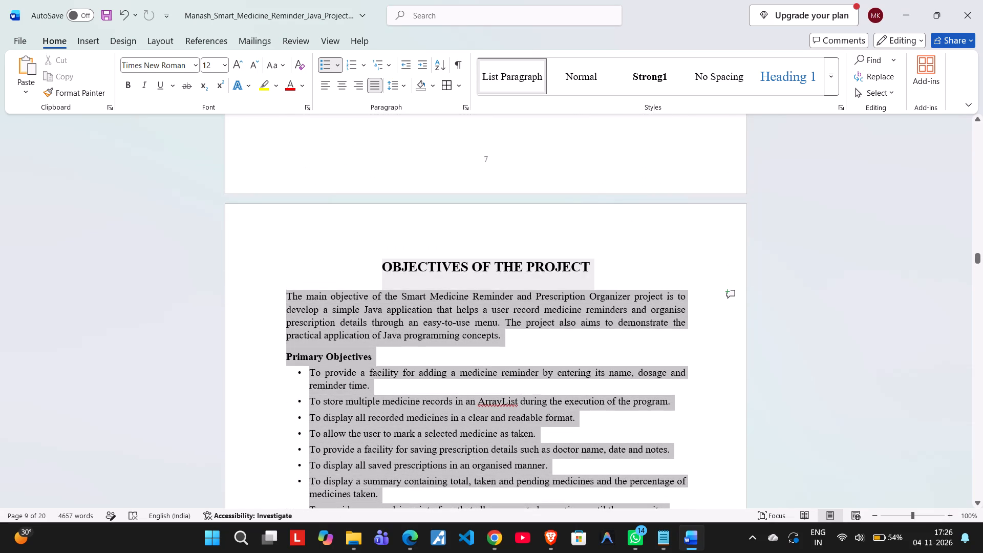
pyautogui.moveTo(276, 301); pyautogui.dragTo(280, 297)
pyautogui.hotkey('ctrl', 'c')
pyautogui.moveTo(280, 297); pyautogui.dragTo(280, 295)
pyautogui.click(491, 533)
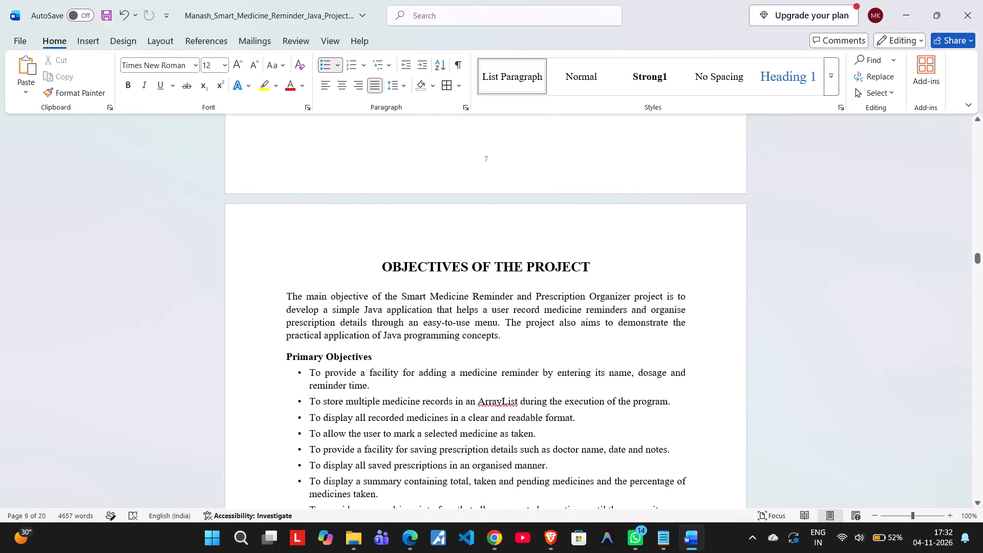
pyautogui.moveTo(382, 264); pyautogui.dragTo(442, 374)
pyautogui.scroll(-11, 442, 374)
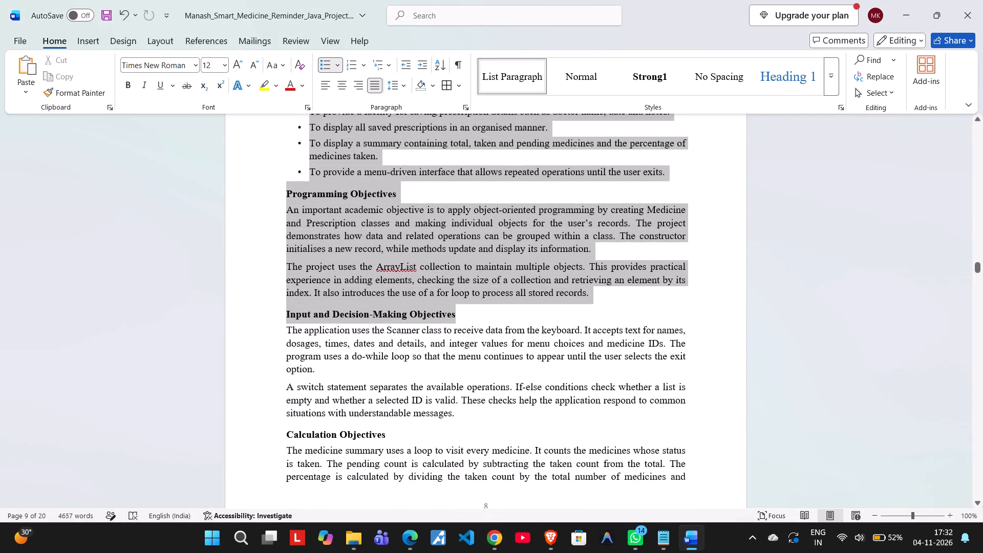
pyautogui.moveTo(442, 374); pyautogui.dragTo(712, 391)
pyautogui.scroll(-3, 442, 374)
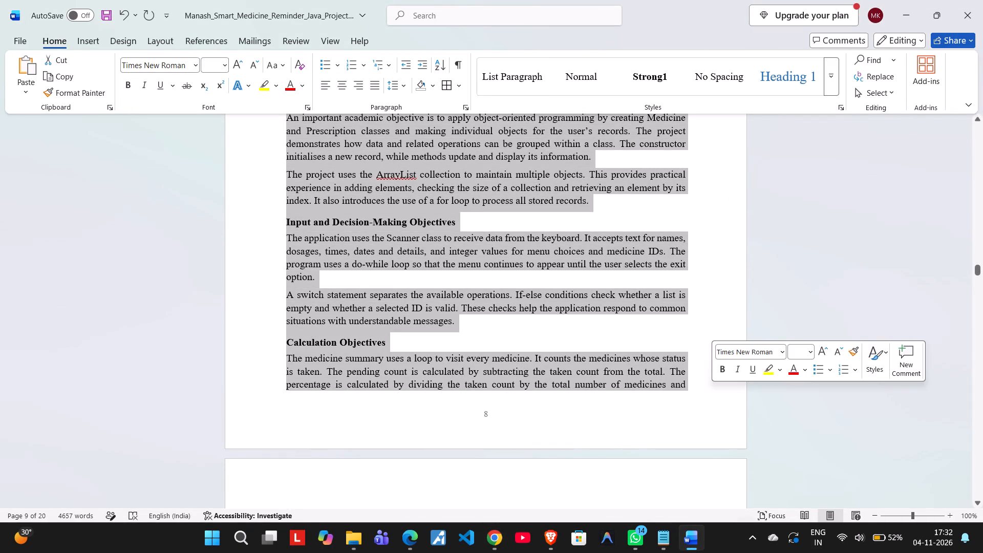
pyautogui.hotkey('ctrl', 'v')
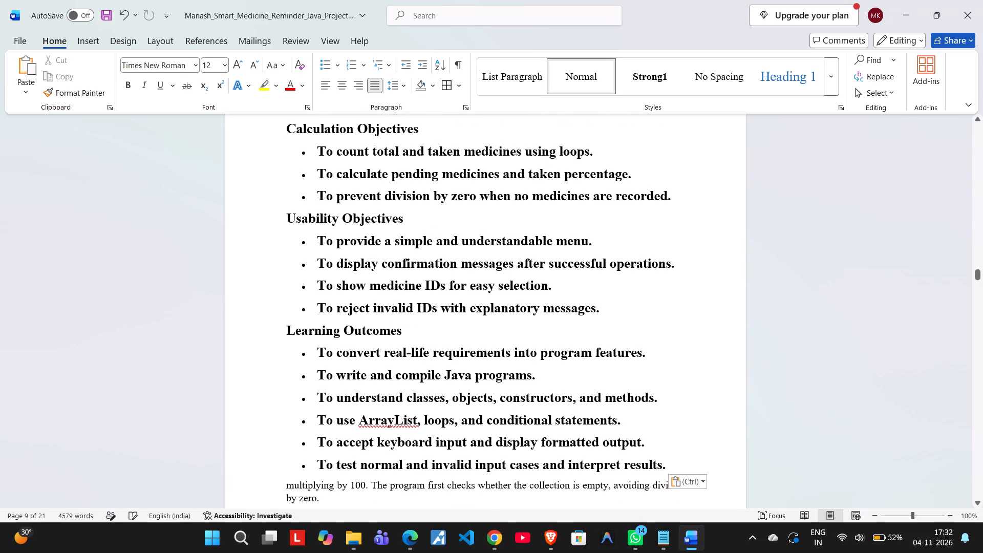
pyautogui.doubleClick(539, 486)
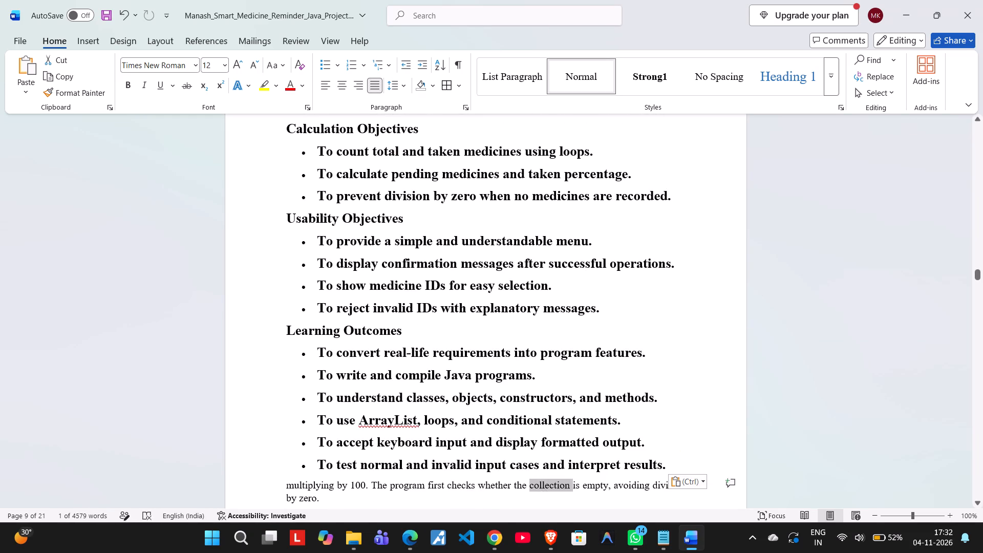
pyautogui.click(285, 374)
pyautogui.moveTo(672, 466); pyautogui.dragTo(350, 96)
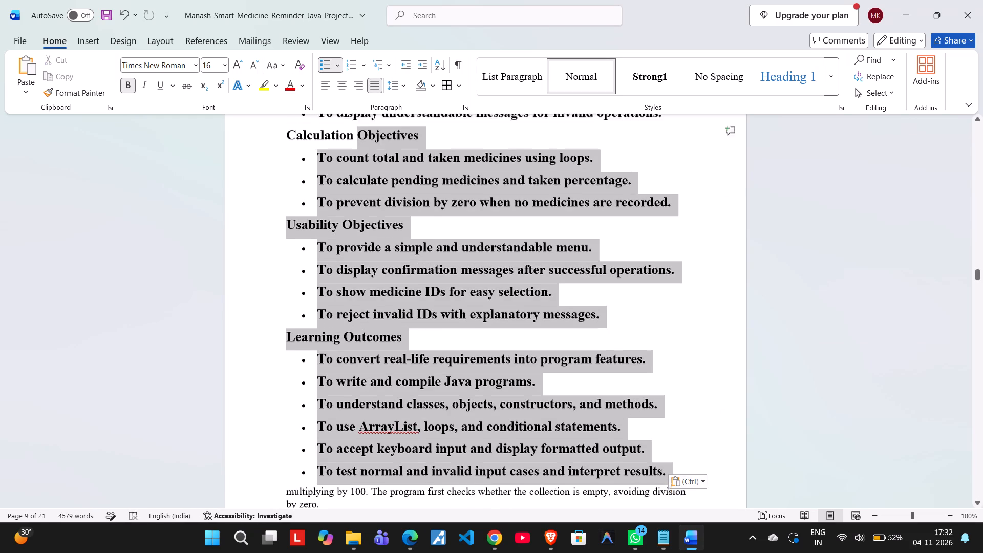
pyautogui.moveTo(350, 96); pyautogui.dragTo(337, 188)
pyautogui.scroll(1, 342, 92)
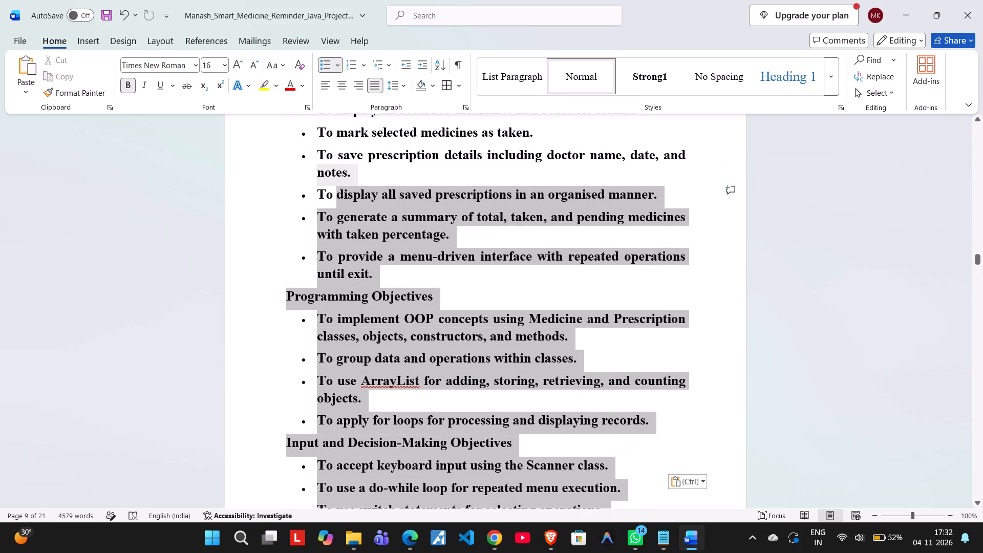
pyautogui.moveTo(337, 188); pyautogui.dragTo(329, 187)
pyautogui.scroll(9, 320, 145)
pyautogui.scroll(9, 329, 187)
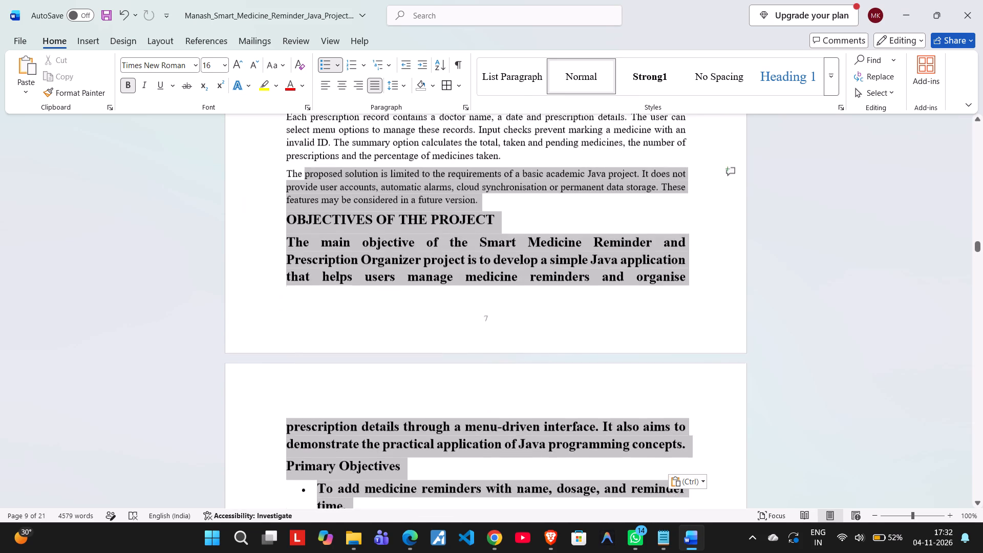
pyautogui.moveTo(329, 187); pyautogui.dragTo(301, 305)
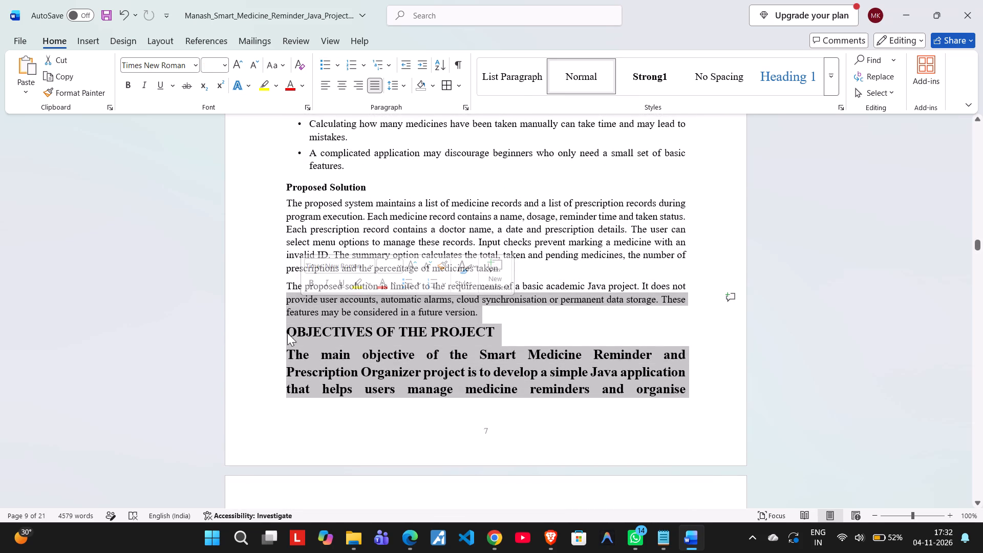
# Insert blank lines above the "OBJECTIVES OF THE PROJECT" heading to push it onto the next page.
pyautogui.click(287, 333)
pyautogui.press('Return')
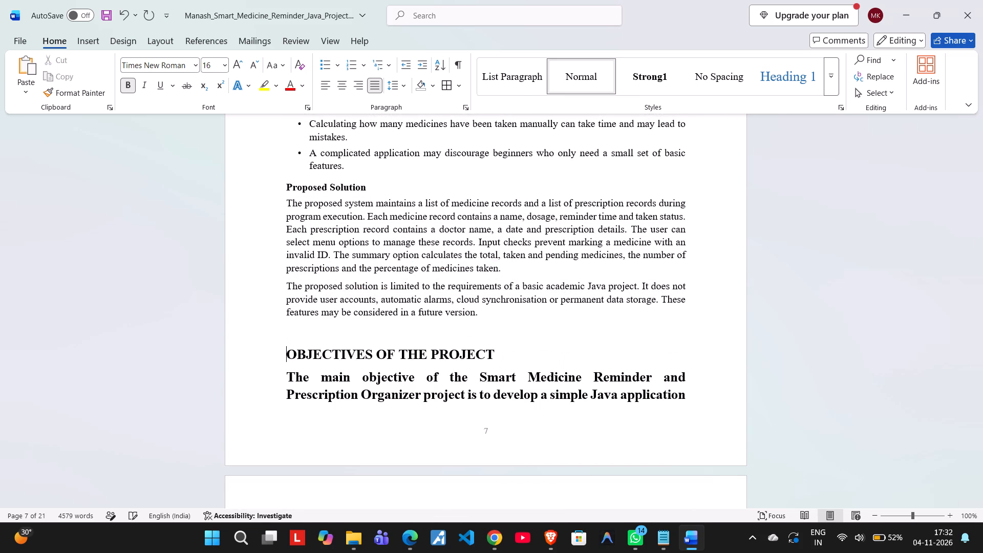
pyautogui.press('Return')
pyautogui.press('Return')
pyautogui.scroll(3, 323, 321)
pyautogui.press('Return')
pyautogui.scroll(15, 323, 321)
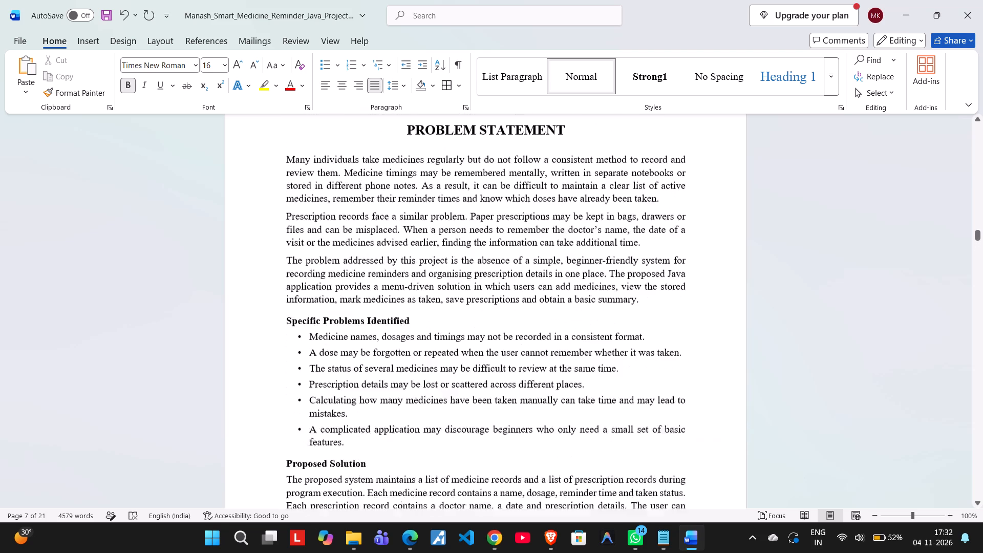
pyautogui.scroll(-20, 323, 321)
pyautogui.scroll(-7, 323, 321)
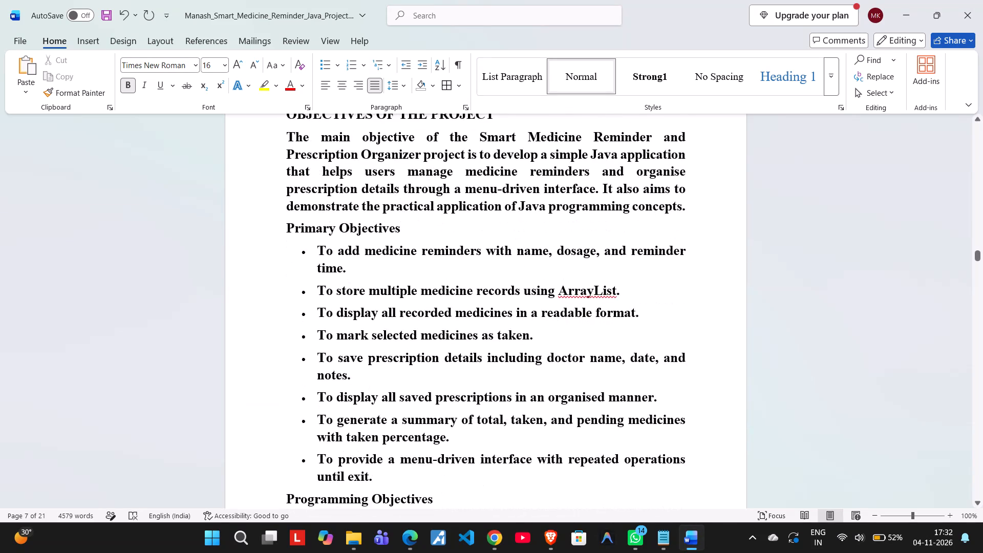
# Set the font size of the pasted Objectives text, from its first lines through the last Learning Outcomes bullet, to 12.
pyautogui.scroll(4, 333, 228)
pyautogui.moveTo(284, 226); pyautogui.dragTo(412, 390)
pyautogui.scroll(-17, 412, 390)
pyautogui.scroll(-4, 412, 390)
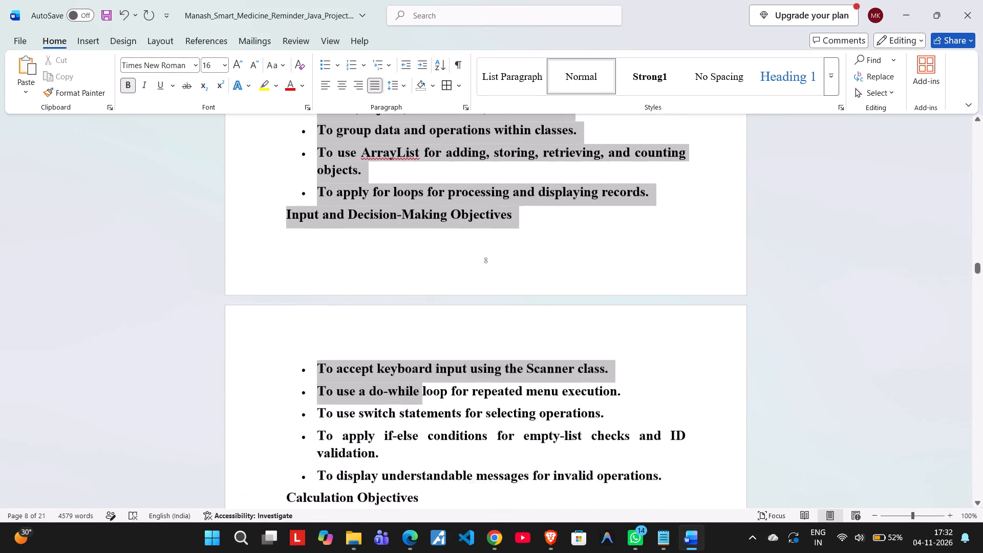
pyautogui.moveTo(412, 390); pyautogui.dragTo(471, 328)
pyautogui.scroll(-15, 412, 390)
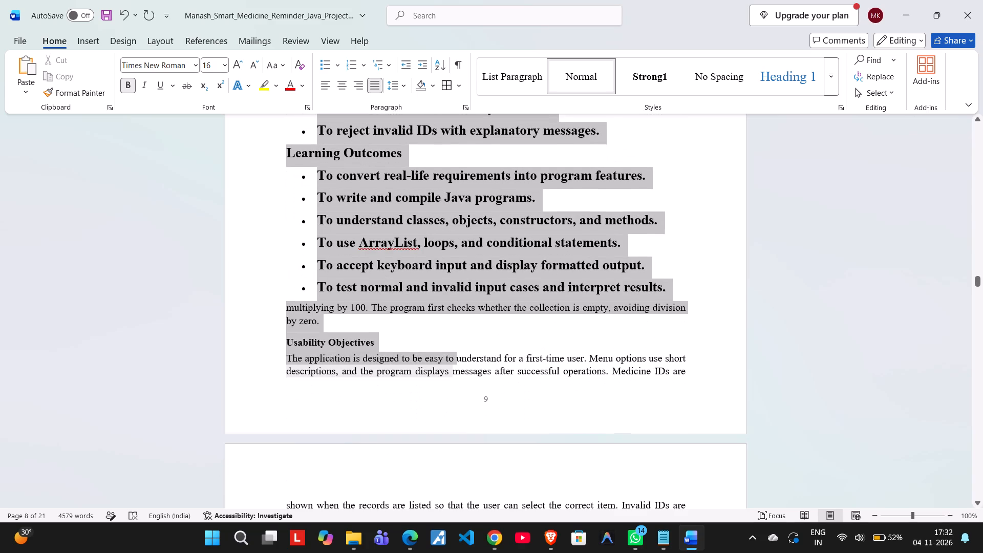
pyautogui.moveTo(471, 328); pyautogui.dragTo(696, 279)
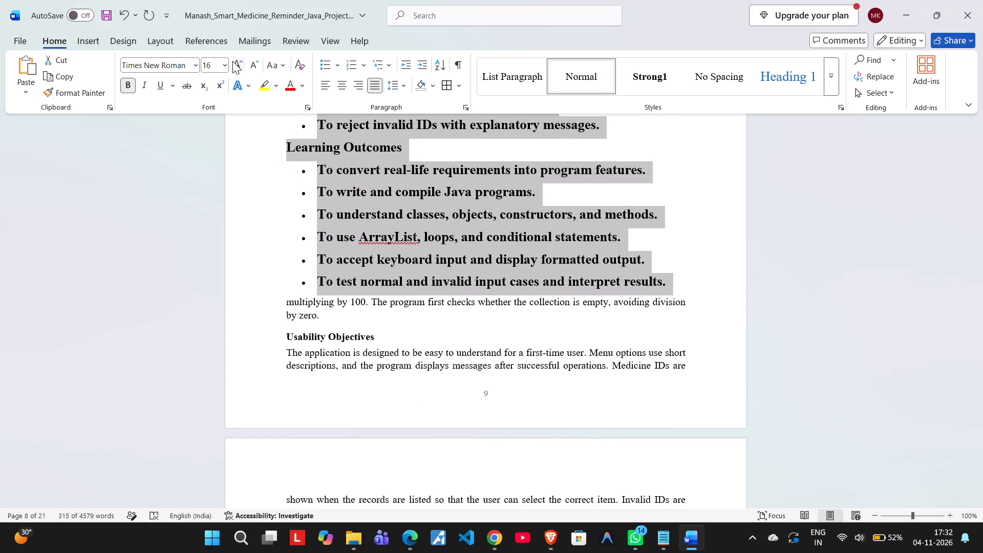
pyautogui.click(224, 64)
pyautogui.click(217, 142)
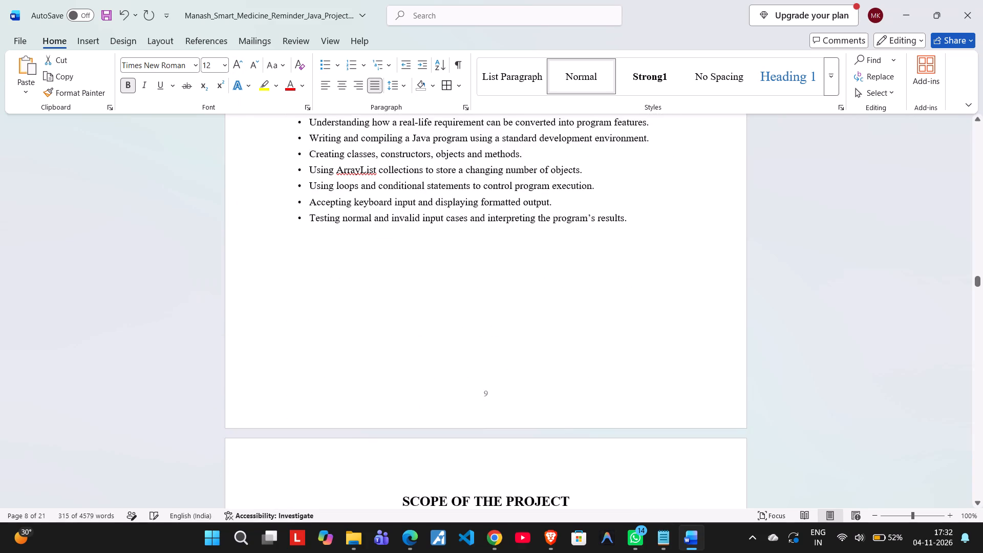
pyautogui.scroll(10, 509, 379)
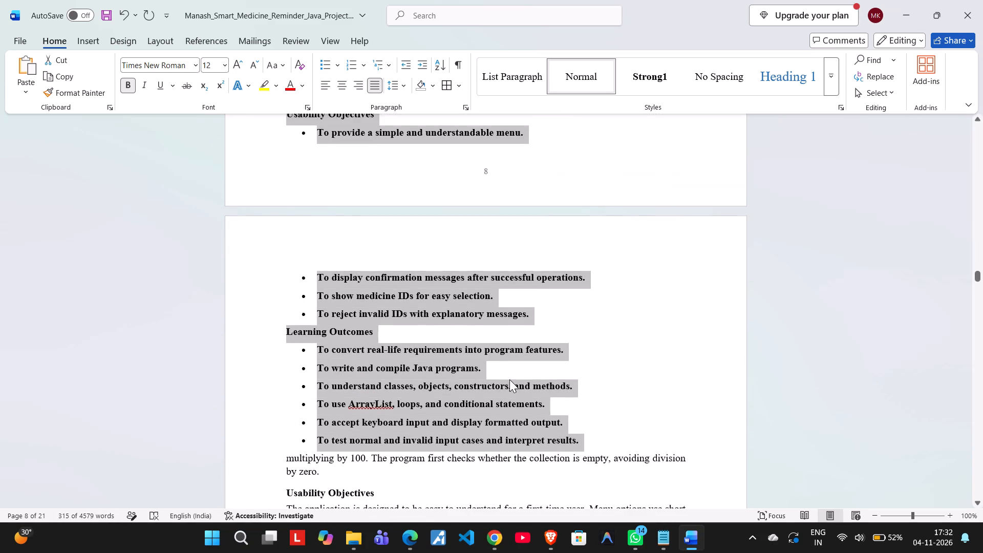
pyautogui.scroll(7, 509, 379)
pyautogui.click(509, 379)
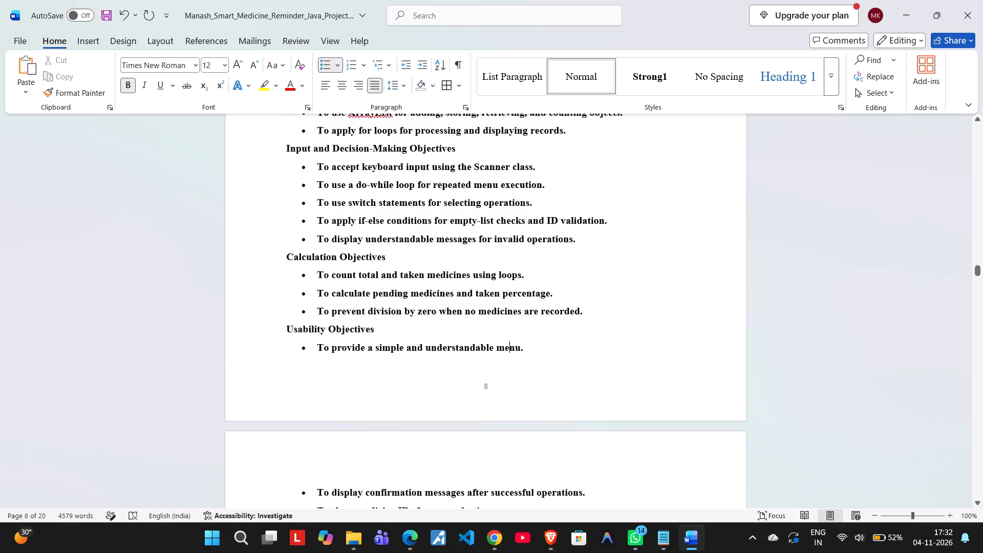
# Undo the recent Objectives edits, including the pasted replacement, back to the original longer section.
pyautogui.hotkey('ctrl', 'z')
pyautogui.hotkey('ctrl', 'z')
pyautogui.hotkey('ctrl', 'z')
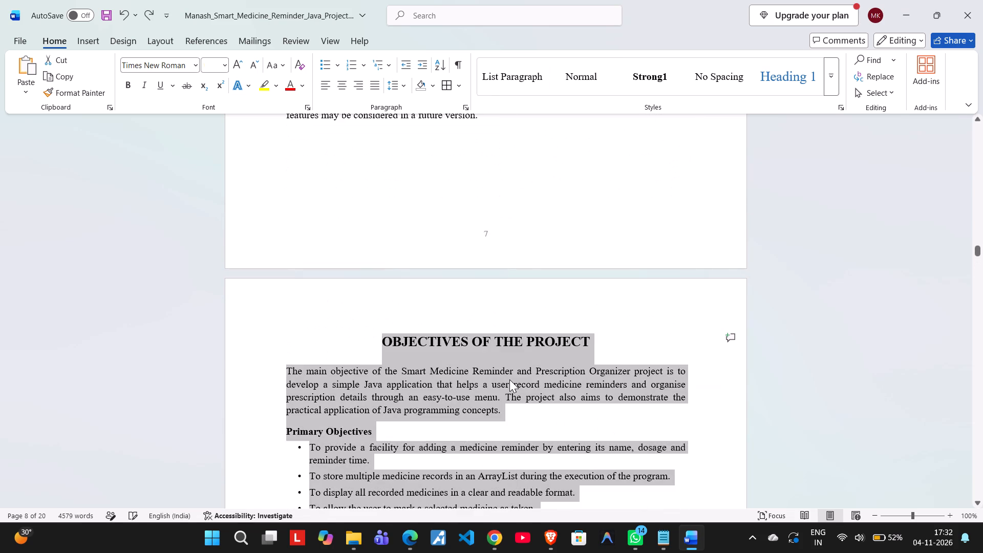
pyautogui.scroll(6, 509, 379)
pyautogui.click(523, 313)
# Look through the original Objectives section from its heading to the end of the Learning Outcomes bullets.
pyautogui.scroll(-11, 523, 313)
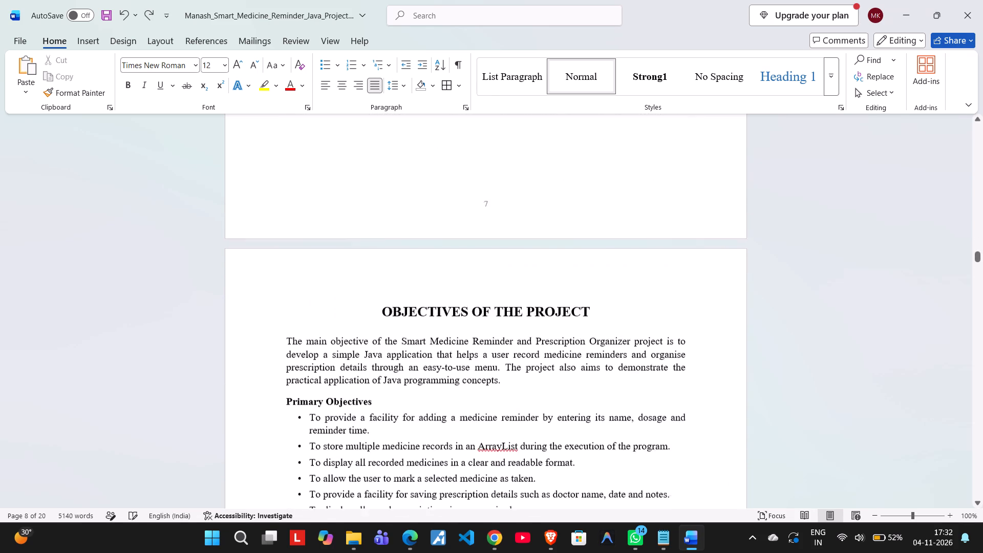
pyautogui.scroll(-14, 523, 313)
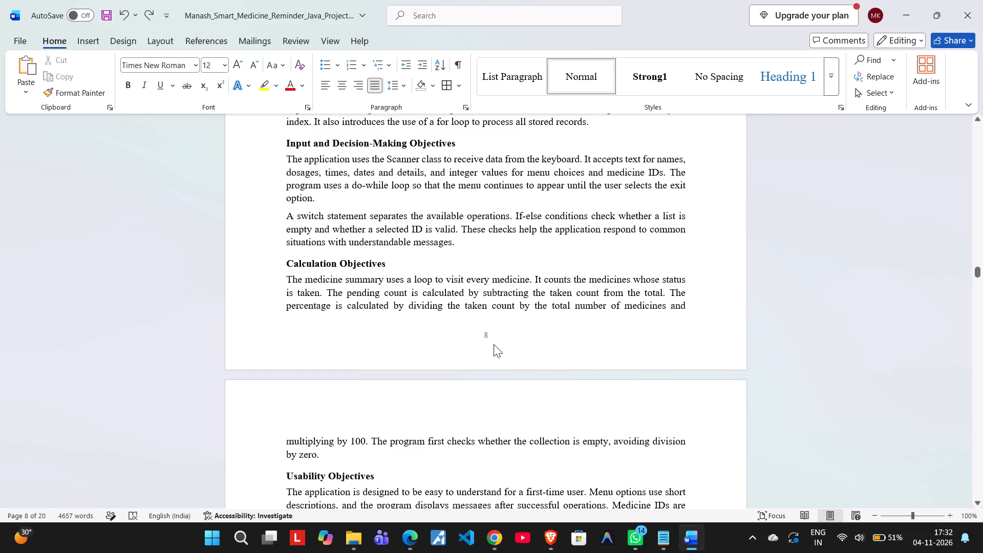
pyautogui.scroll(-9, 494, 344)
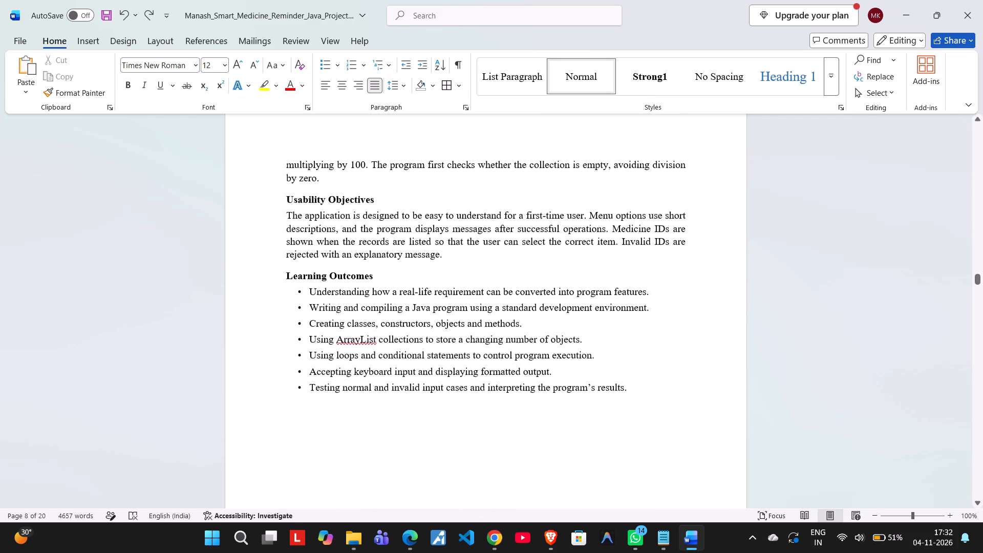
pyautogui.scroll(-6, 502, 344)
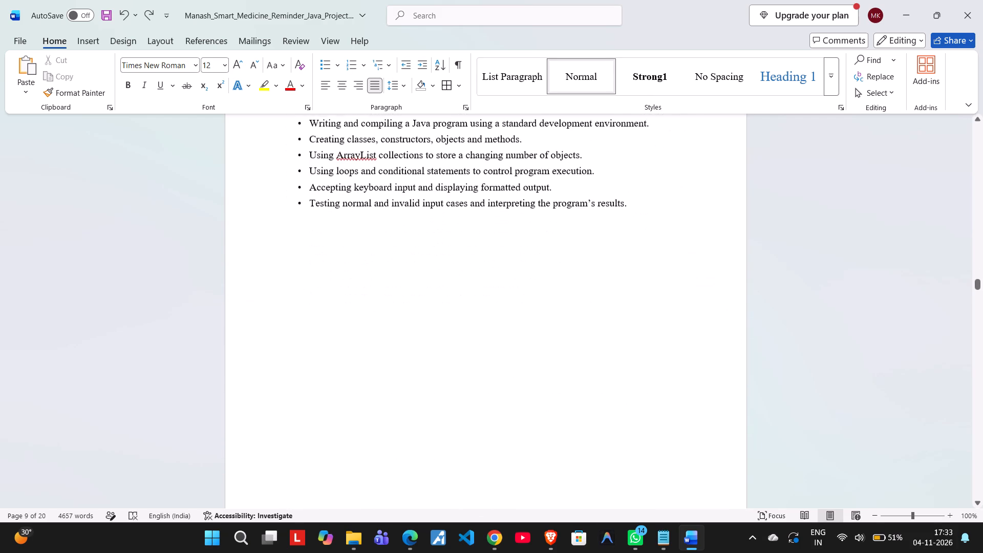
# Read through the Scope of the Project section to see which parts run over onto a second page.
pyautogui.scroll(-18, 495, 335)
pyautogui.scroll(-4, 494, 337)
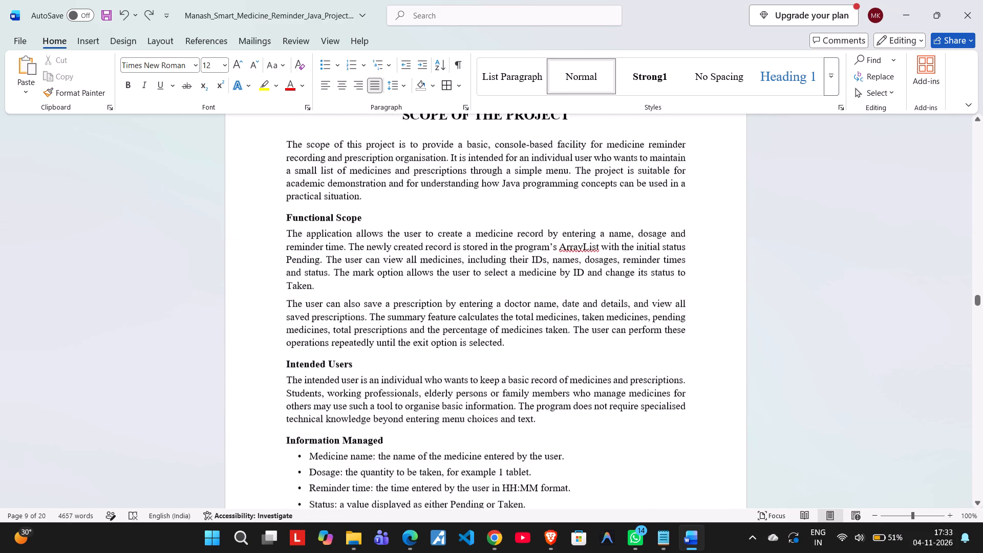
pyautogui.scroll(-9, 494, 337)
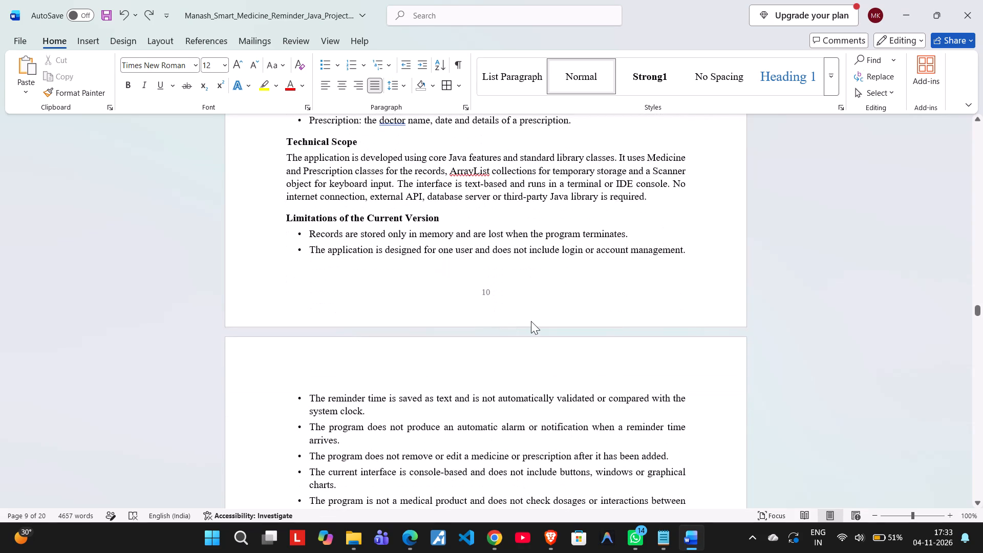
pyautogui.scroll(9, 531, 317)
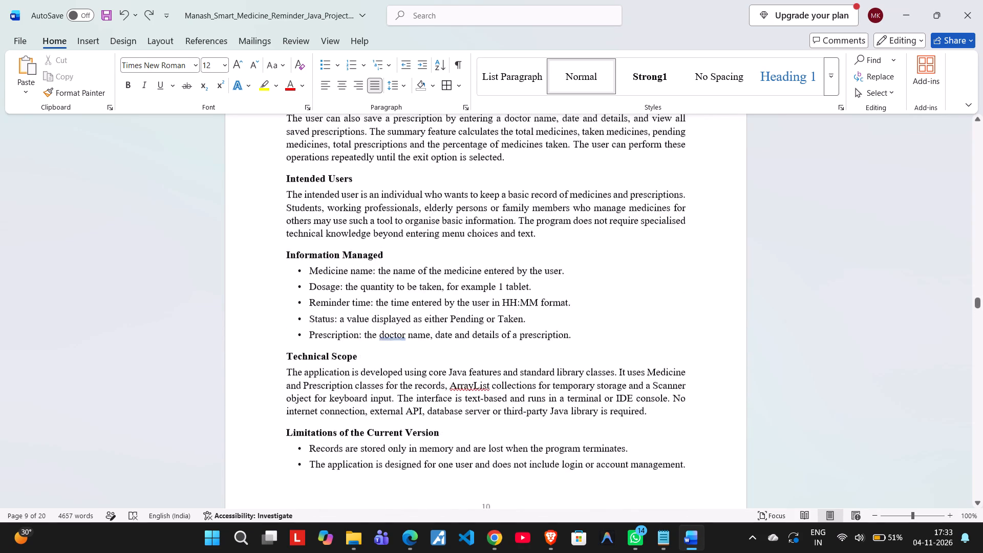
pyautogui.scroll(9, 531, 317)
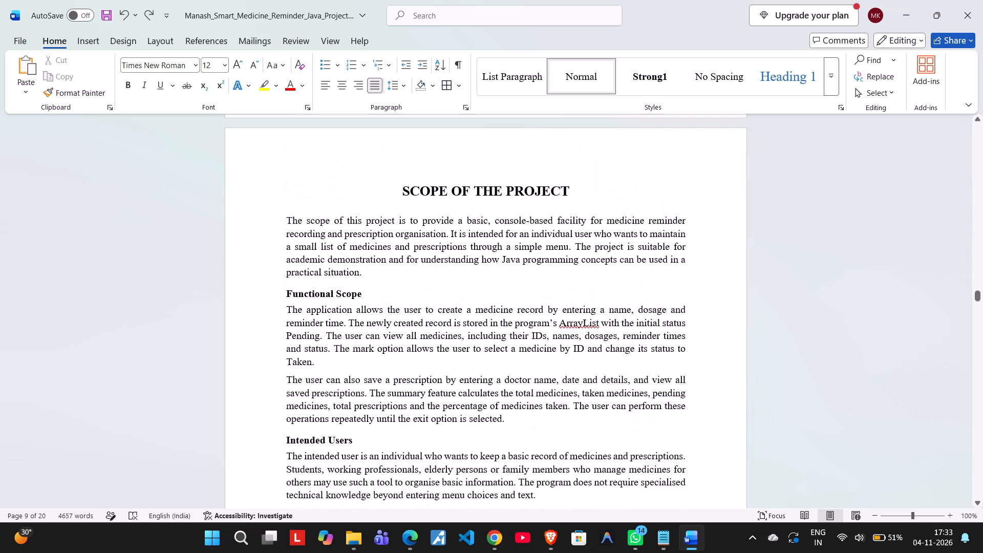
pyautogui.scroll(-14, 531, 317)
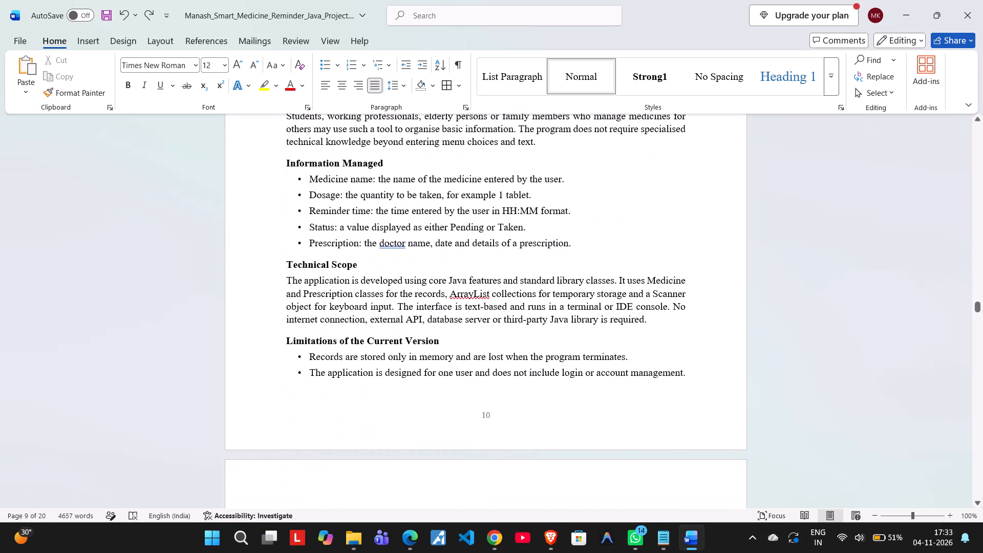
pyautogui.scroll(-5, 497, 195)
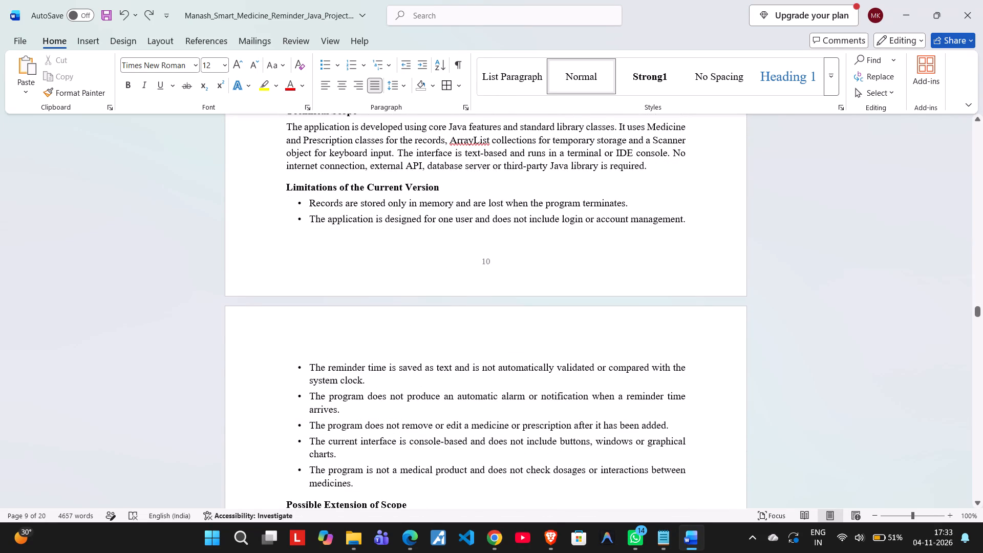
pyautogui.scroll(-4, 497, 195)
# Delete the Scope section's text from the "Limitations of the Current Version" heading through the end of "Possible Extension of Scope".
pyautogui.scroll(4, 497, 195)
pyautogui.moveTo(282, 186); pyautogui.dragTo(312, 261)
pyautogui.scroll(-2, 311, 254)
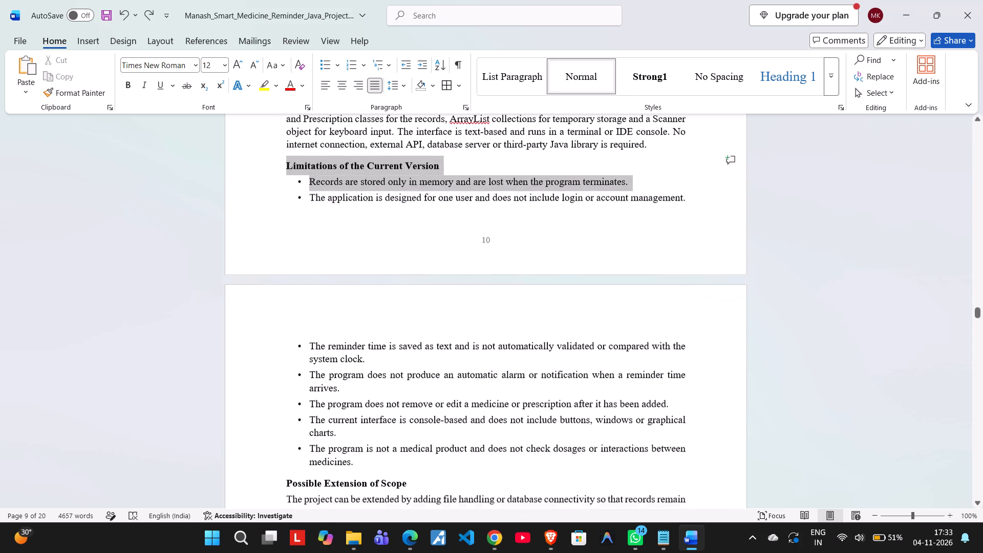
pyautogui.moveTo(312, 261); pyautogui.dragTo(554, 339)
pyautogui.scroll(-8, 312, 261)
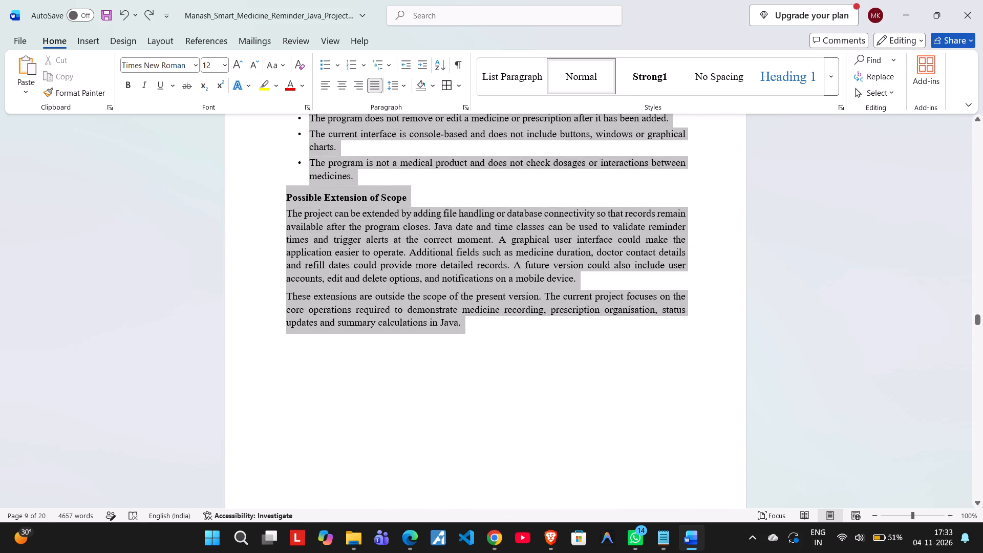
pyautogui.press('BackSpace')
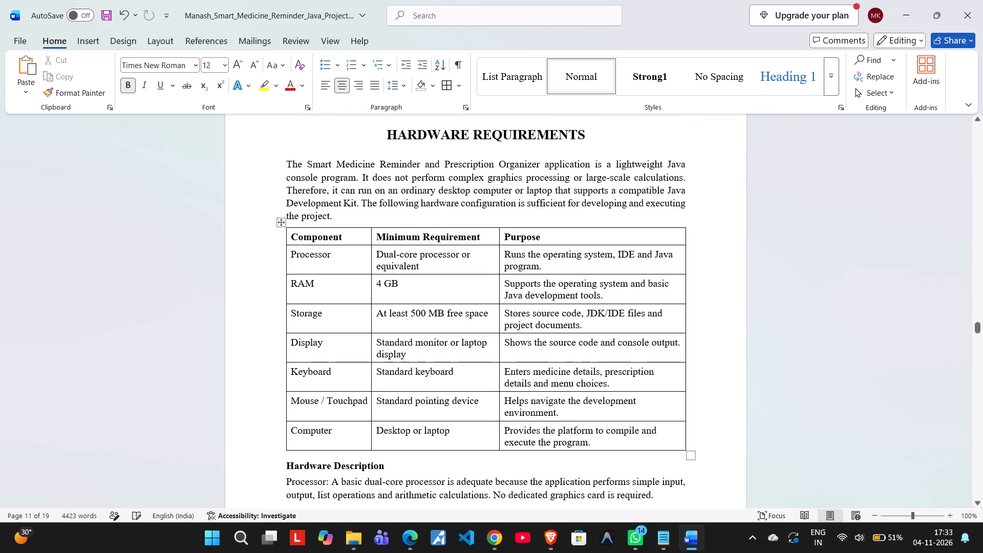
# Look through the remaining report pages from Hardware Requirements to the Bibliography, checking how many pages the program code takes.
pyautogui.scroll(13, 793, 323)
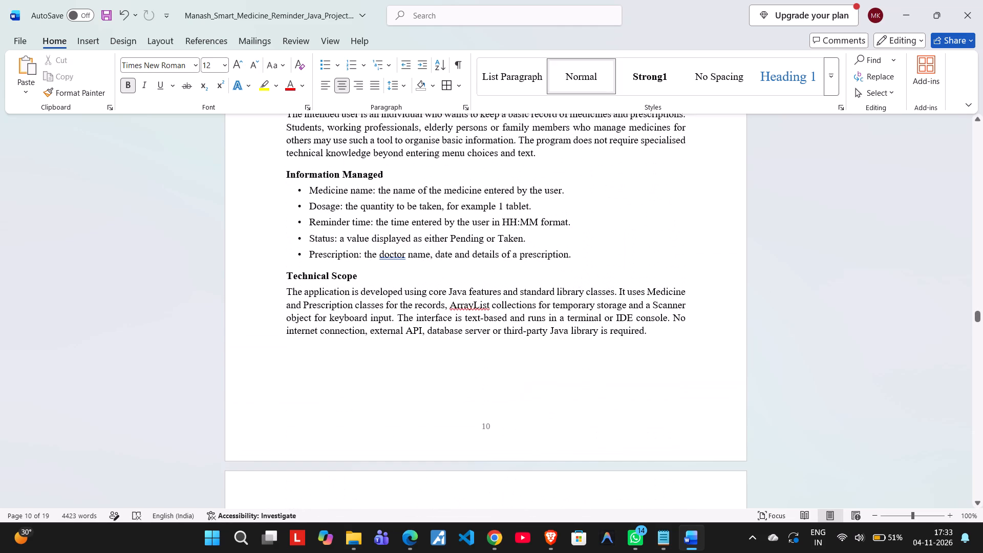
pyautogui.scroll(-17, 818, 334)
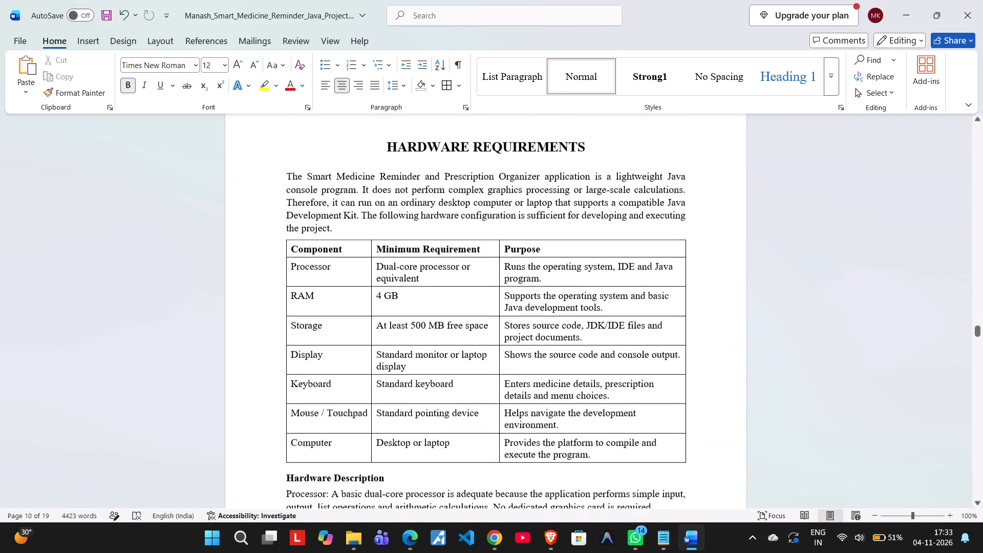
pyautogui.scroll(-17, 801, 326)
pyautogui.scroll(-7, 800, 325)
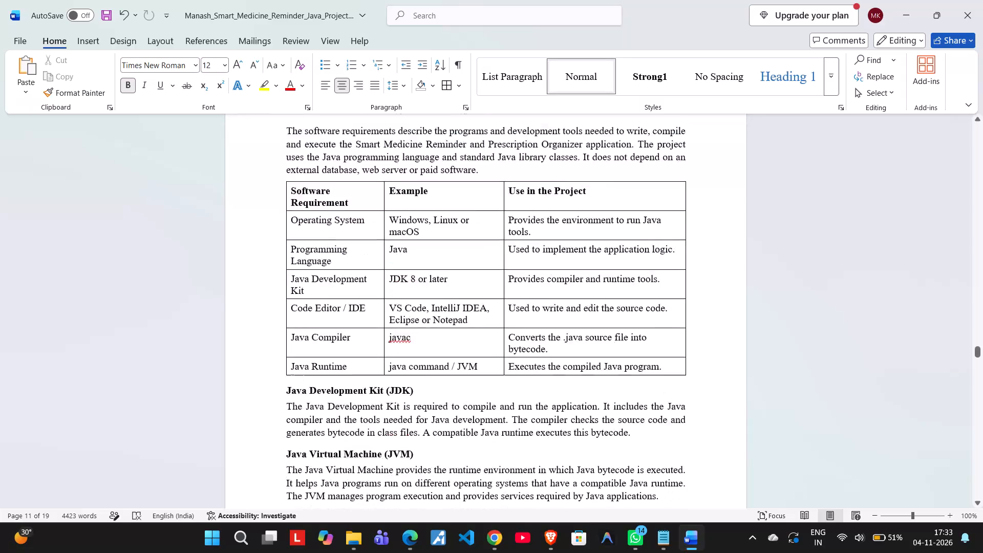
pyautogui.scroll(-18, 789, 338)
pyautogui.scroll(-9, 788, 335)
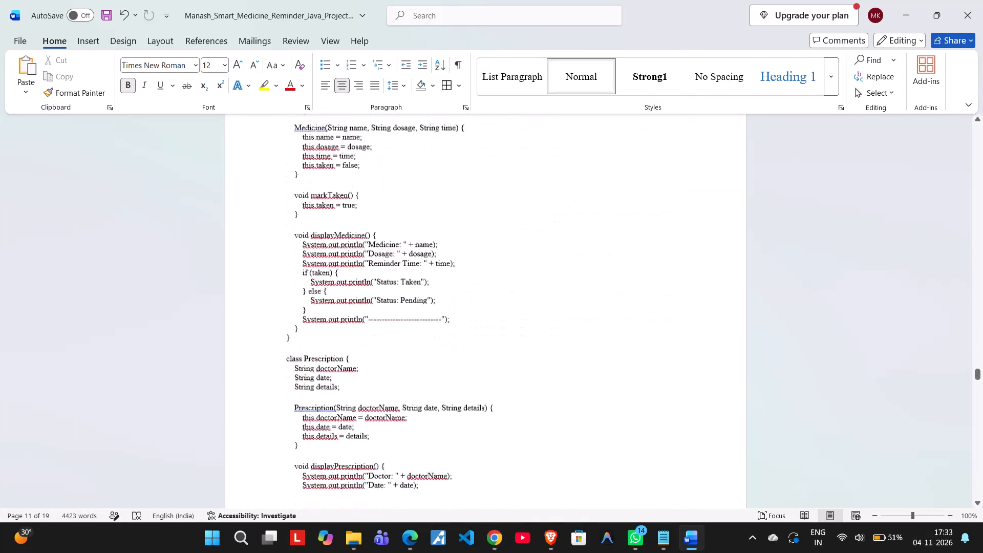
pyautogui.scroll(-14, 788, 335)
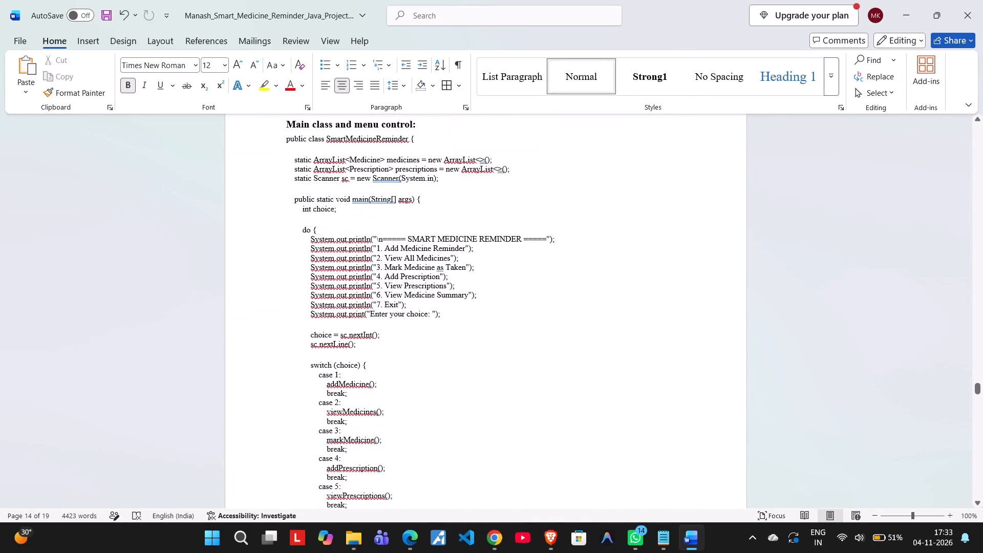
pyautogui.scroll(-20, 788, 335)
pyautogui.scroll(-18, 788, 335)
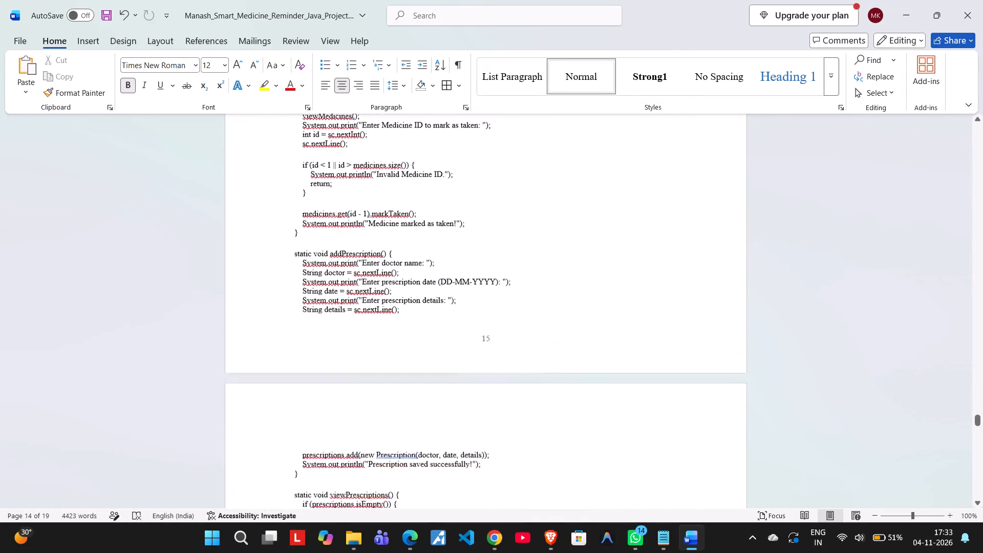
pyautogui.scroll(-17, 785, 345)
pyautogui.scroll(-7, 784, 344)
pyautogui.scroll(6, 784, 344)
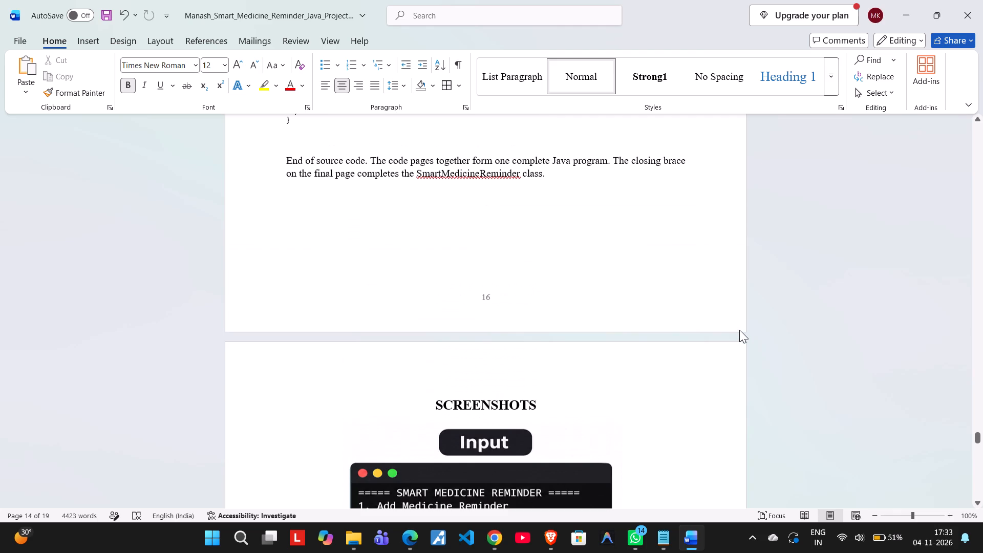
pyautogui.scroll(-17, 720, 330)
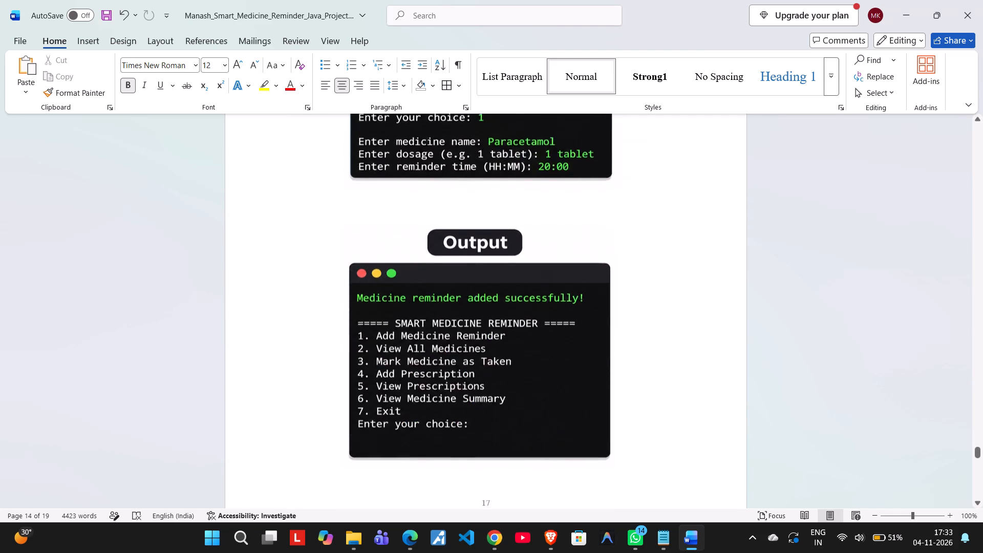
pyautogui.scroll(-20, 637, 343)
pyautogui.scroll(-7, 634, 345)
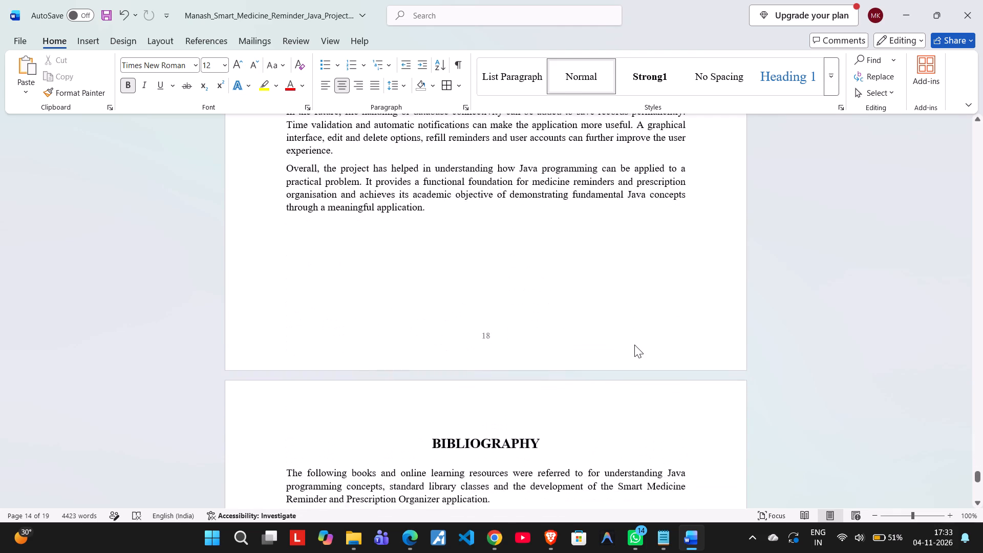
pyautogui.scroll(-17, 634, 345)
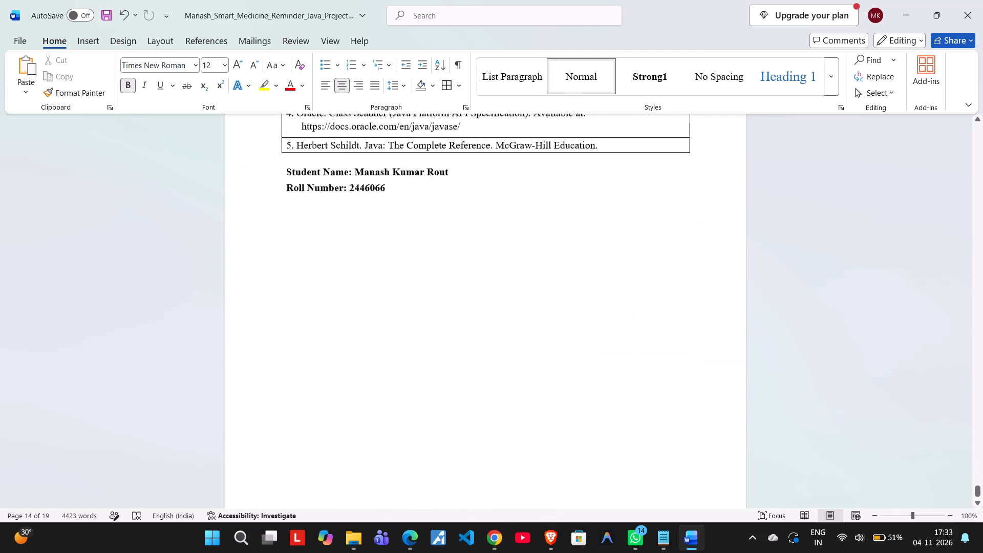
pyautogui.scroll(10, 634, 345)
pyautogui.scroll(20, 634, 344)
pyautogui.scroll(6, 634, 344)
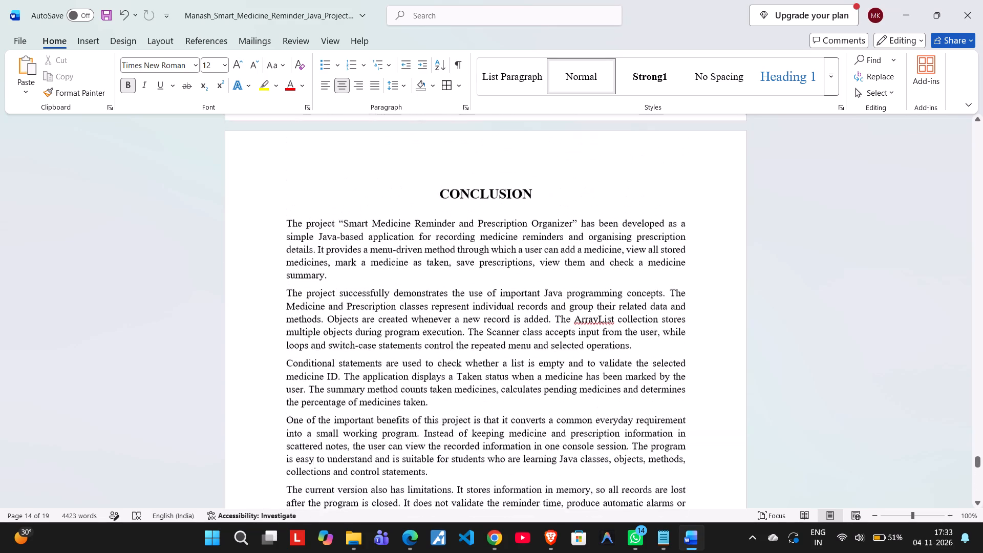
pyautogui.scroll(14, 634, 344)
pyautogui.scroll(10, 634, 344)
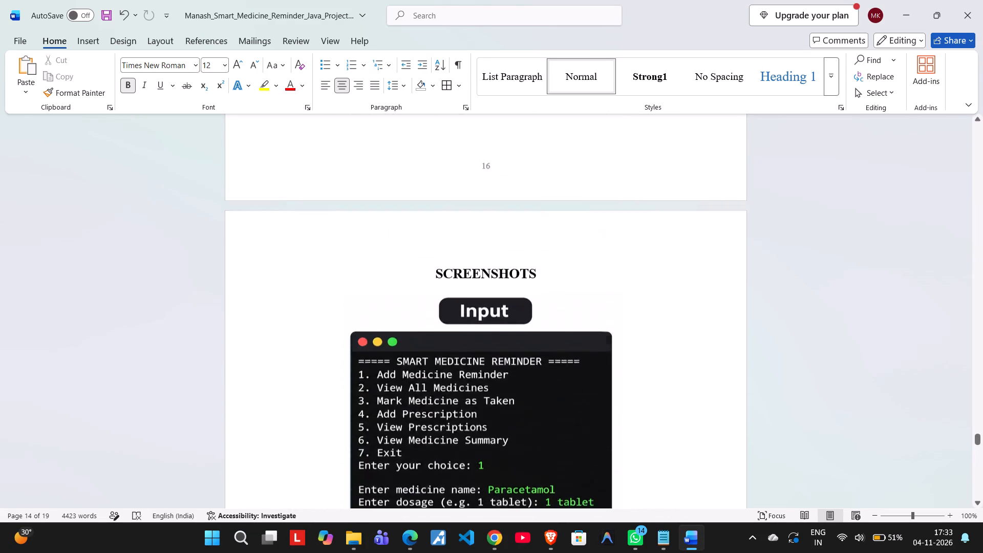
# Copy the full program source code in the Code of Program section, from the import lines to the final closing brace.
pyautogui.scroll(9, 634, 344)
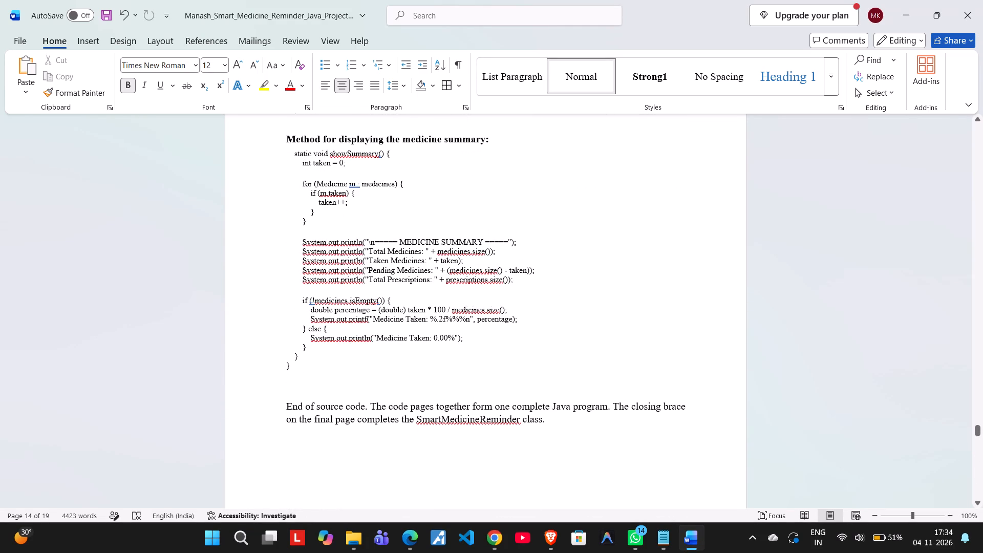
pyautogui.scroll(4, 366, 398)
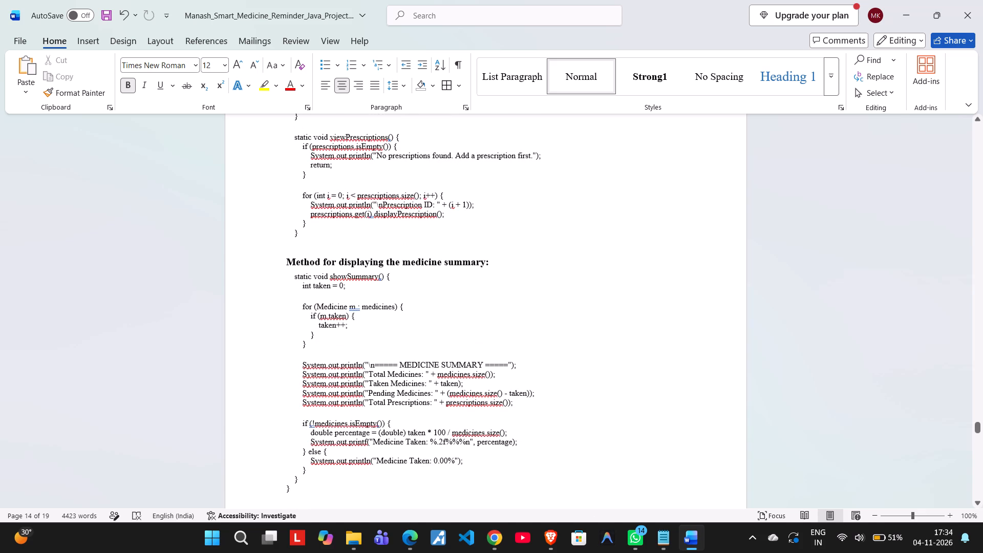
pyautogui.moveTo(304, 494); pyautogui.dragTo(337, 11)
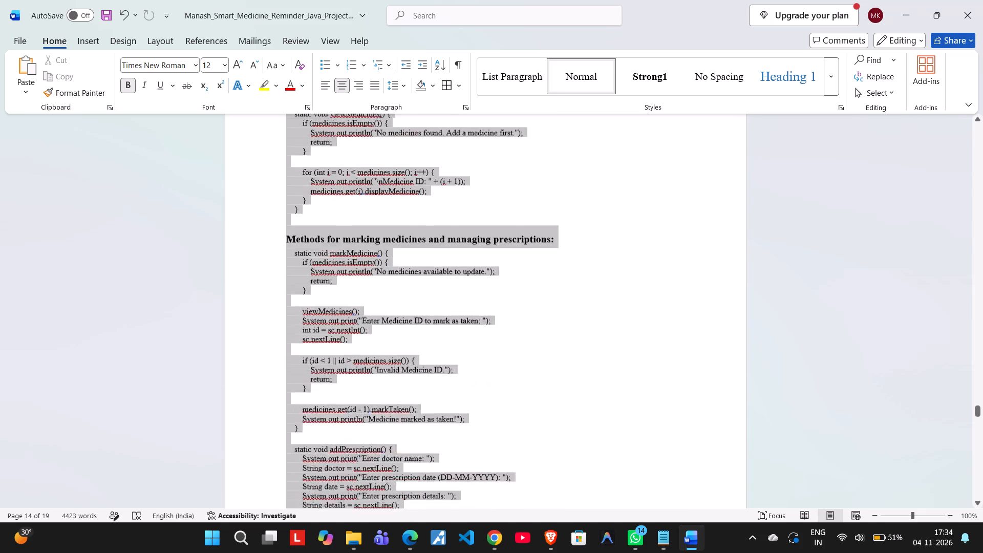
pyautogui.moveTo(337, 11); pyautogui.dragTo(340, 117)
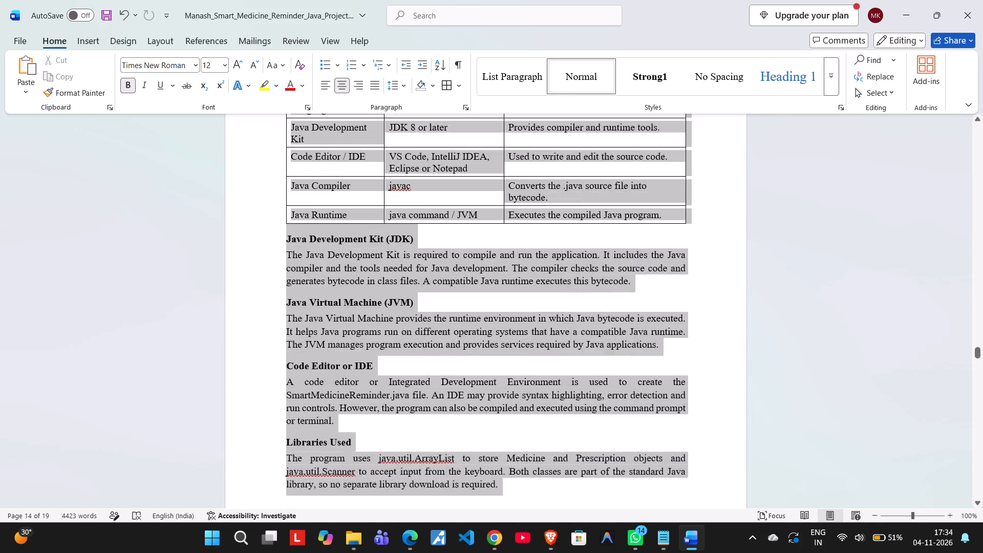
pyautogui.moveTo(340, 117); pyautogui.dragTo(359, 430)
pyautogui.scroll(-10, 359, 430)
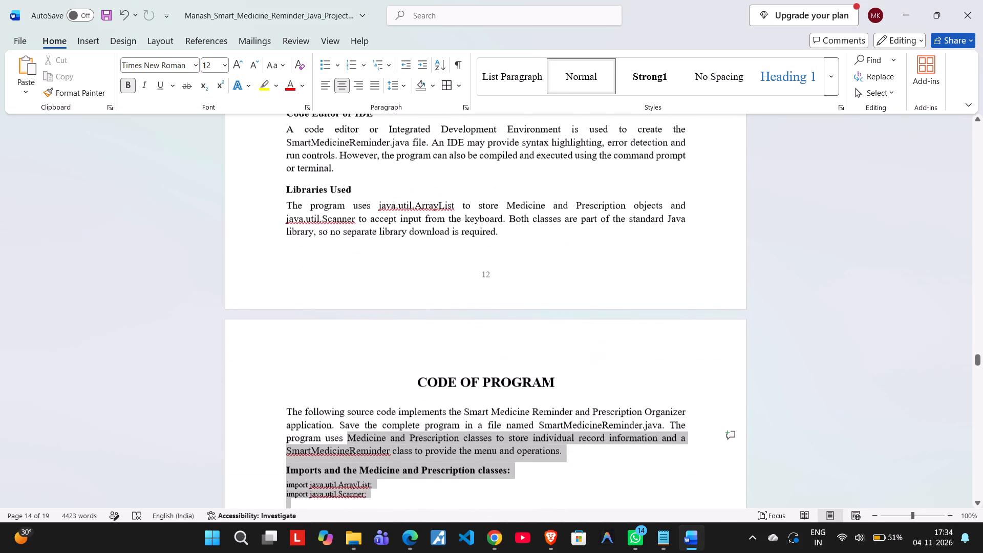
pyautogui.moveTo(359, 430); pyautogui.dragTo(273, 391)
pyautogui.scroll(-3, 359, 430)
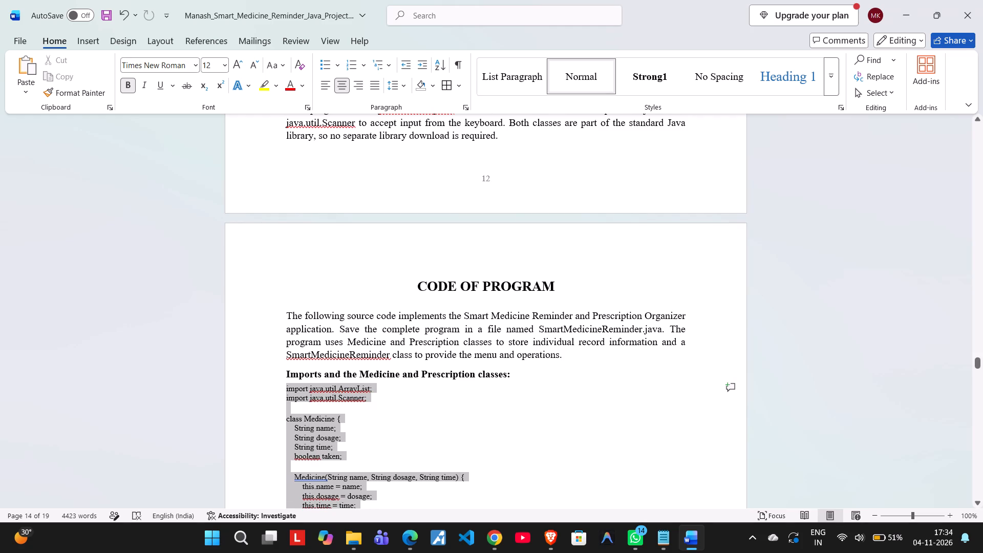
pyautogui.moveTo(273, 391); pyautogui.dragTo(273, 387)
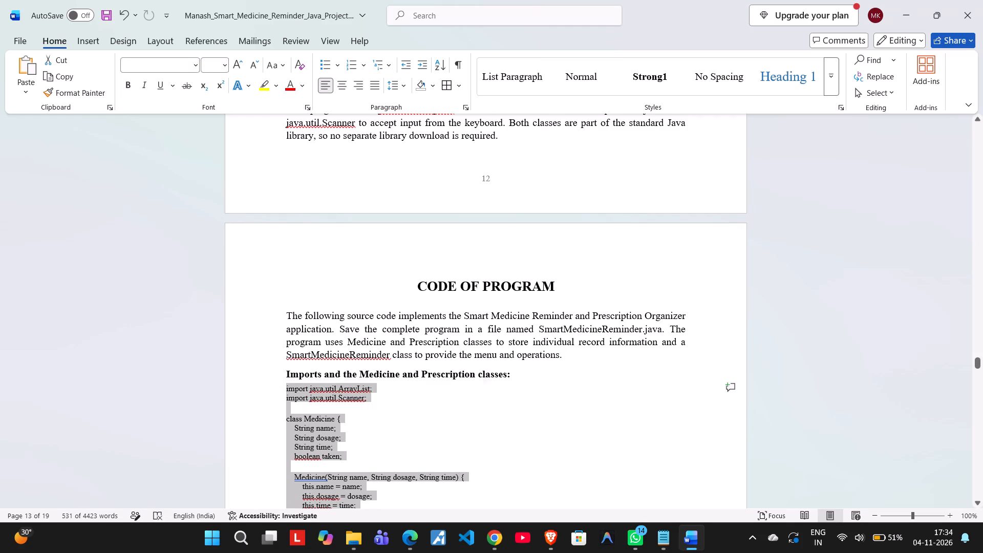
pyautogui.hotkey('ctrl', 'c')
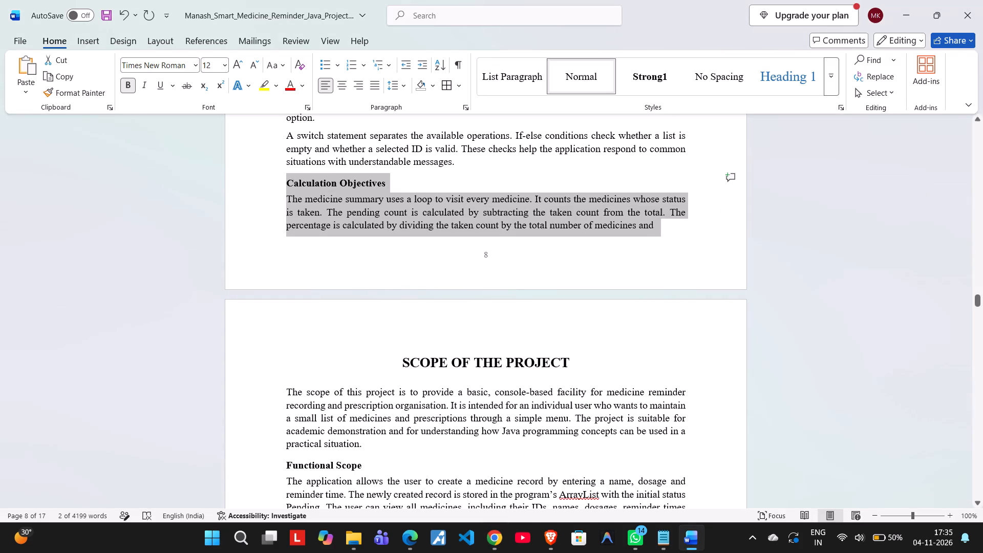
pyautogui.moveTo(299, 193); pyautogui.dragTo(285, 200)
pyautogui.press('BackSpace')
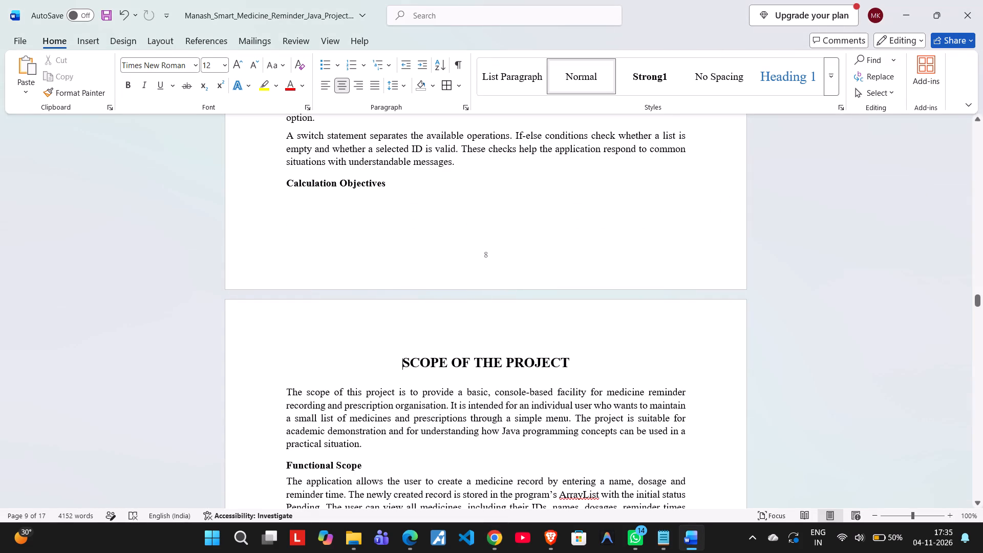
pyautogui.click(316, 199)
pyautogui.click(401, 184)
pyautogui.scroll(6, 444, 252)
pyautogui.press('Return')
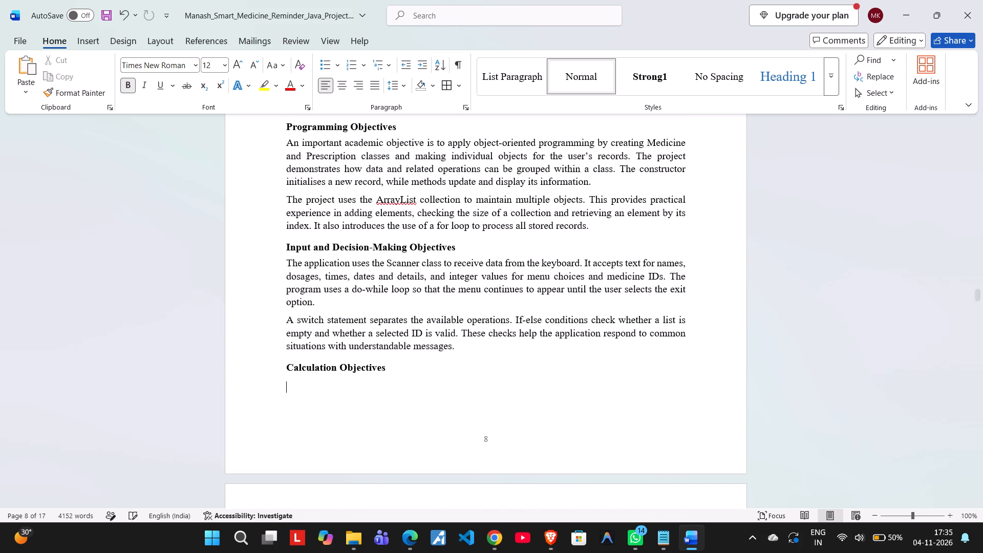
pyautogui.hotkey('ctrl', 'v')
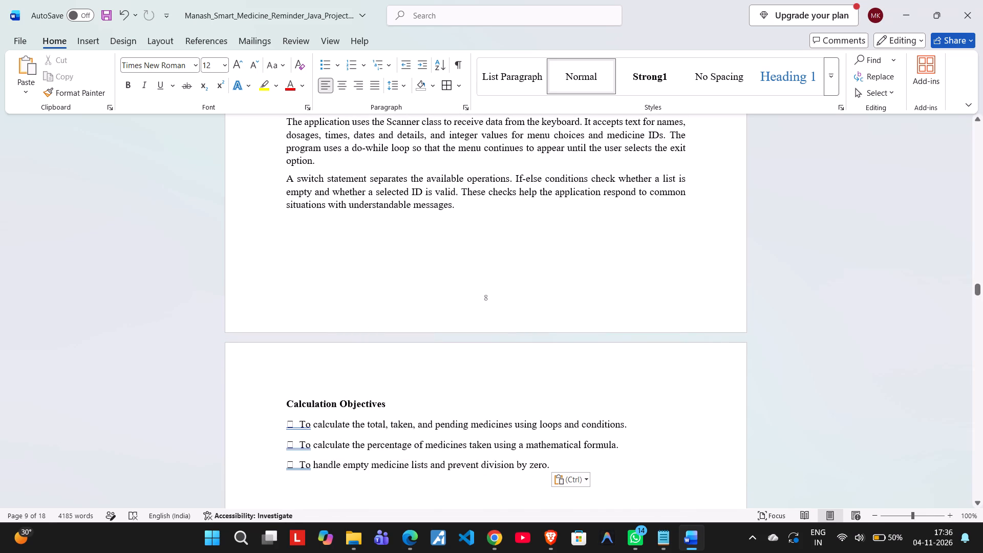
# Change the box markers on the three pasted Calculation Objectives lines to solid round bullets.
pyautogui.moveTo(552, 468); pyautogui.dragTo(262, 428)
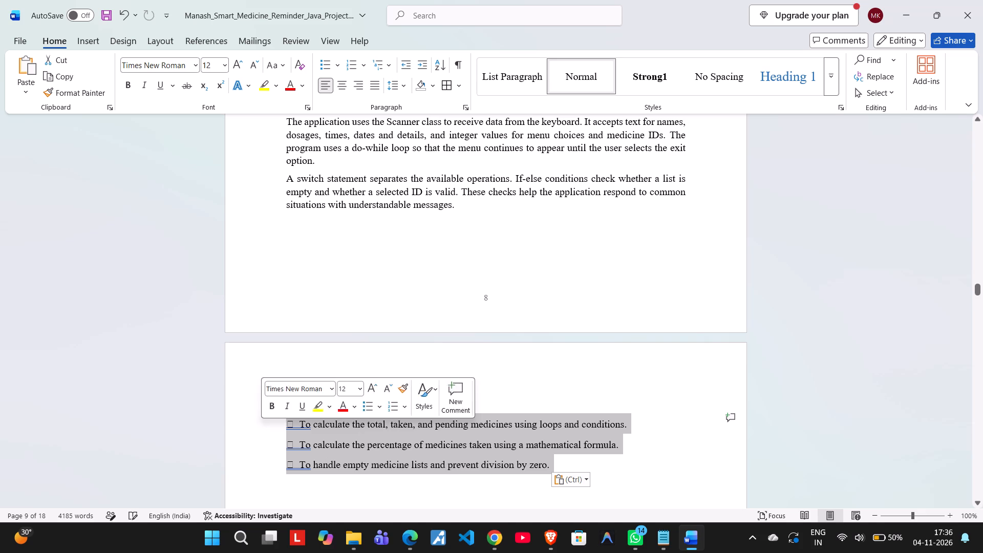
pyautogui.click(326, 63)
pyautogui.click(326, 63)
pyautogui.click(326, 63)
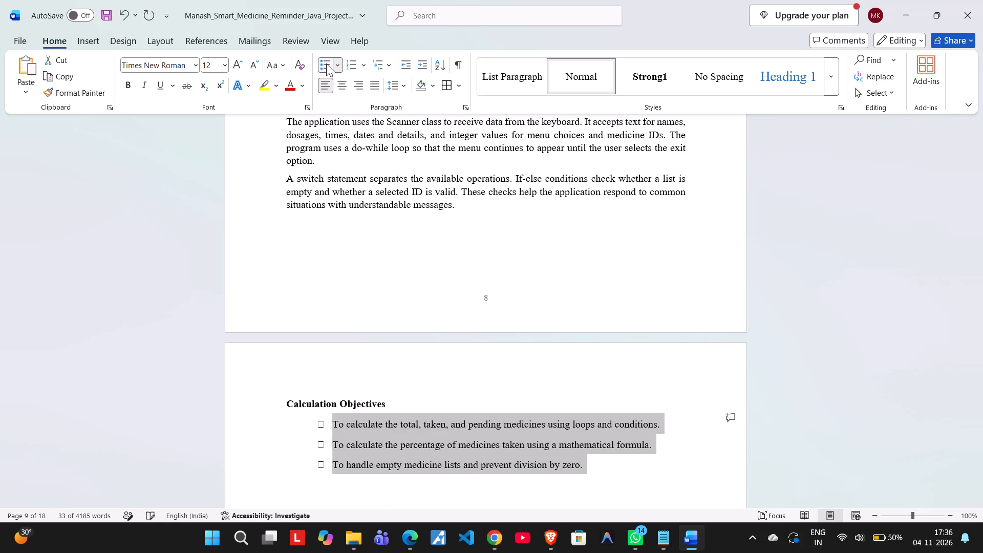
pyautogui.click(326, 63)
pyautogui.click(341, 67)
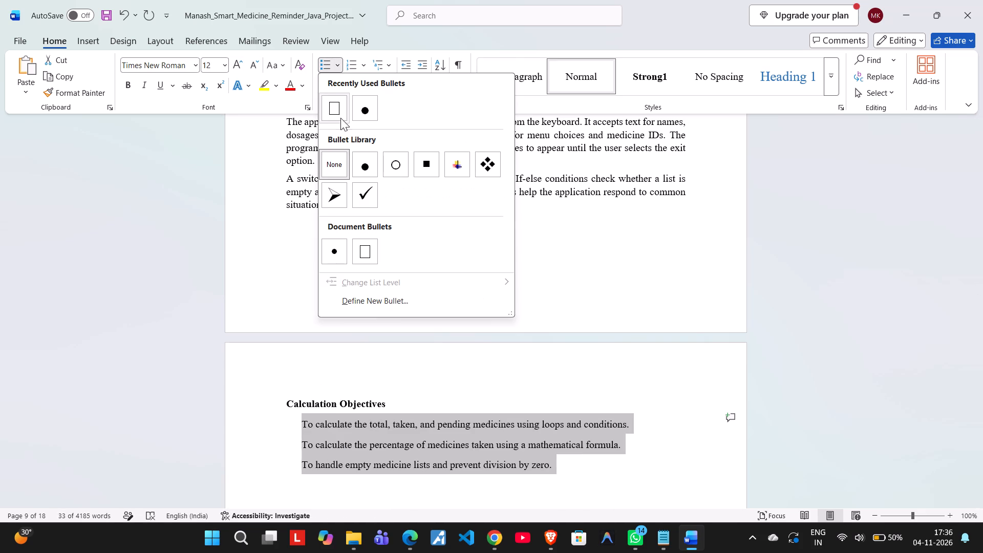
pyautogui.click(361, 107)
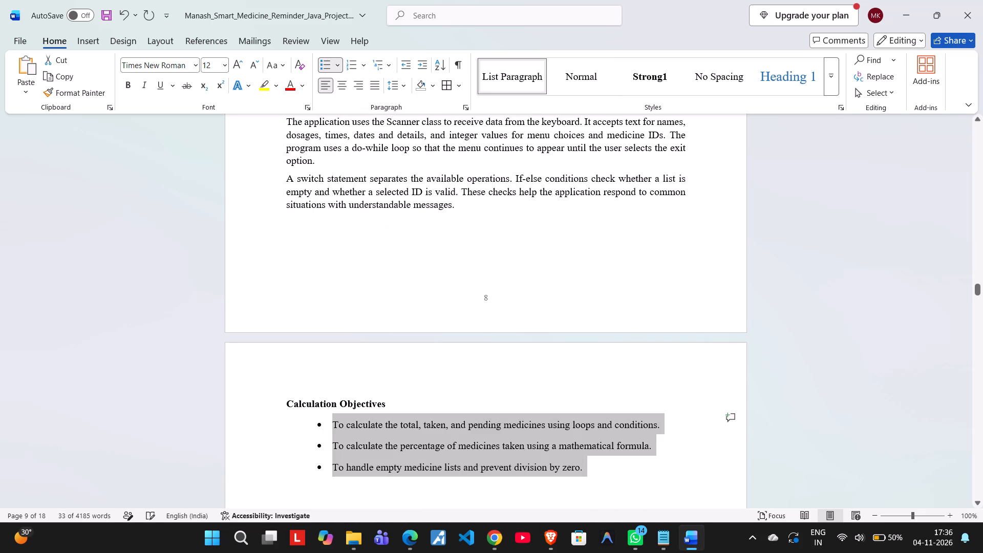
pyautogui.click(308, 430)
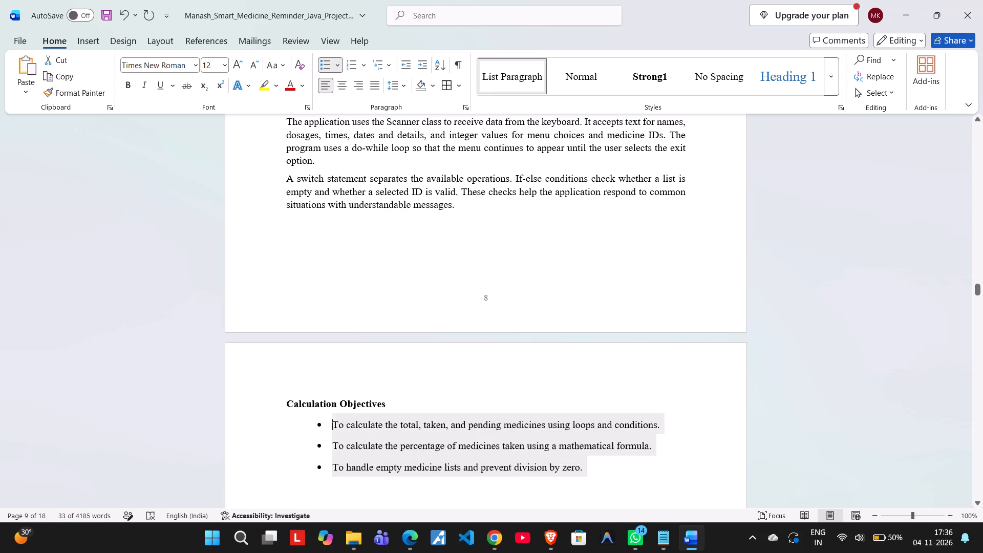
# Bring the Calculation Objectives heading back onto page 8 as its own line below the switch statement paragraph.
pyautogui.scroll(2, 411, 405)
pyautogui.click(286, 462)
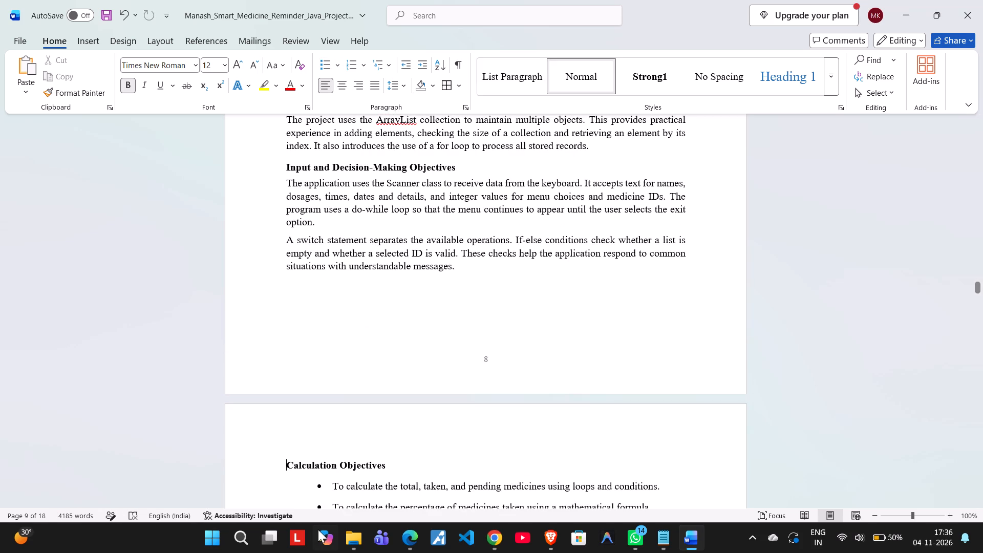
pyautogui.press('BackSpace')
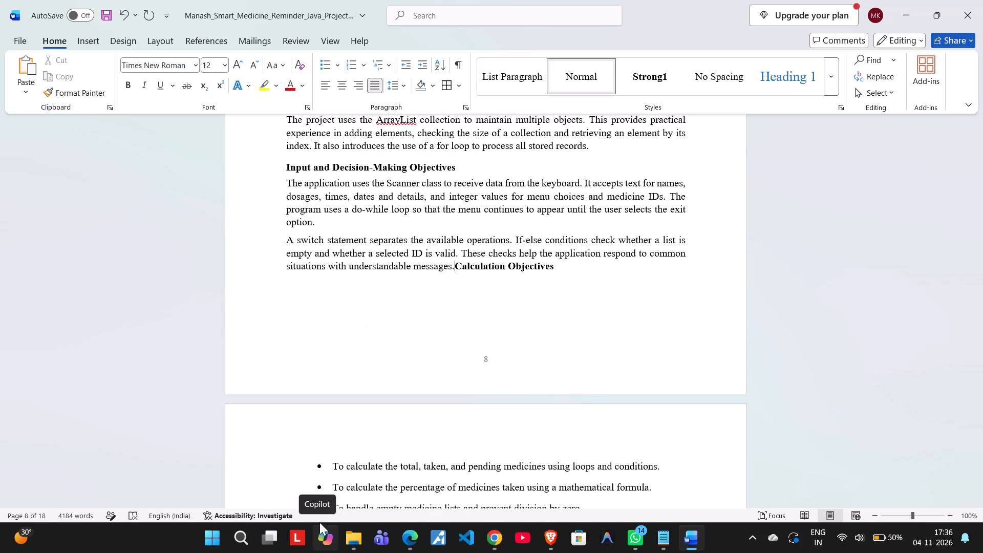
pyautogui.press('Return')
# Pull the three Calculation Objectives lines from page 9 up under their heading as separate unbulleted, unindented paragraphs.
pyautogui.click(315, 467)
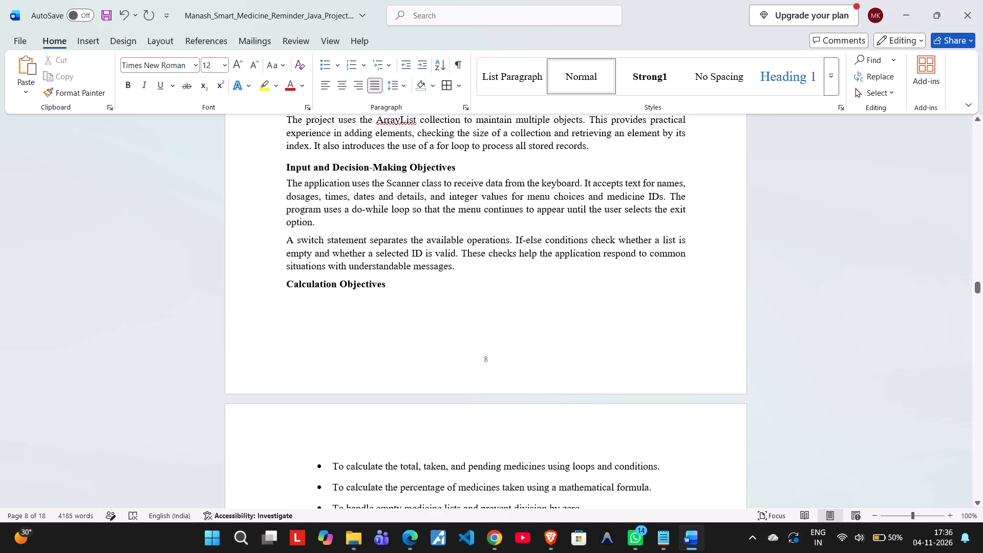
pyautogui.press('BackSpace')
pyautogui.press('BackSpace')
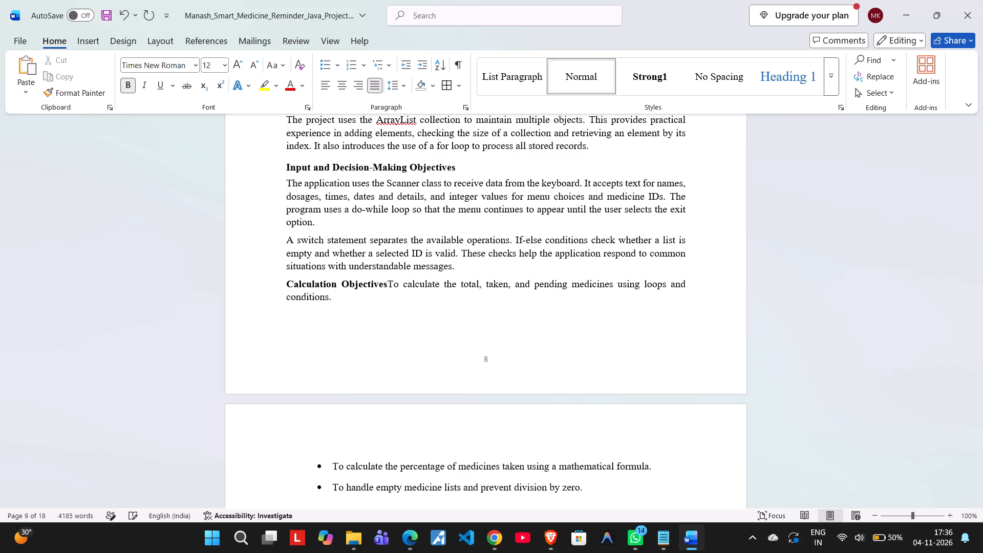
pyautogui.press('Return')
pyautogui.click(333, 464)
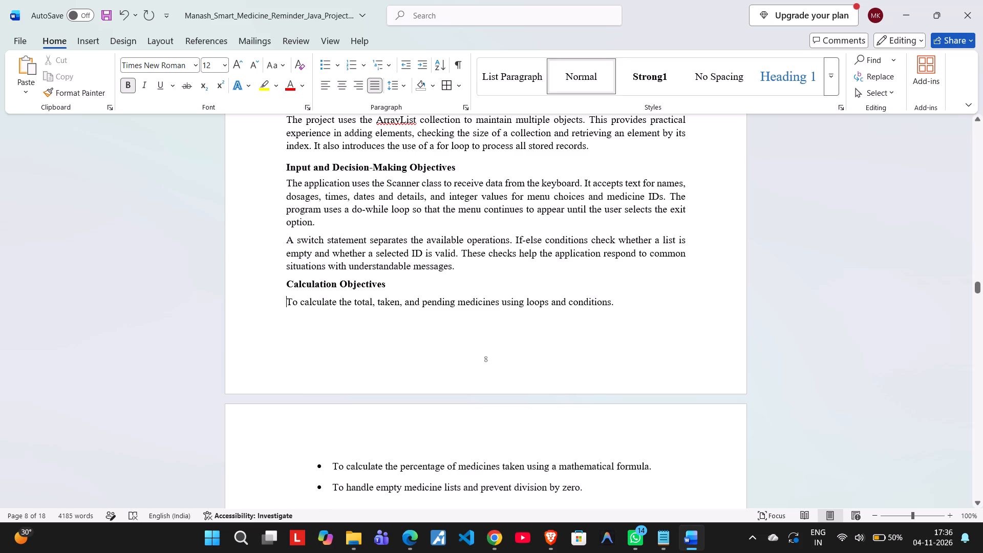
pyautogui.press('BackSpace')
pyautogui.press('BackSpace')
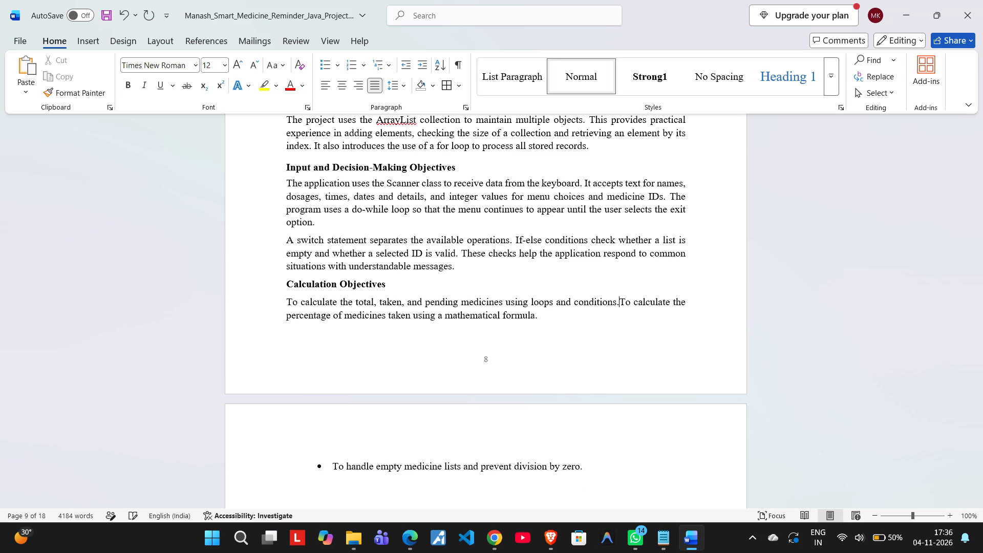
pyautogui.press('Return')
pyautogui.click(332, 469)
pyautogui.press('BackSpace')
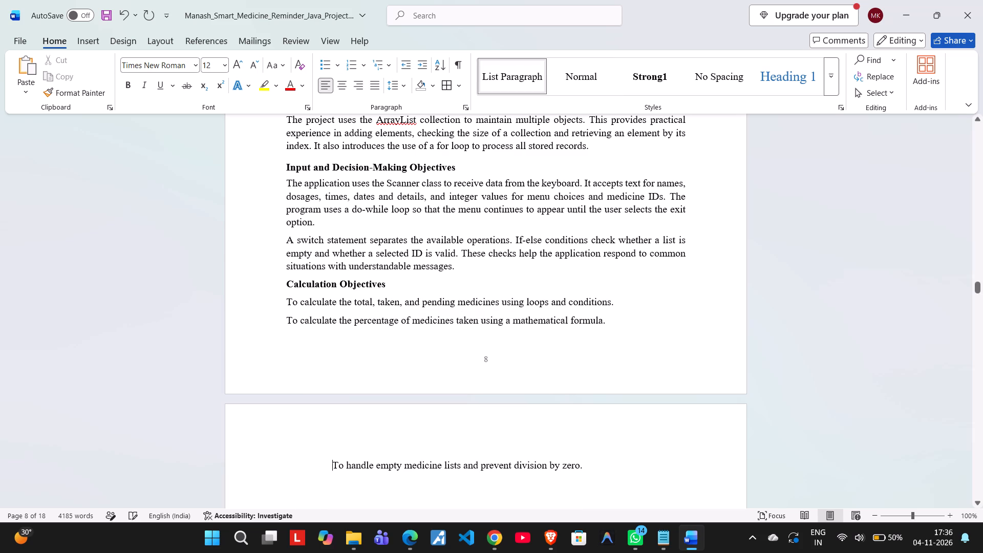
pyautogui.press('BackSpace')
pyautogui.press('Return')
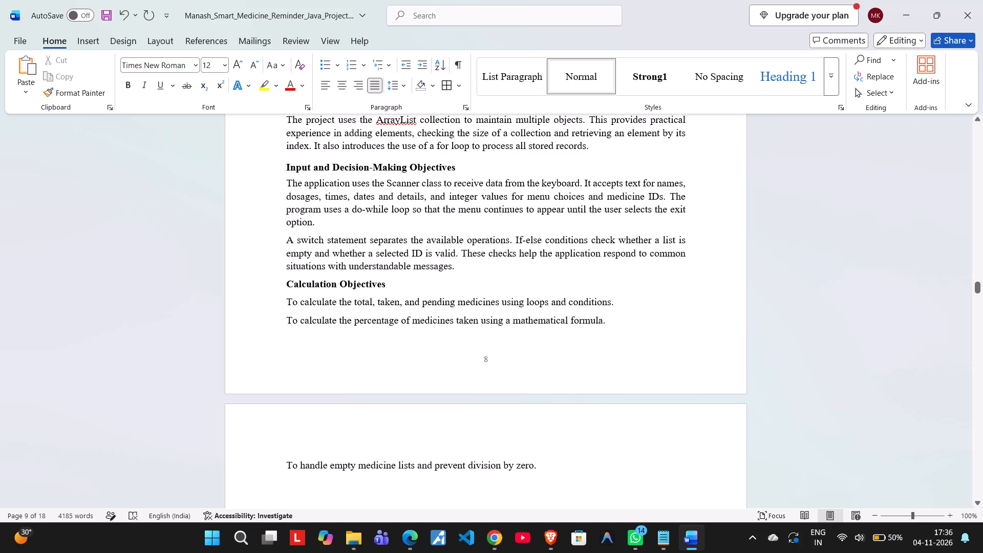
# Delete the last Primary Objectives bullet, "To provide a menu-driven interface that allows repeated operations until the user exits.".
pyautogui.scroll(7, 387, 337)
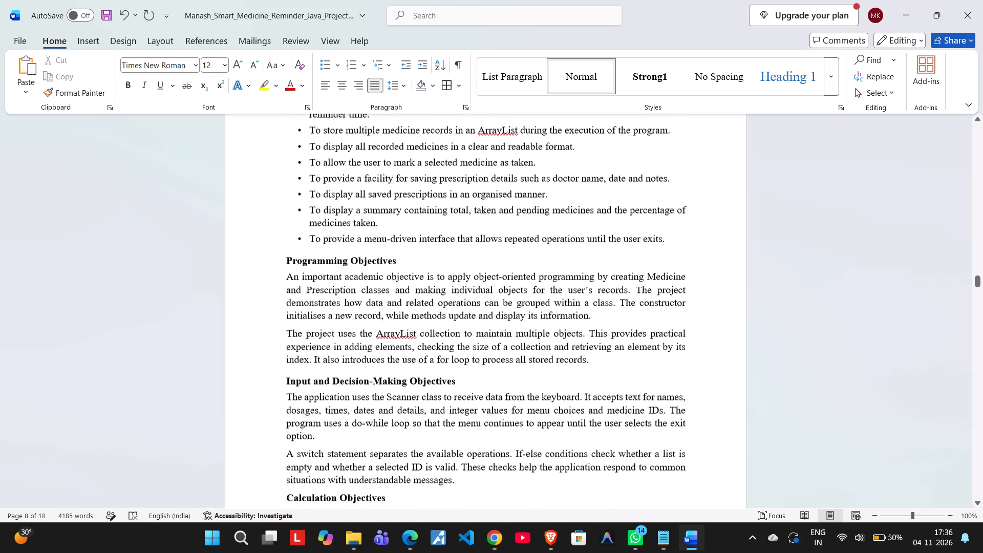
pyautogui.moveTo(674, 244); pyautogui.dragTo(309, 238)
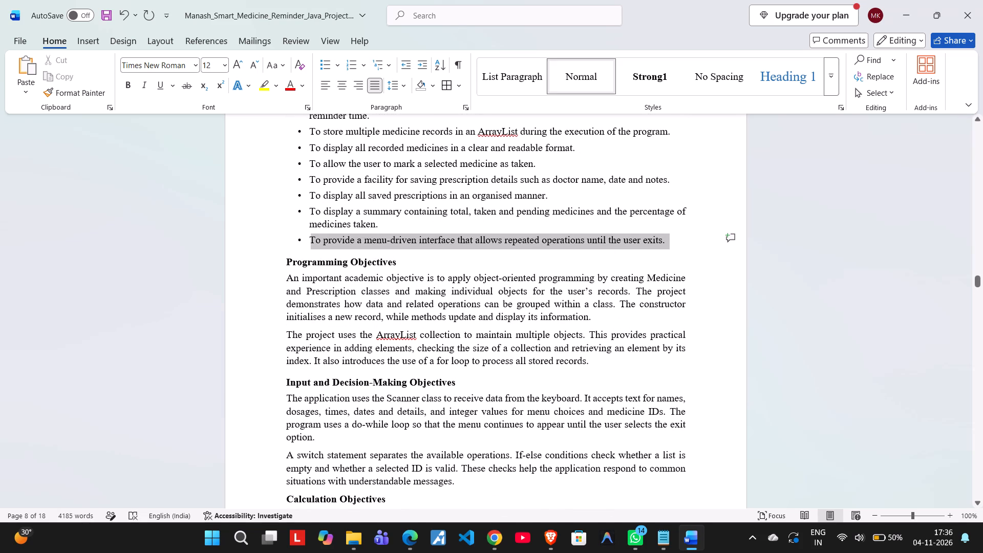
pyautogui.moveTo(309, 238); pyautogui.dragTo(296, 240)
pyautogui.press('BackSpace')
# Apply the document's small solid round bullets to the three lines under Calculation Objectives.
pyautogui.scroll(-6, 489, 289)
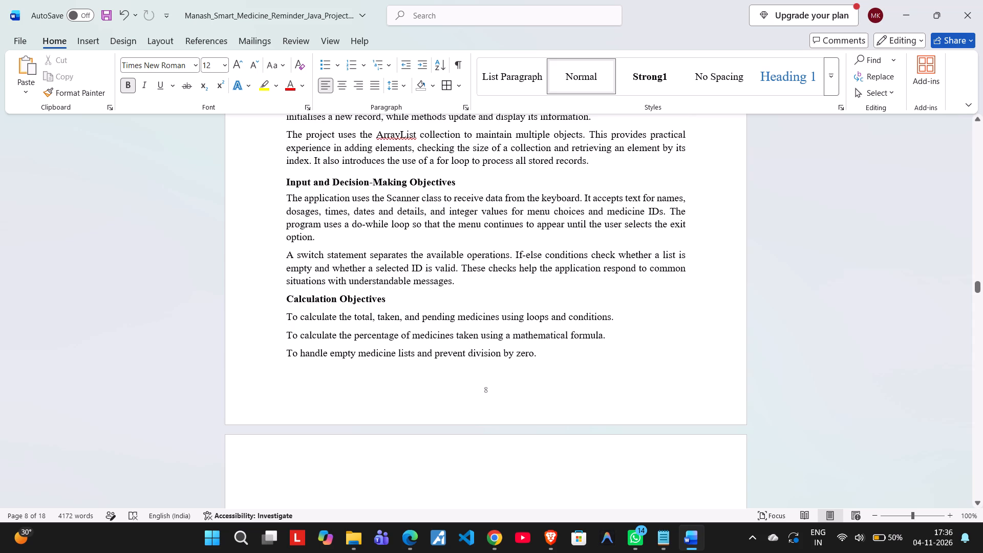
pyautogui.moveTo(541, 352); pyautogui.dragTo(267, 323)
pyautogui.scroll(7, 450, 176)
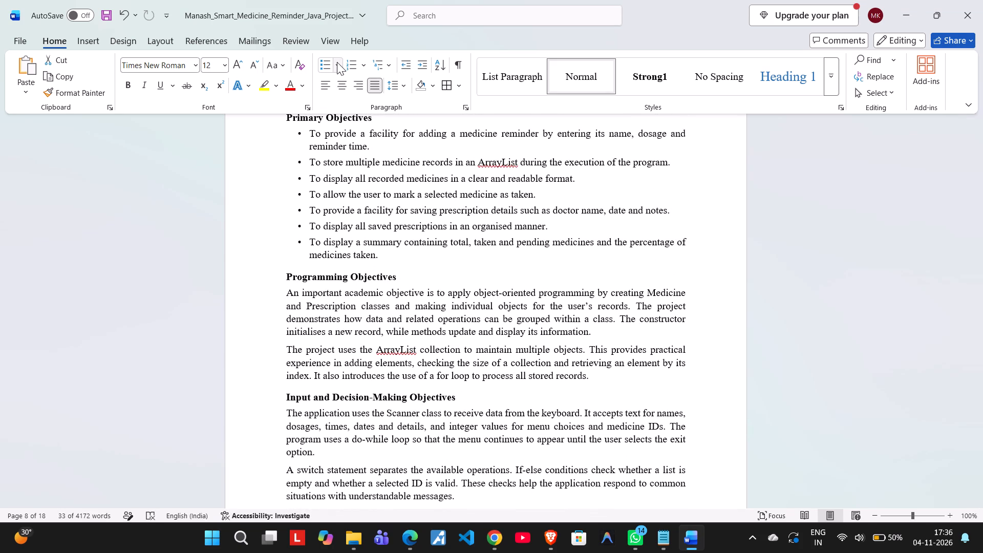
pyautogui.click(337, 62)
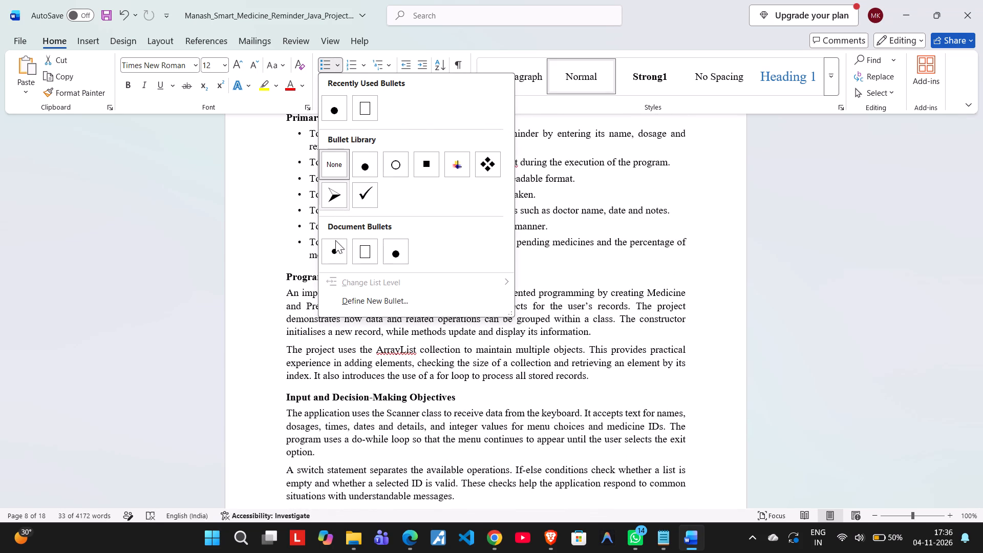
pyautogui.click(335, 247)
pyautogui.scroll(-6, 429, 374)
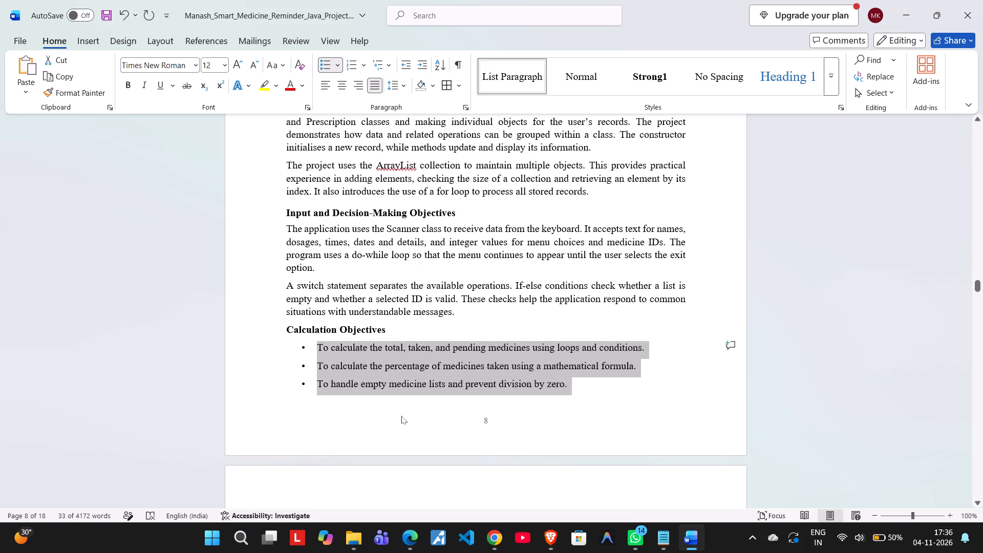
pyautogui.click(394, 427)
# Remove the blank page between the Calculation Objectives list and the Scope of the Project section.
pyautogui.scroll(10, 394, 427)
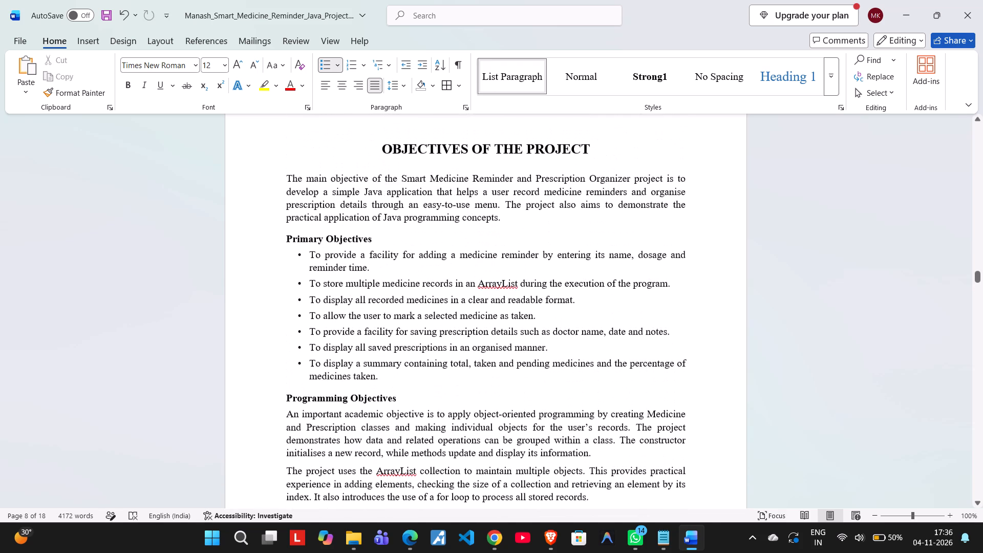
pyautogui.scroll(-10, 394, 427)
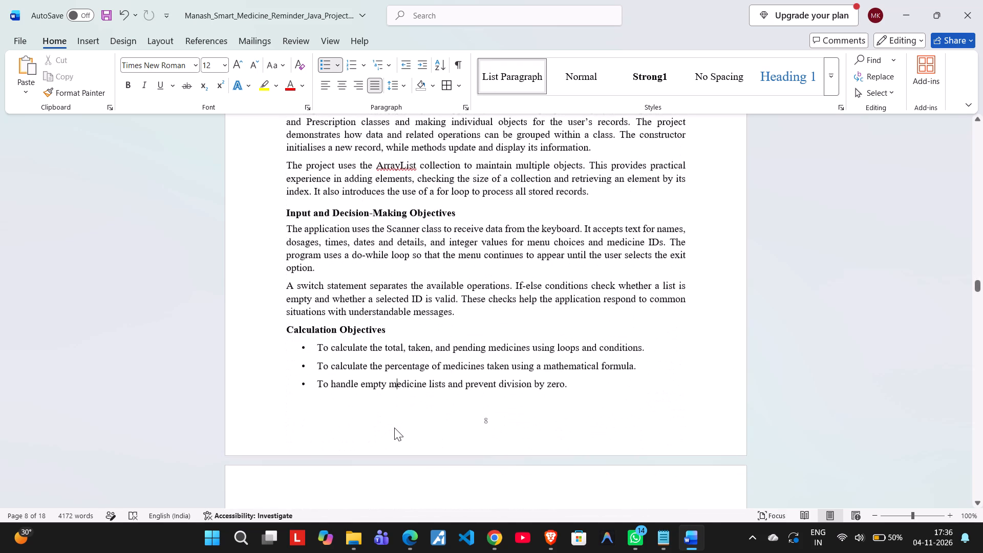
pyautogui.scroll(-17, 394, 428)
pyautogui.scroll(-7, 394, 425)
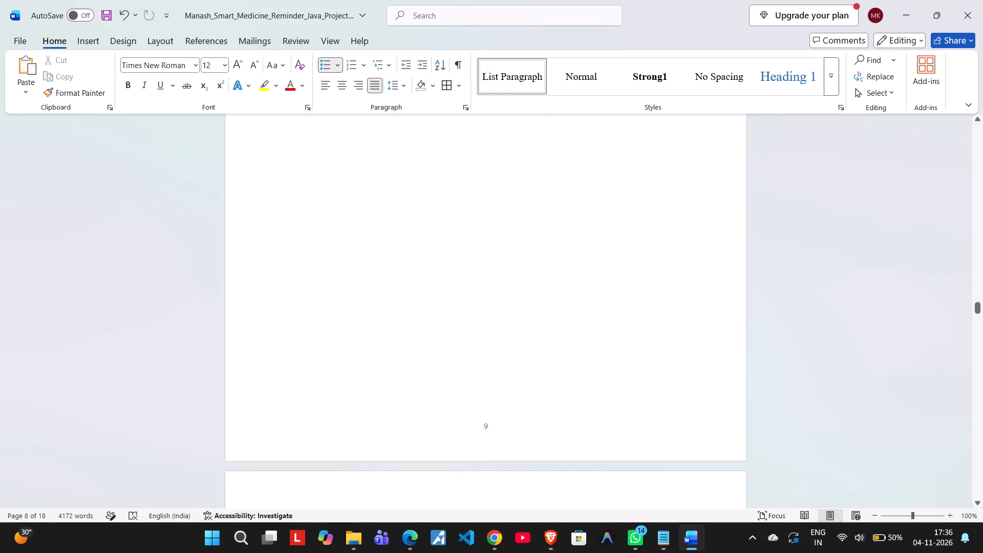
pyautogui.click(327, 374)
pyautogui.scroll(12, 333, 347)
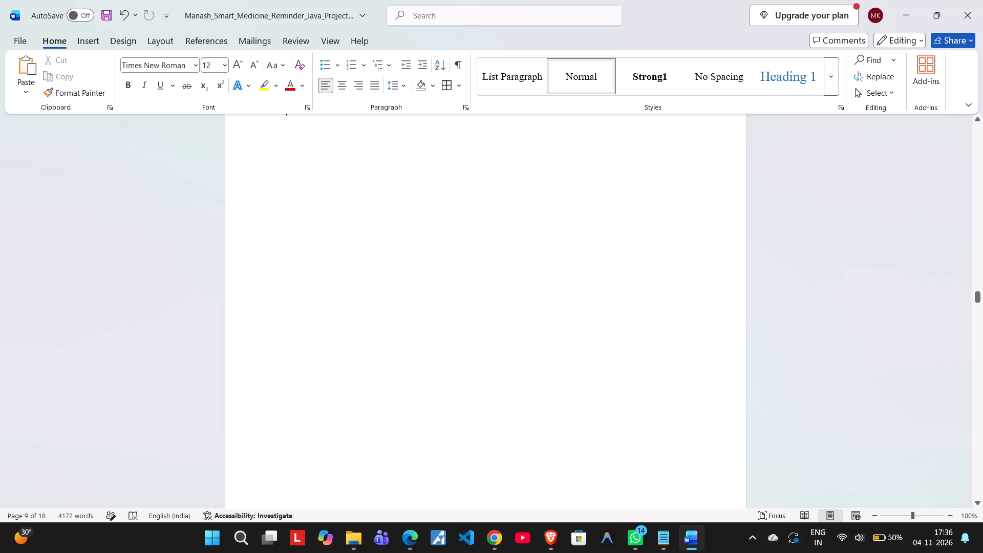
pyautogui.click(326, 207)
pyautogui.press('BackSpace')
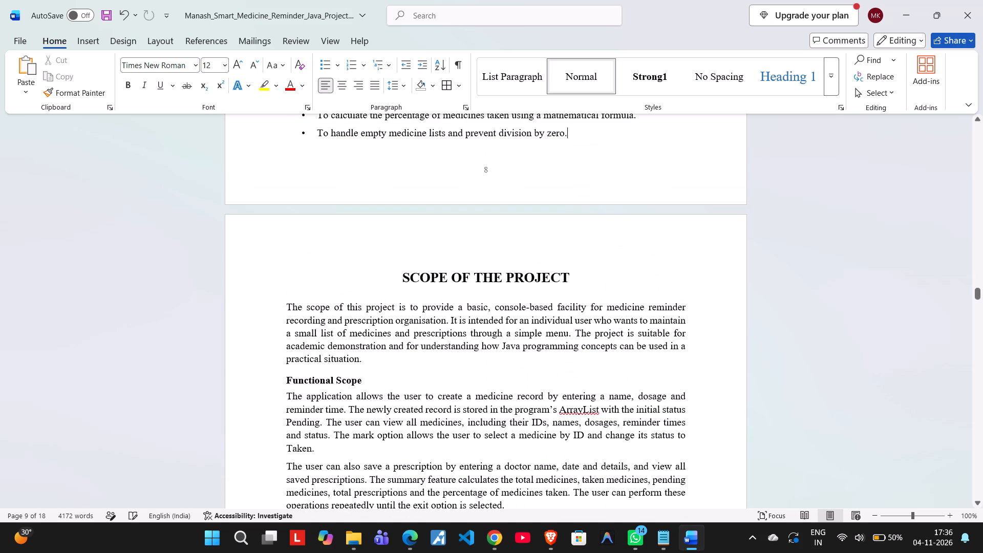
# Review the report's page layout from Scope of the Project through Conclusion, and check the cover page.
pyautogui.scroll(-15, 525, 318)
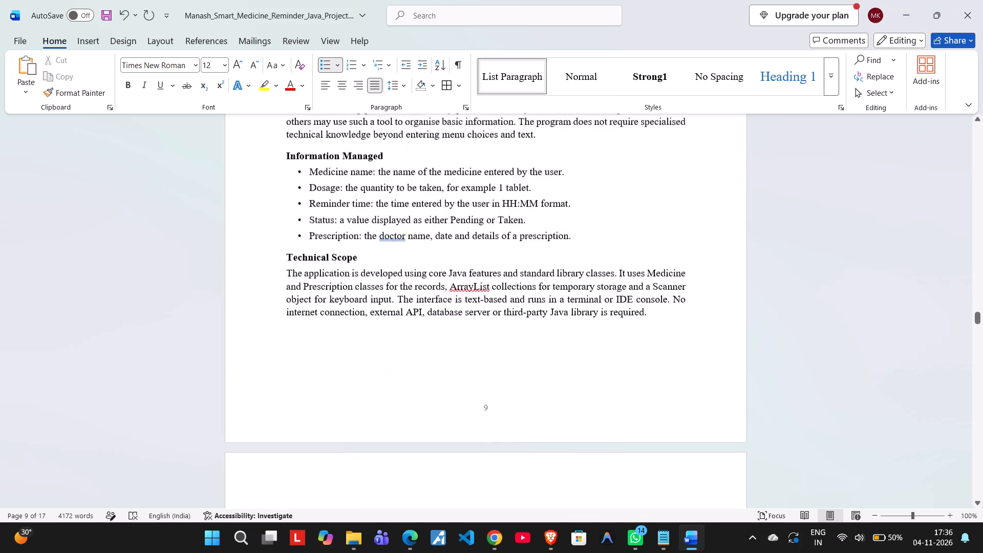
pyautogui.scroll(-12, 526, 325)
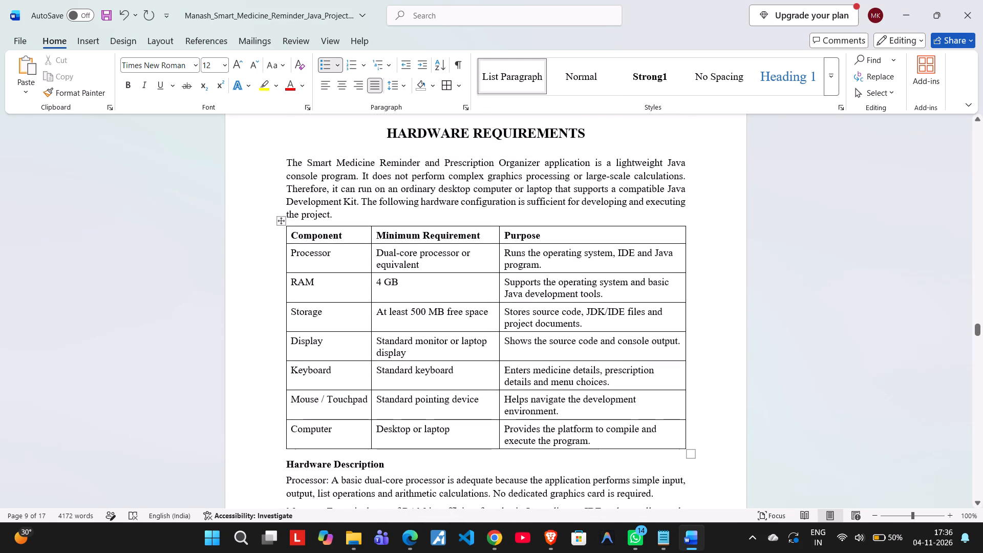
pyautogui.scroll(-9, 528, 312)
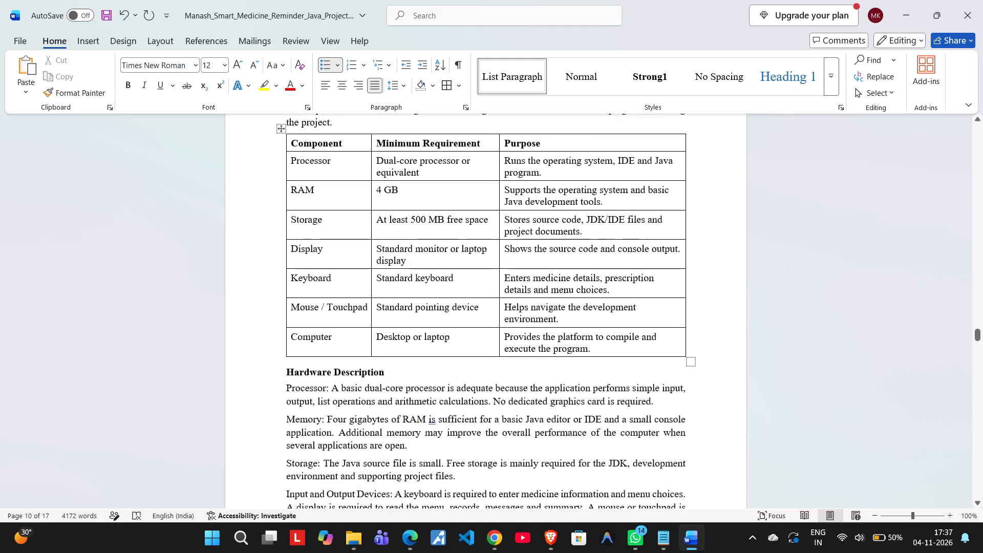
pyautogui.scroll(-17, 536, 302)
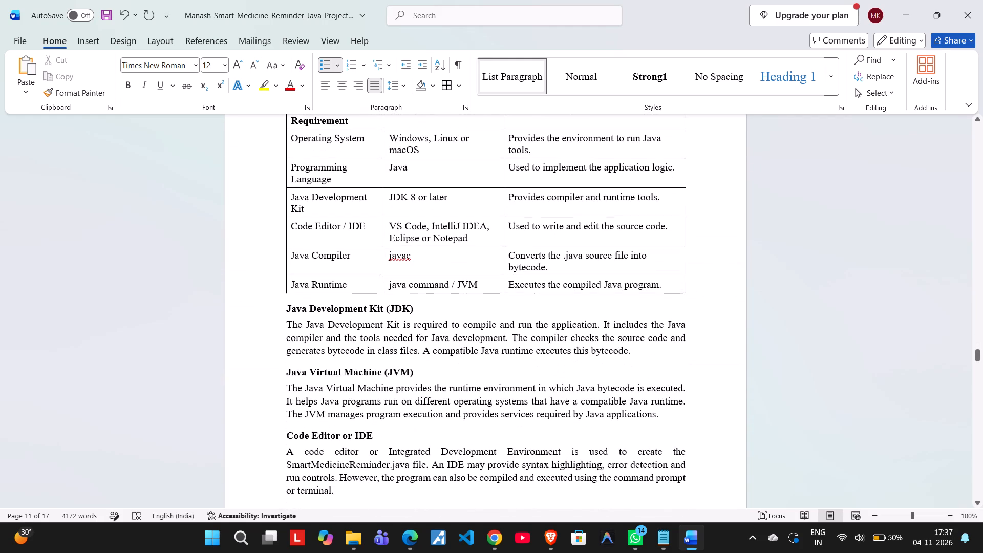
pyautogui.scroll(-13, 546, 323)
pyautogui.scroll(-14, 547, 359)
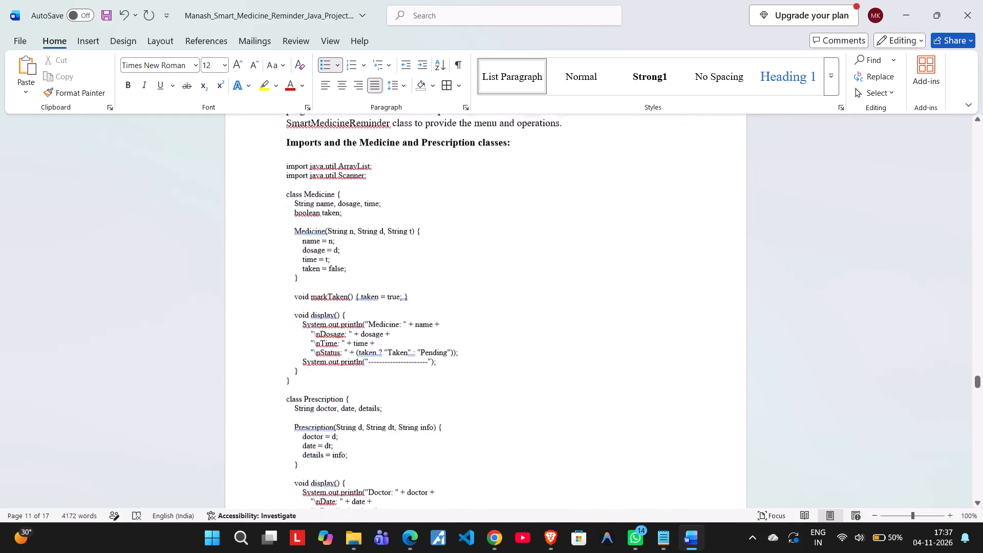
pyautogui.scroll(-6, 548, 359)
pyautogui.scroll(-18, 548, 359)
pyautogui.scroll(-8, 522, 436)
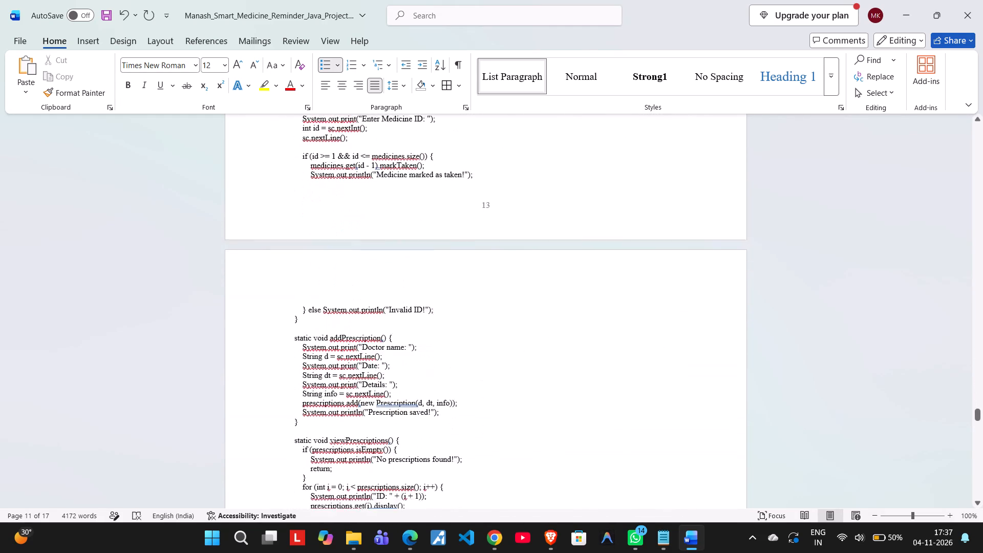
pyautogui.scroll(-20, 516, 460)
pyautogui.scroll(-10, 518, 455)
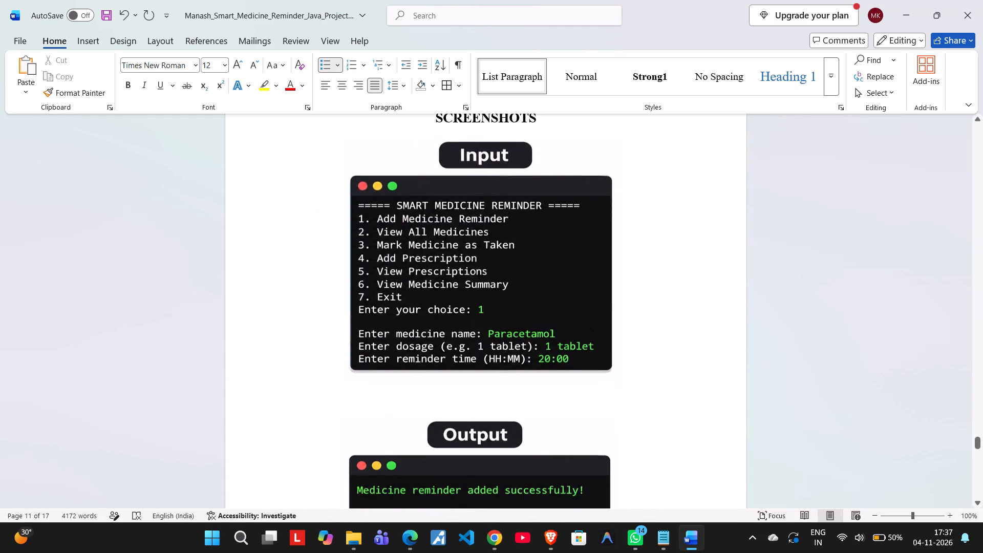
pyautogui.scroll(-6, 518, 453)
pyautogui.scroll(-9, 653, 433)
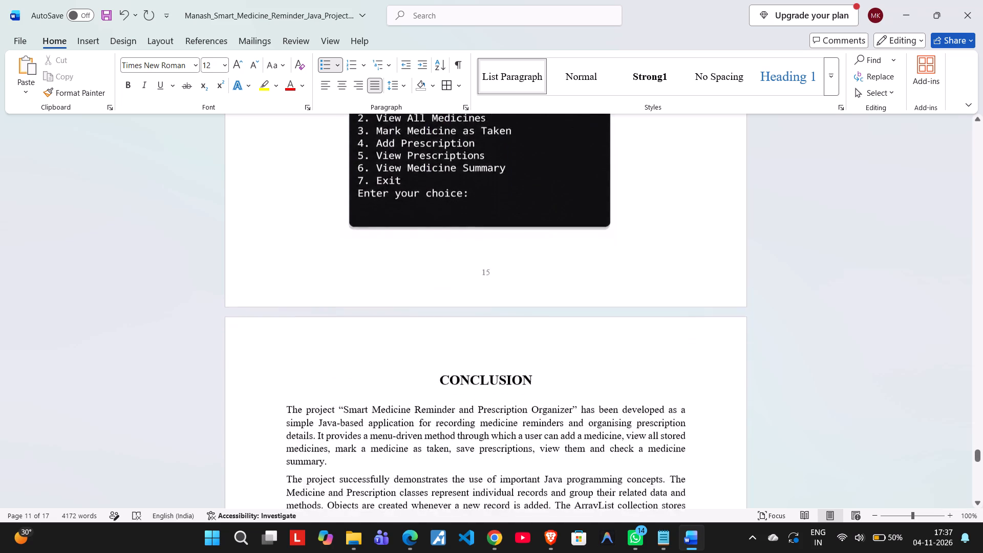
pyautogui.scroll(-2, 653, 434)
pyautogui.scroll(11, 668, 438)
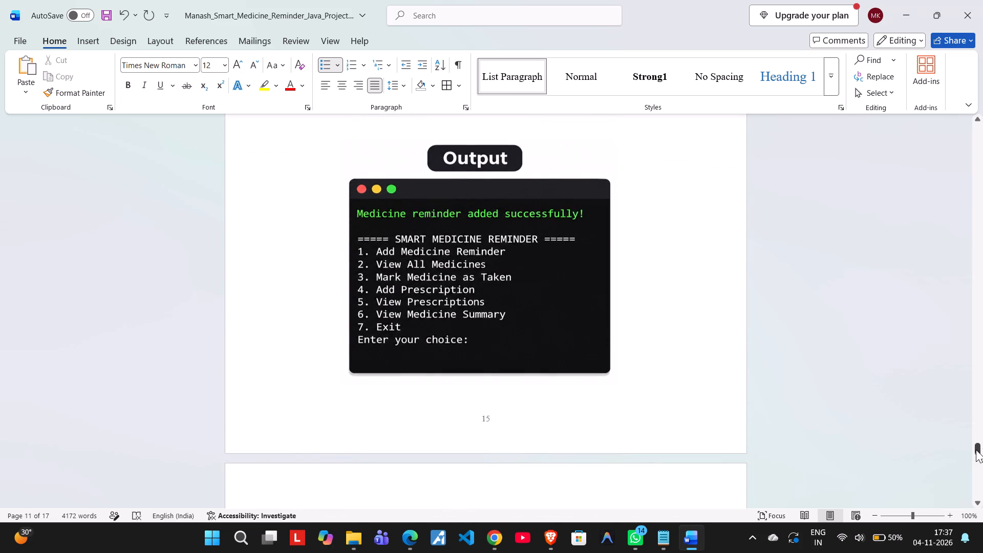
pyautogui.moveTo(975, 451); pyautogui.dragTo(968, 116)
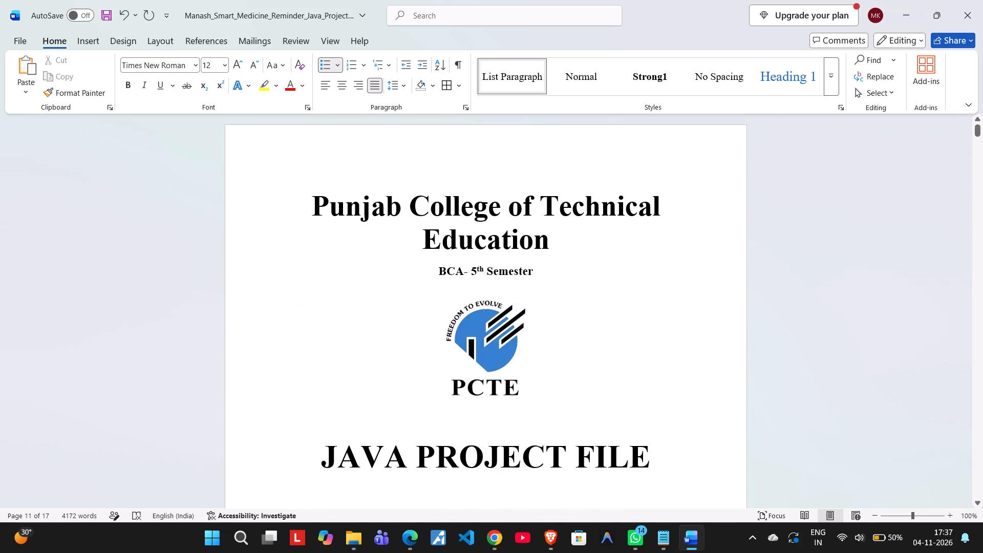
pyautogui.scroll(-10, 827, 237)
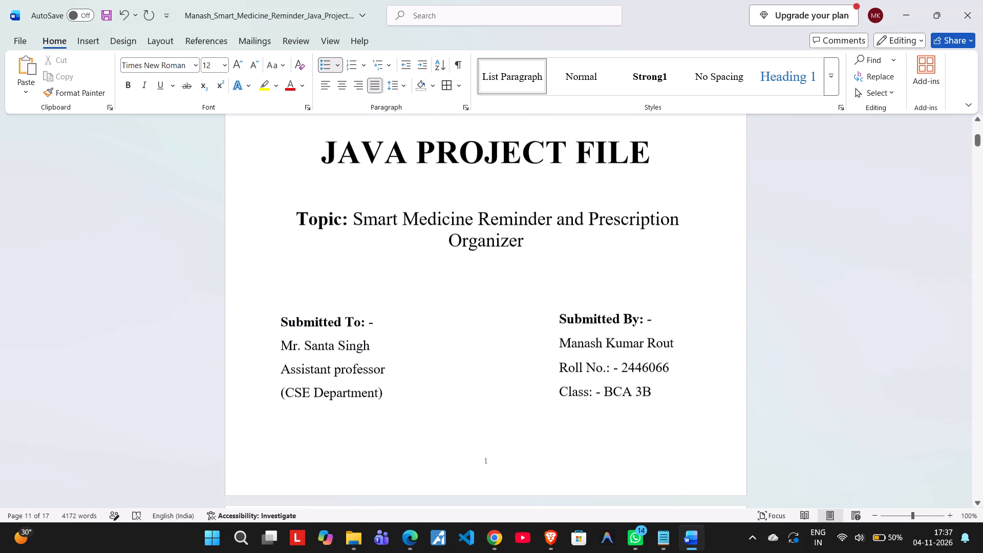
pyautogui.scroll(3, 818, 261)
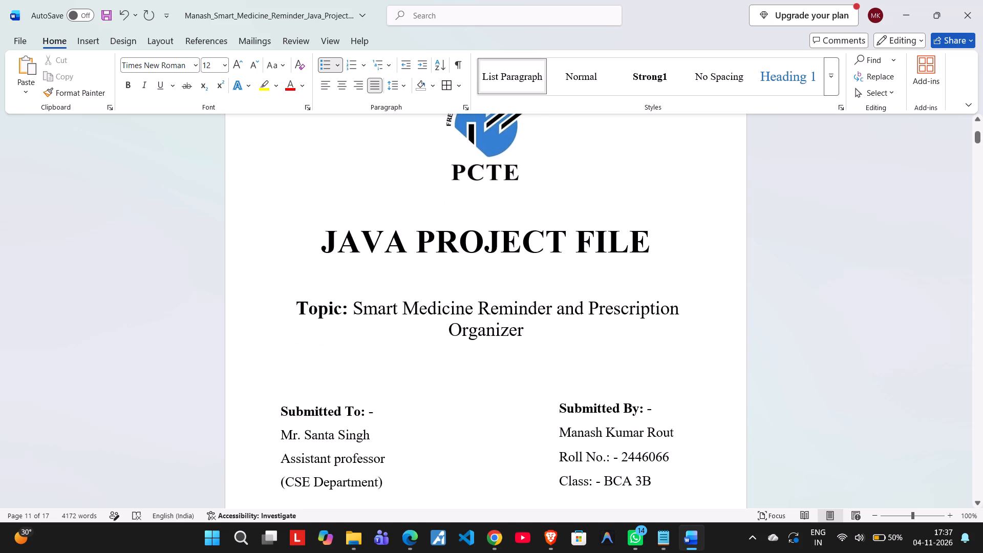
pyautogui.scroll(2, 818, 261)
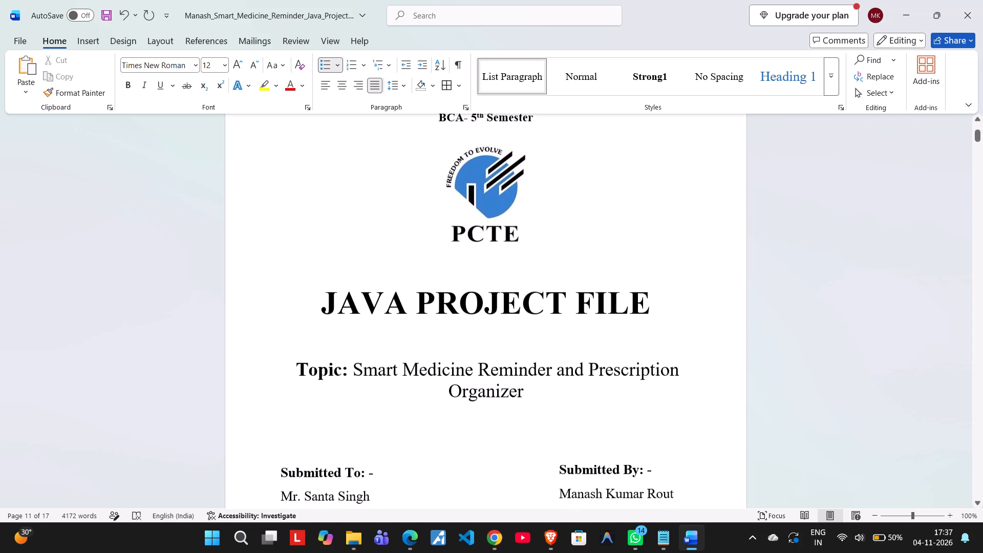
pyautogui.scroll(-2, 704, 290)
pyautogui.scroll(4, 704, 290)
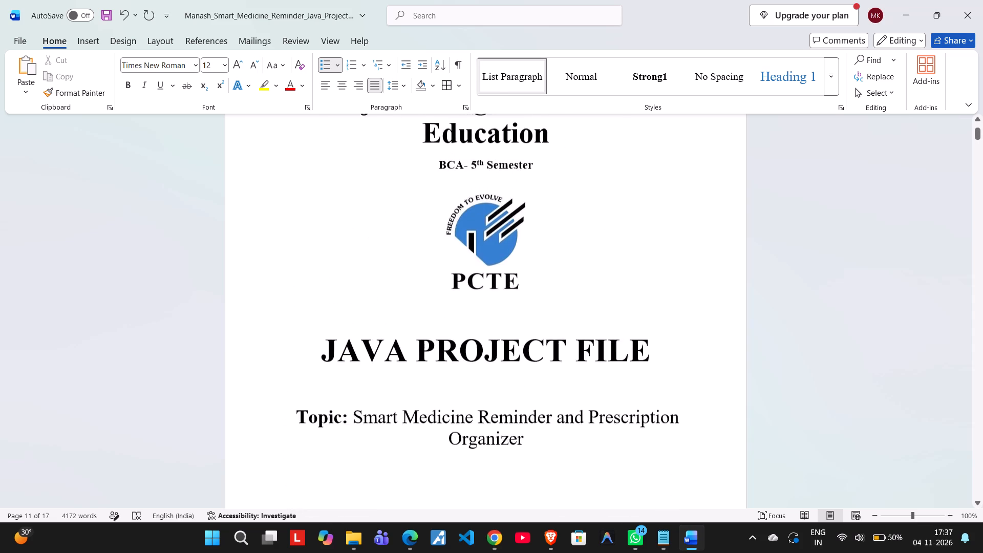
pyautogui.scroll(3, 704, 290)
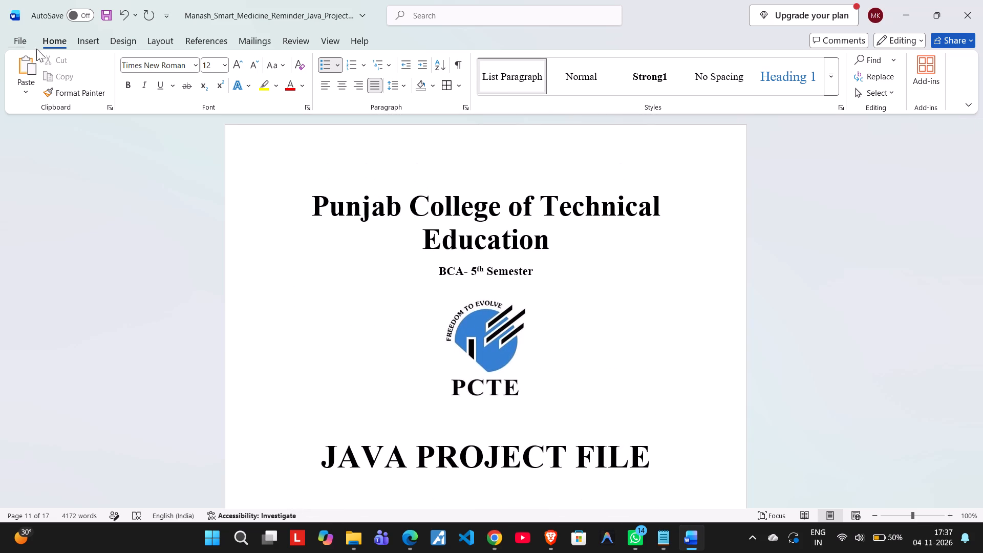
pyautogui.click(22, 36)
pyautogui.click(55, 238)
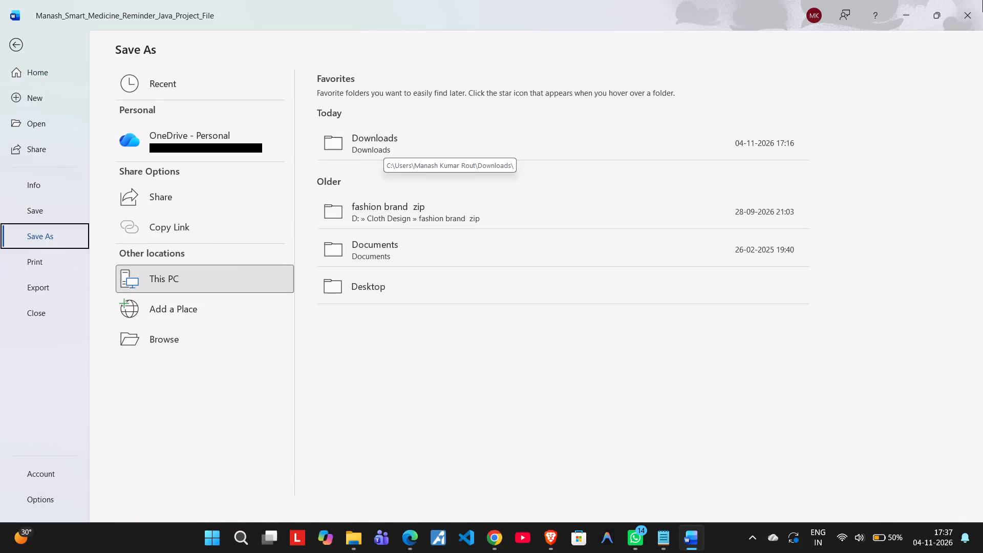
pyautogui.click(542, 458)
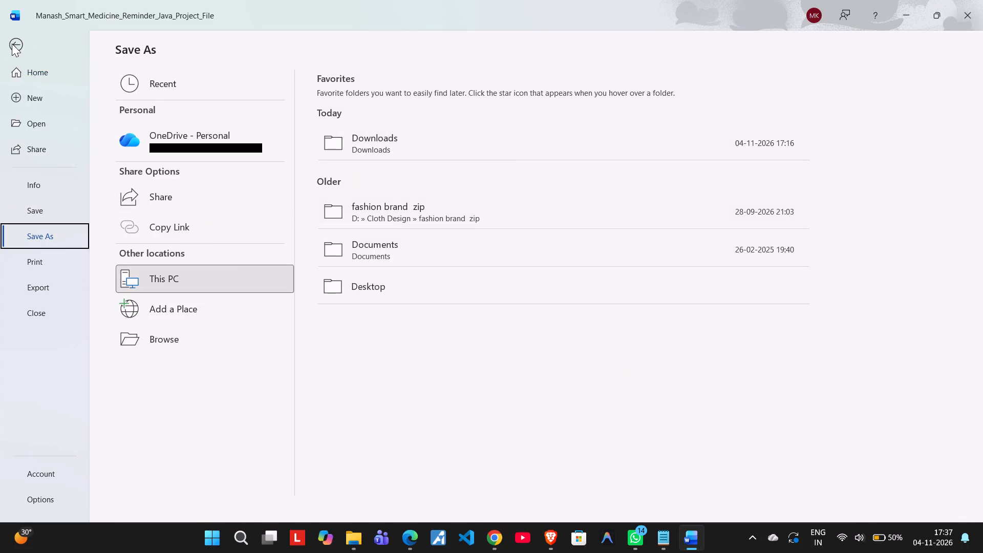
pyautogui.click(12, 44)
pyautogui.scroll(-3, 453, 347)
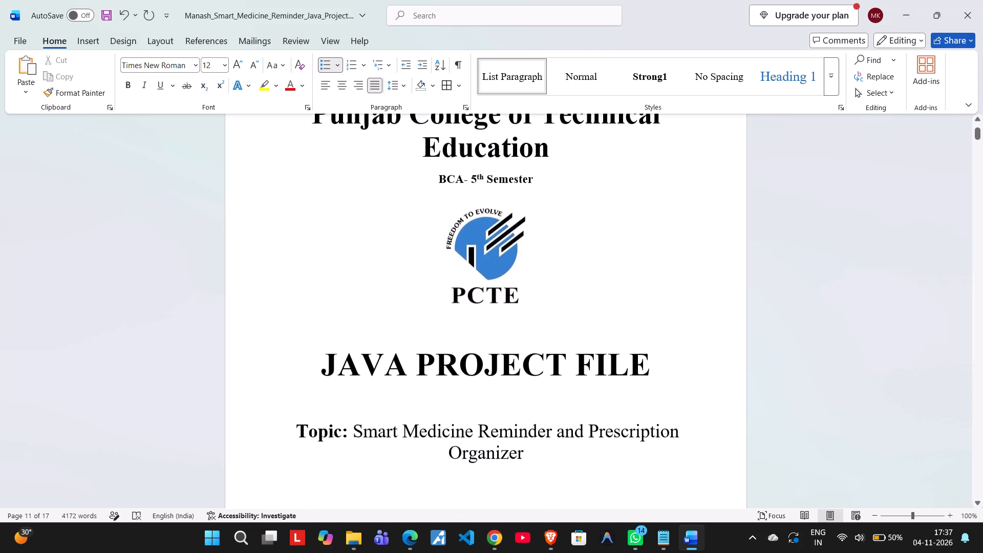
# Check the report's cover page from the college heading down to the submission details.
pyautogui.scroll(-3, 458, 330)
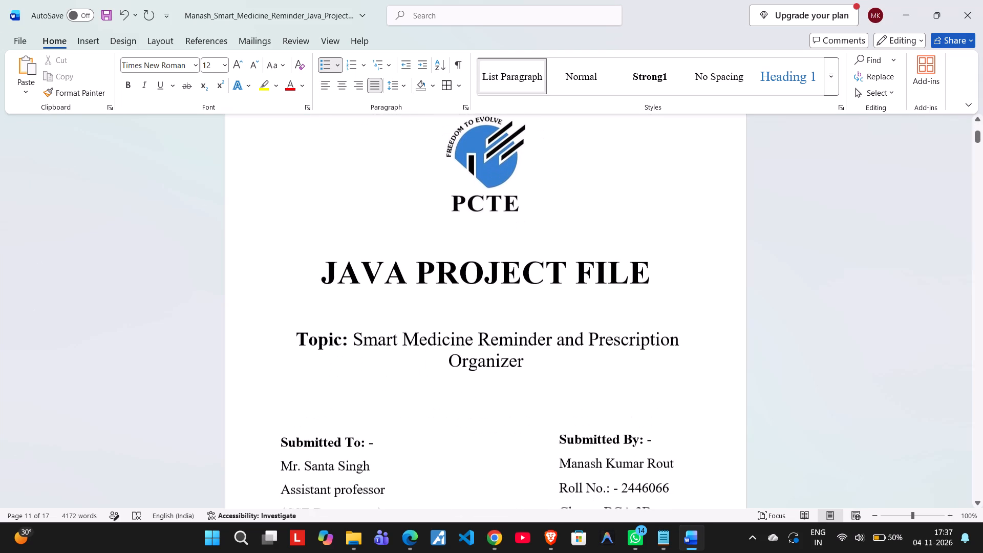
pyautogui.scroll(-4, 458, 329)
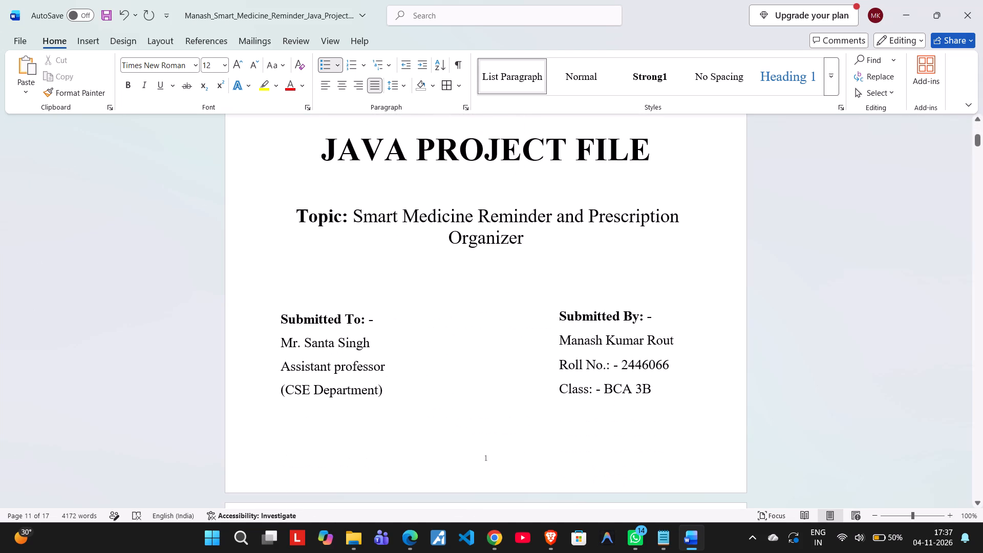
pyautogui.scroll(4, 458, 330)
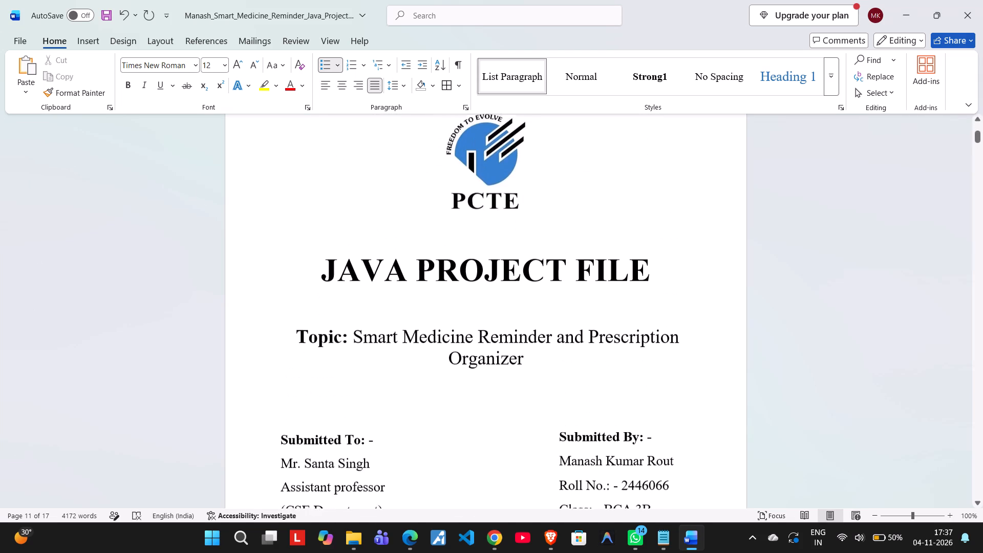
pyautogui.scroll(4, 458, 329)
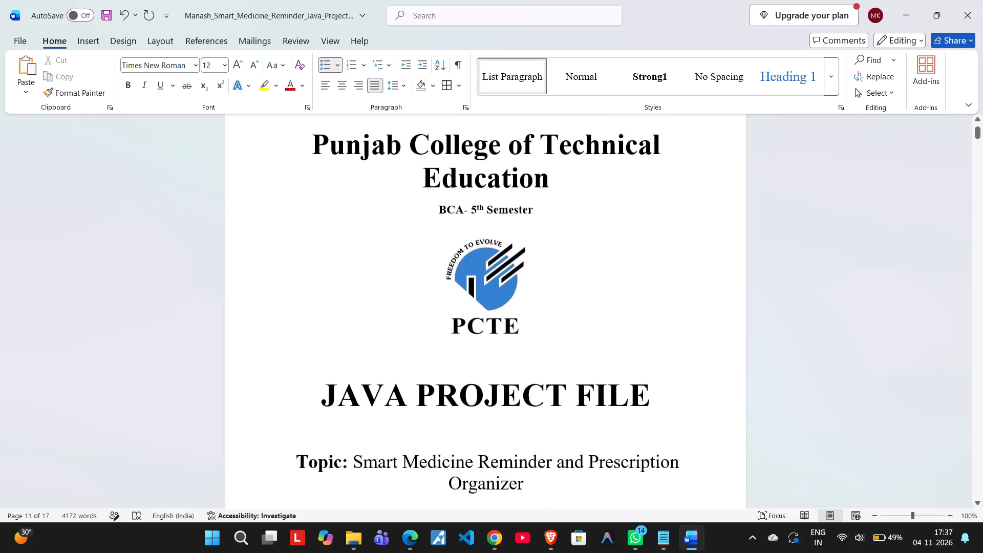
pyautogui.scroll(3, 458, 329)
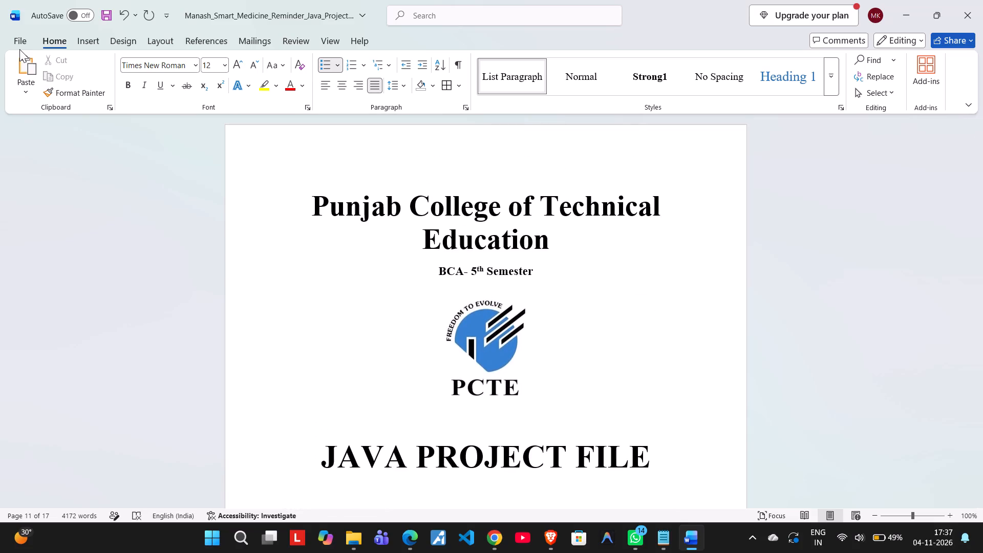
# Save a copy of the report as a Word document named "JAVA project file (Manash)" in the Downloads folder.
pyautogui.click(19, 38)
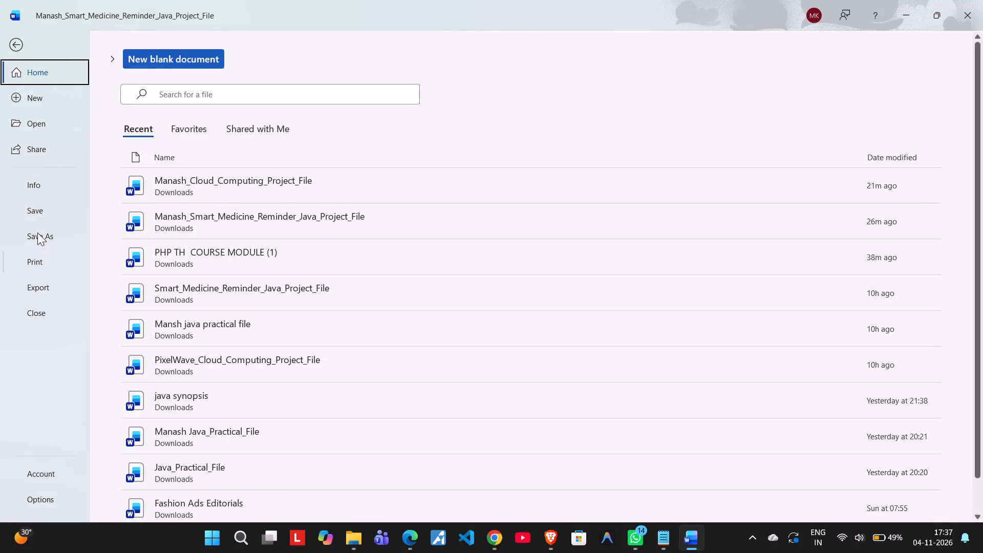
pyautogui.click(37, 232)
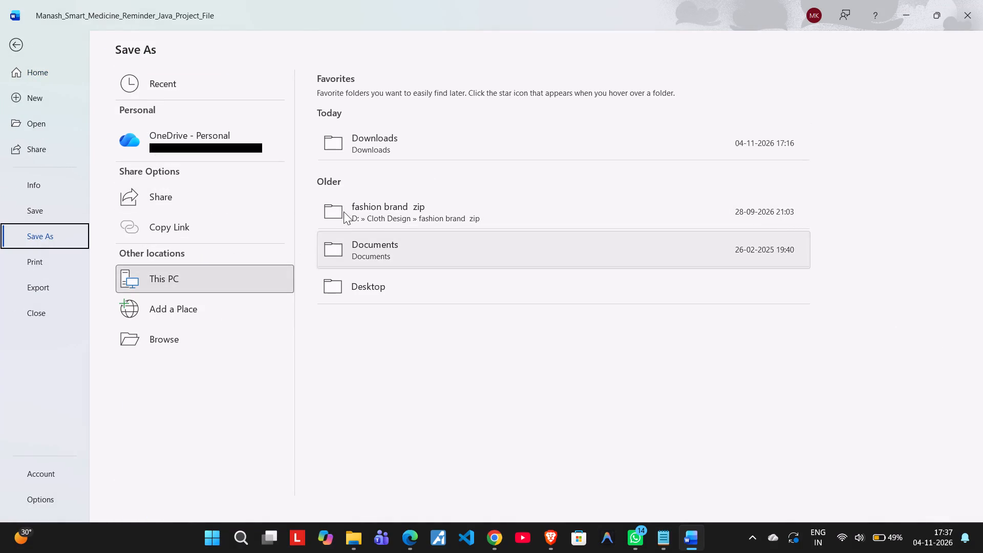
pyautogui.click(370, 141)
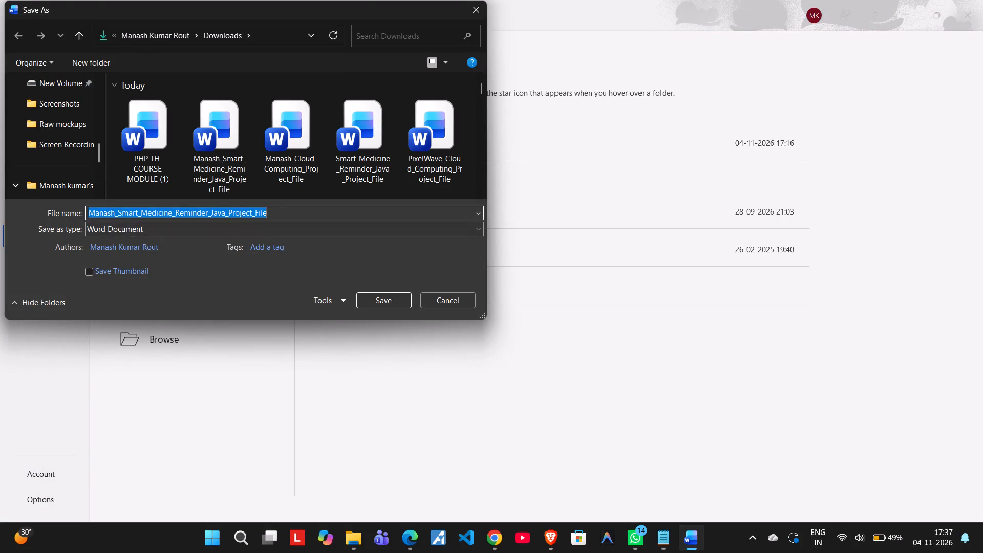
pyautogui.press('BackSpace')
pyautogui.write('Jvaa')
pyautogui.press('BackSpace')
pyautogui.press('BackSpace')
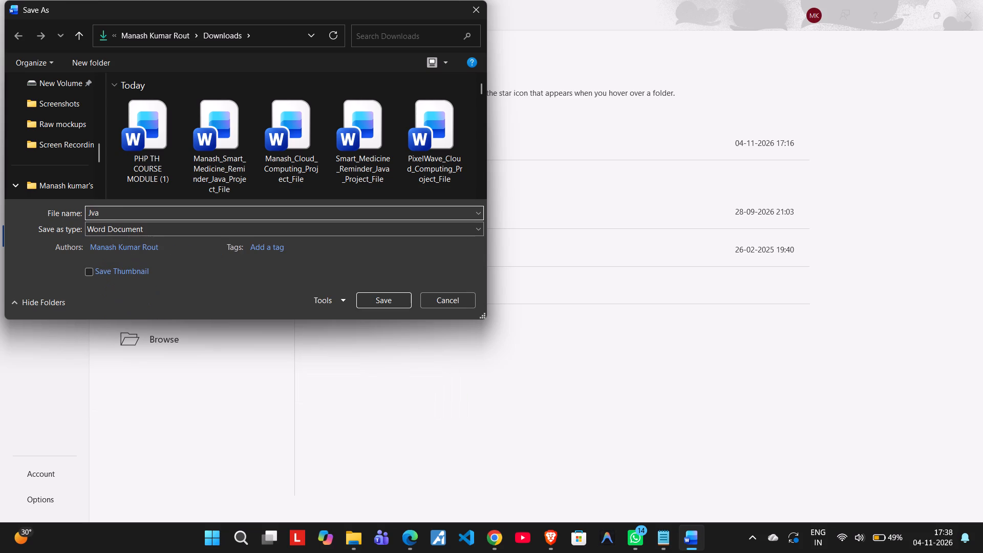
pyautogui.press('BackSpace')
pyautogui.press('BackSpace')
pyautogui.write('JAVA')
pyautogui.press('space')
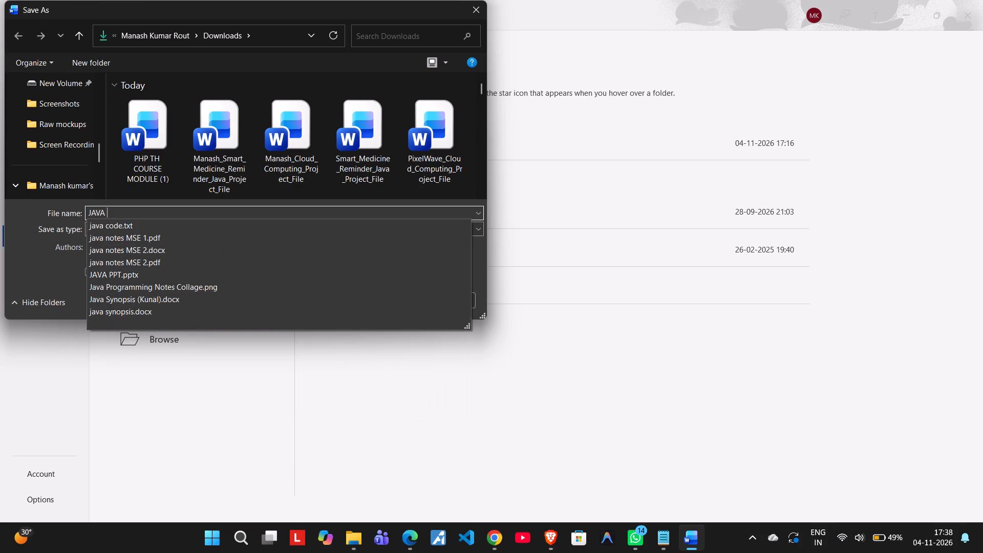
pyautogui.write('project file')
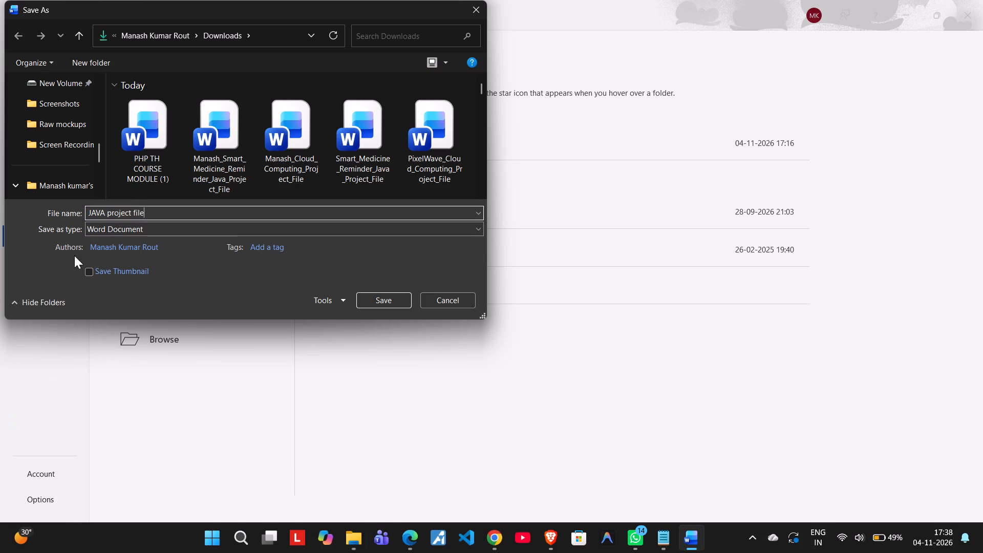
pyautogui.scroll(10, 50, 166)
pyautogui.scroll(-2, 57, 88)
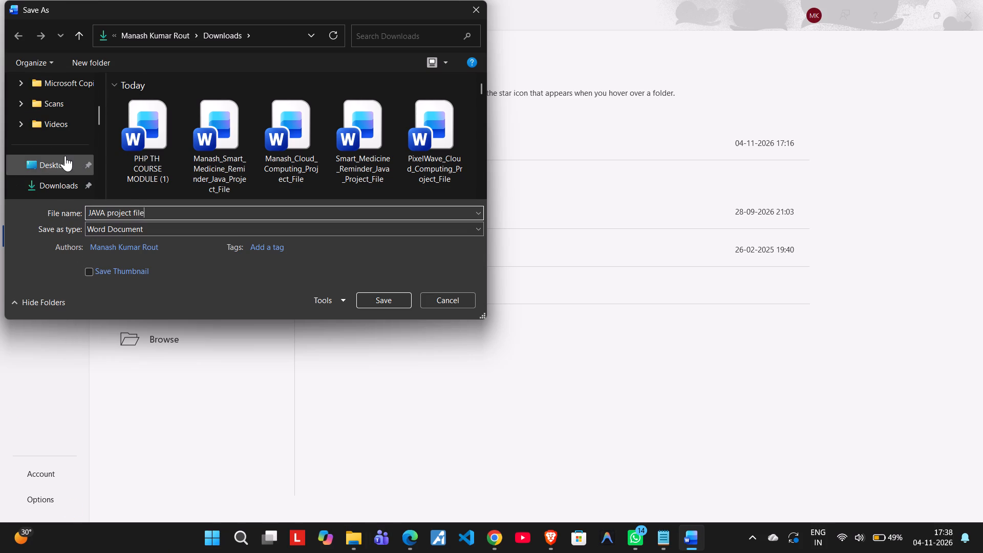
pyautogui.click(57, 187)
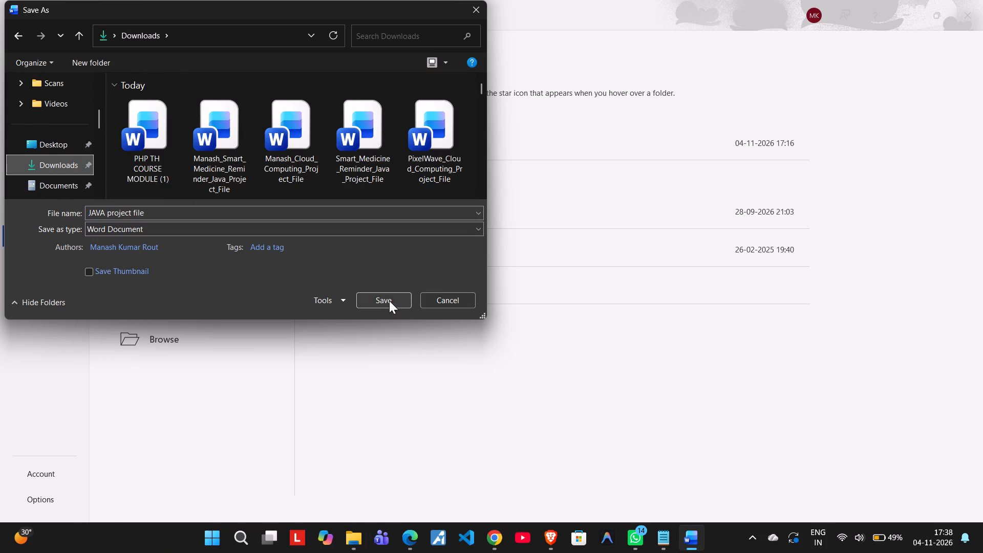
pyautogui.click(194, 217)
pyautogui.click(194, 217)
pyautogui.press('space')
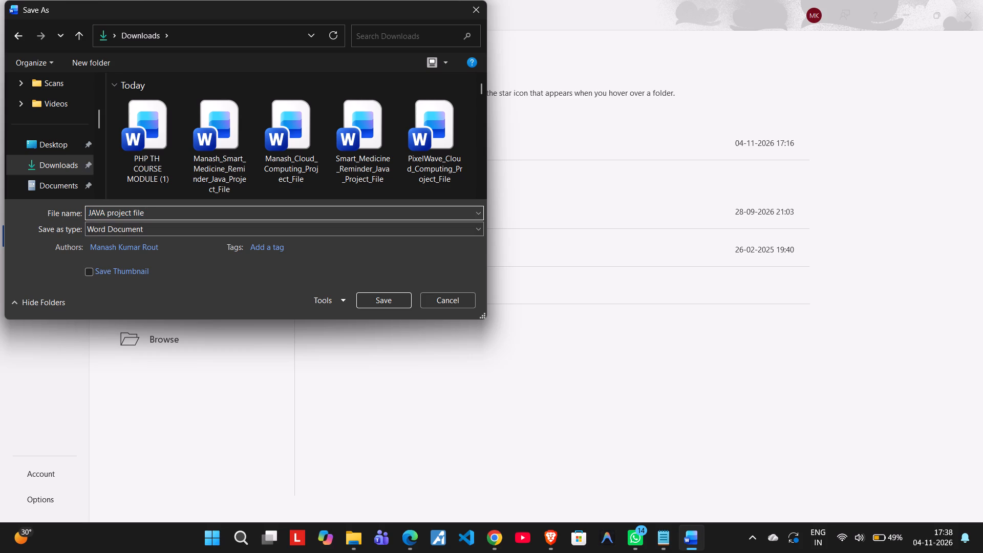
pyautogui.write('Maa')
pyautogui.press('BackSpace')
pyautogui.write('nash')
pyautogui.hotkey('shift', ')')
pyautogui.press('Left')
pyautogui.press('Left')
pyautogui.press('Left')
pyautogui.press('Left')
pyautogui.press('Left')
pyautogui.press('Left')
pyautogui.press('Left')
pyautogui.hotkey('shift', '(')
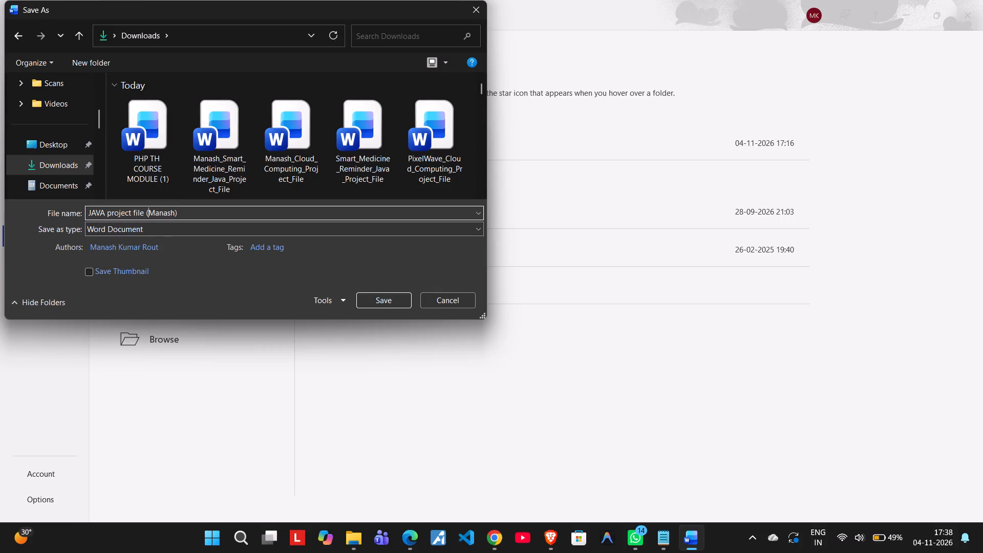
pyautogui.click(389, 298)
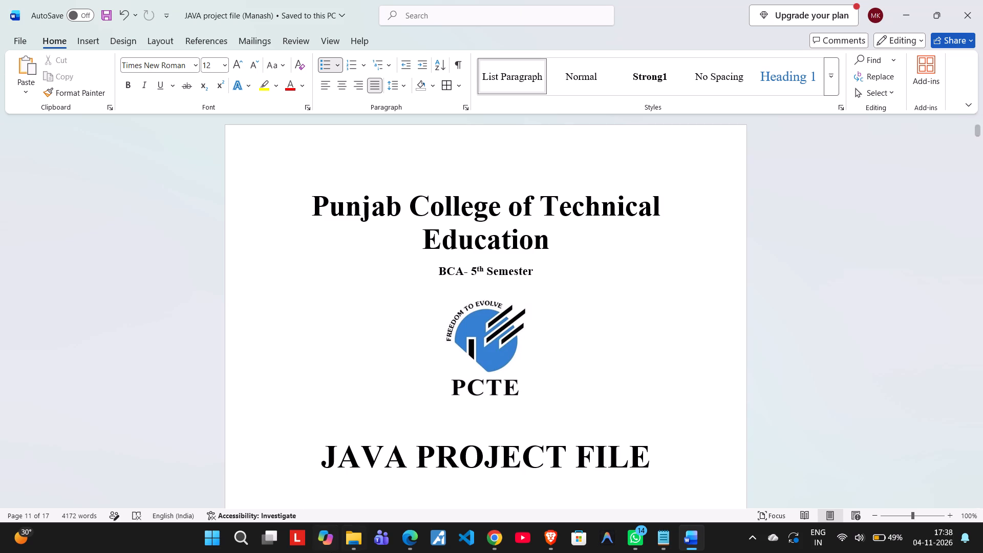
# Open the file management view for the saved report.
pyautogui.click(20, 35)
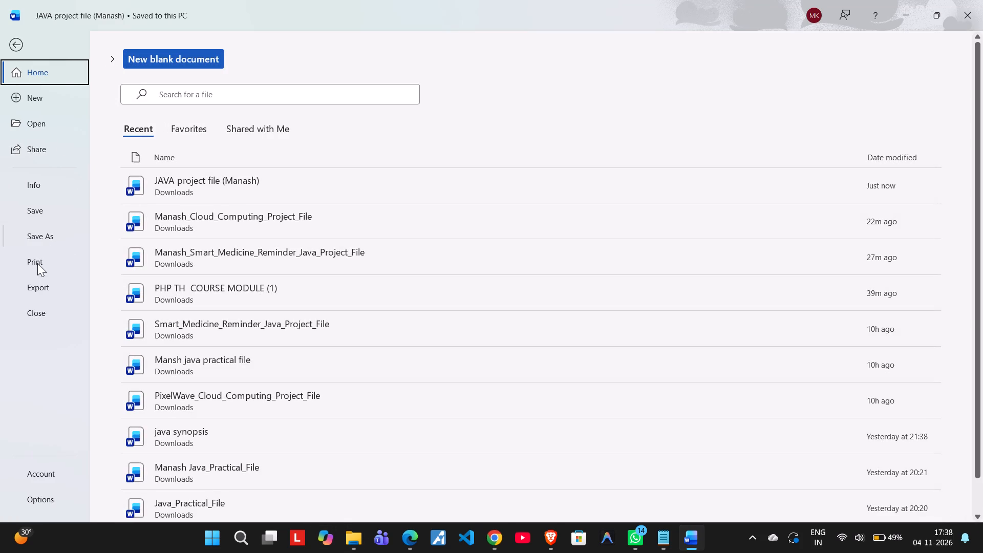
# Export the report as a PDF named "JAVA project file (Manash)" to the Downloads folder, using standard optimisation.
pyautogui.click(47, 280)
pyautogui.click(349, 180)
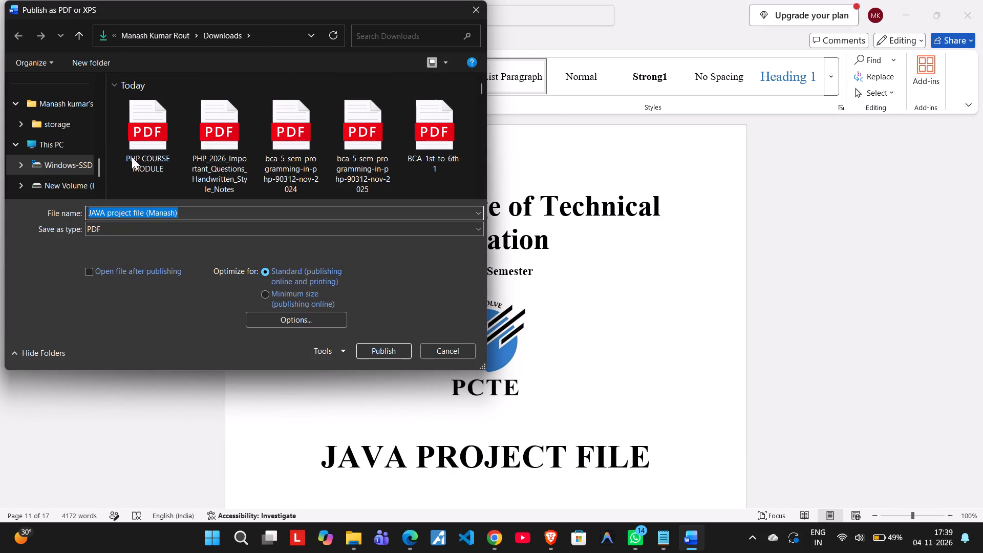
pyautogui.scroll(8, 4, 157)
pyautogui.scroll(-3, 41, 139)
pyautogui.scroll(9, 41, 139)
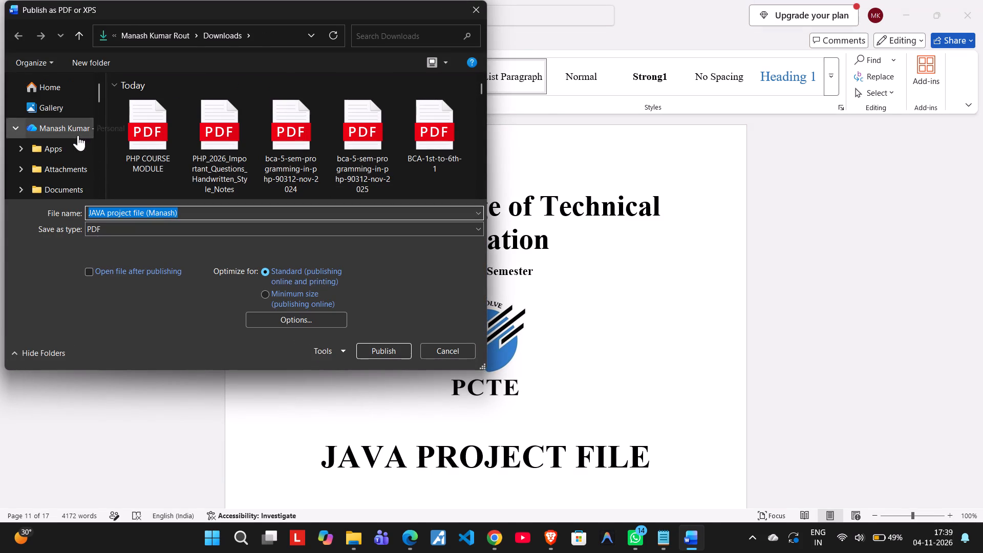
pyautogui.scroll(3, 55, 141)
pyautogui.scroll(-2, 55, 139)
pyautogui.click(61, 175)
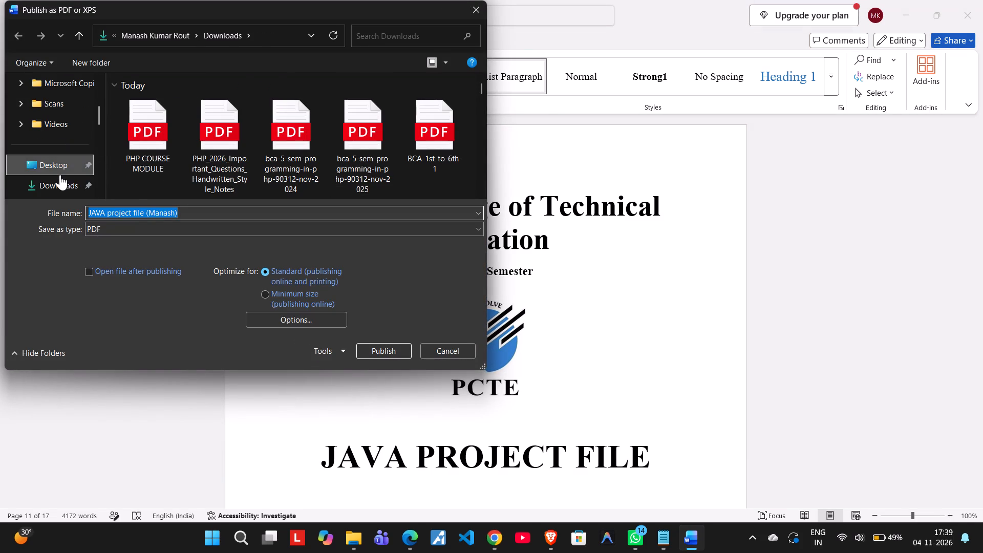
pyautogui.click(56, 181)
pyautogui.click(65, 167)
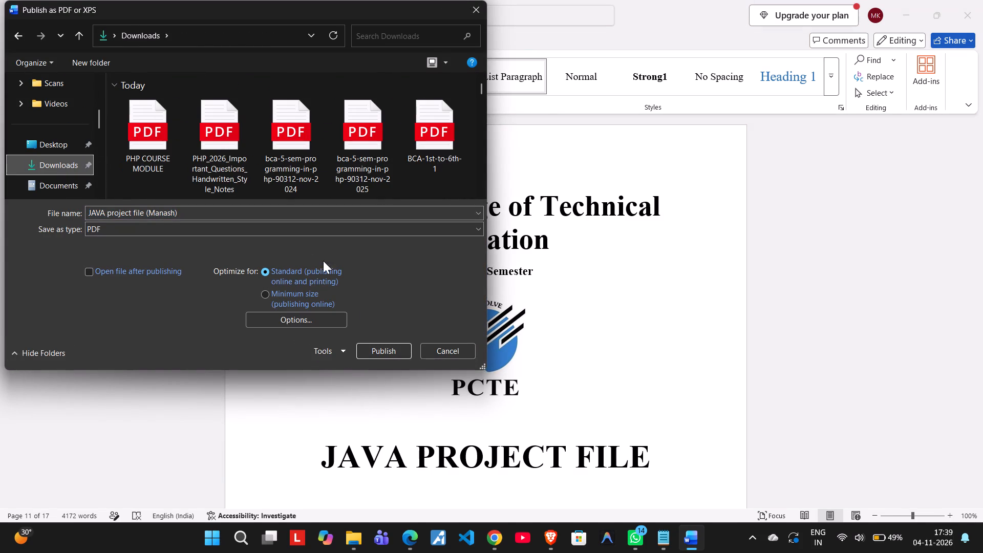
pyautogui.click(374, 351)
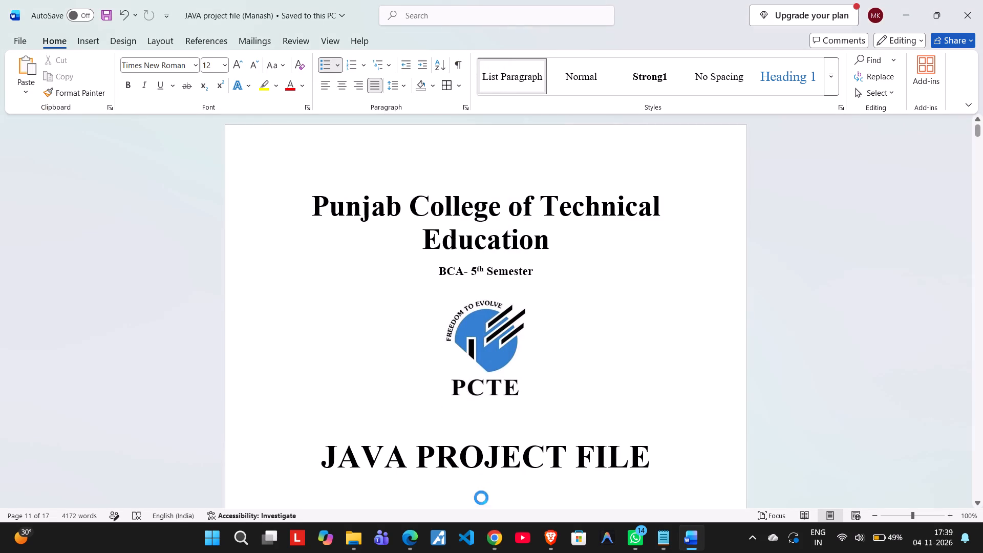
# Switch to File Explorer and copy the "JAVA project file (Manash)" PDF from the Downloads folder to the clipboard.
pyautogui.click(355, 532)
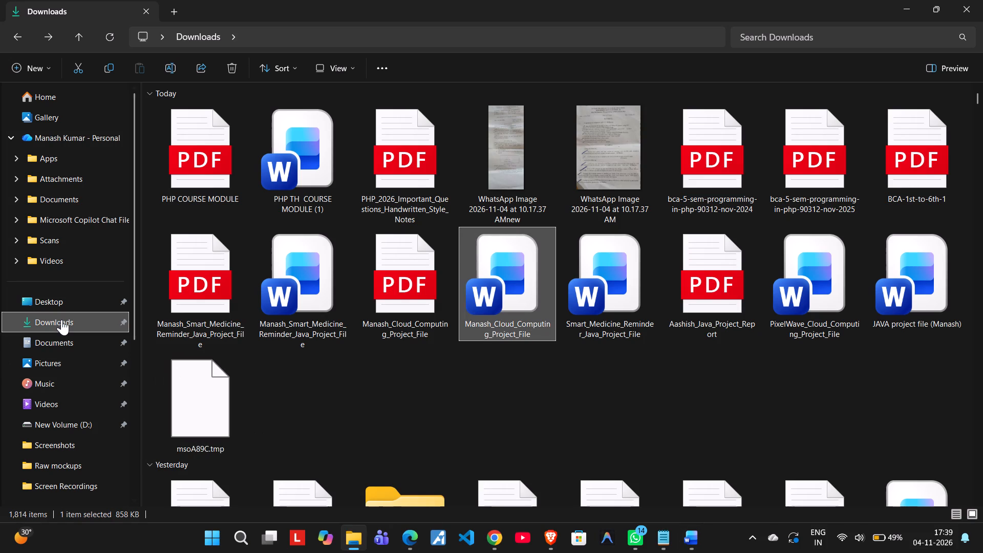
pyautogui.click(61, 320)
pyautogui.click(61, 320)
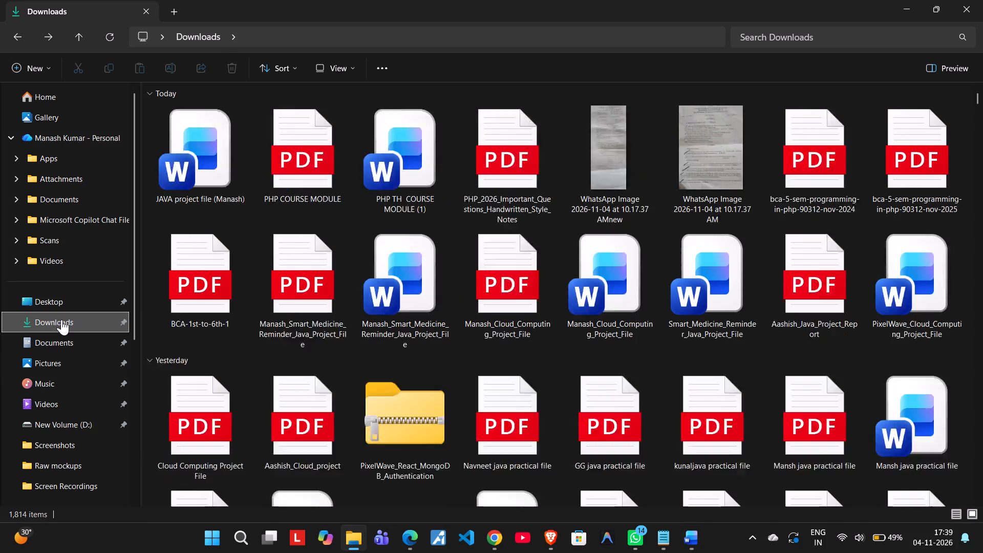
pyautogui.rightClick(205, 160)
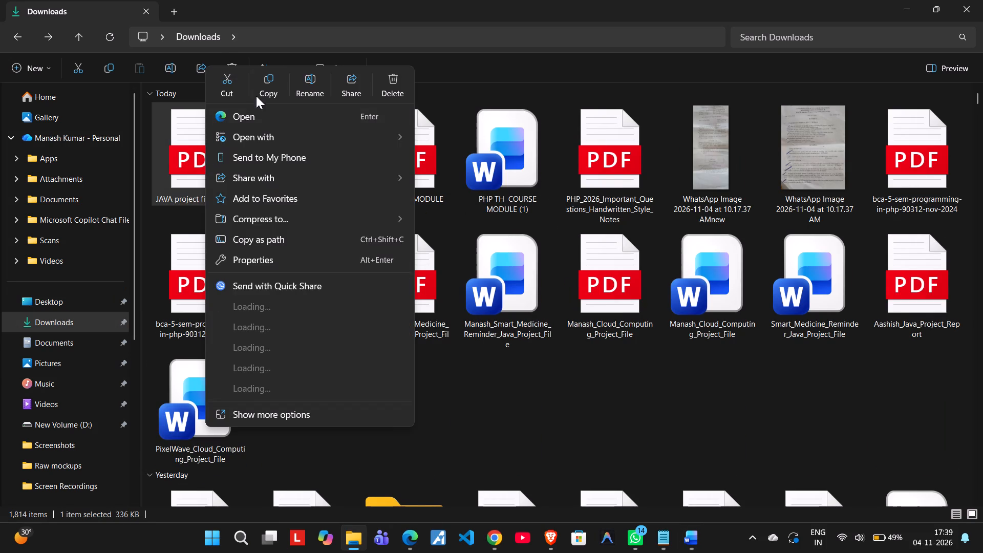
pyautogui.click(267, 82)
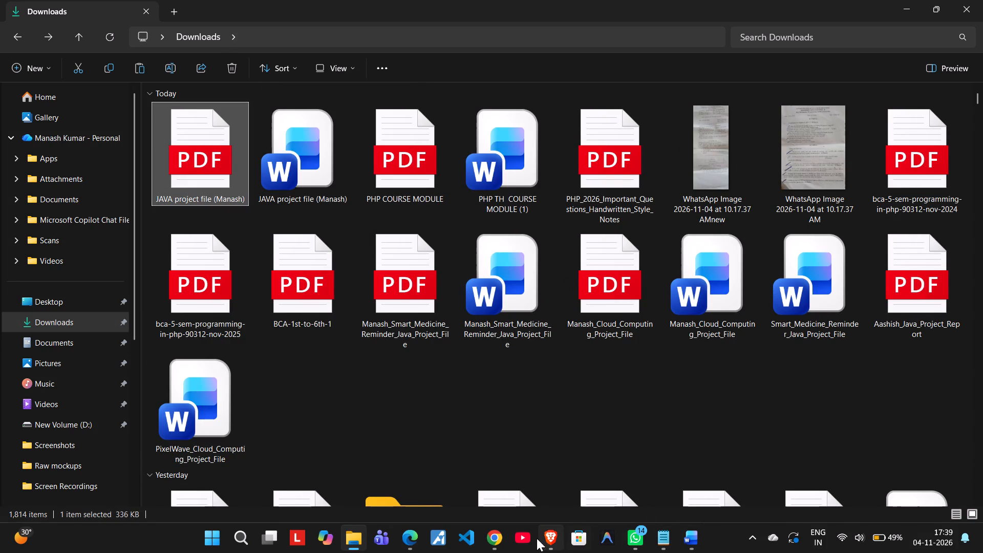
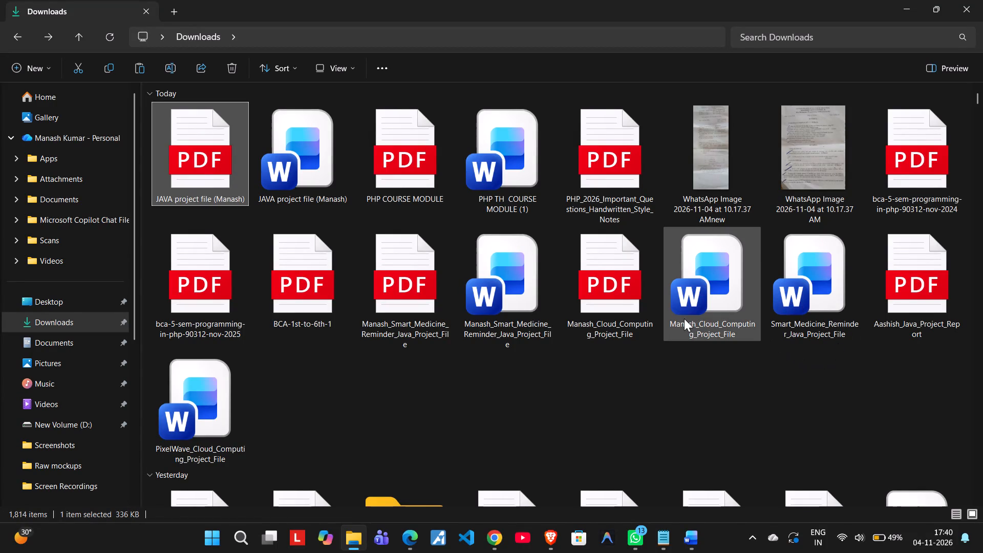
# Open the Word document Manash_Cloud_Computing_Project_File from the Downloads folder.
pyautogui.doubleClick(701, 281)
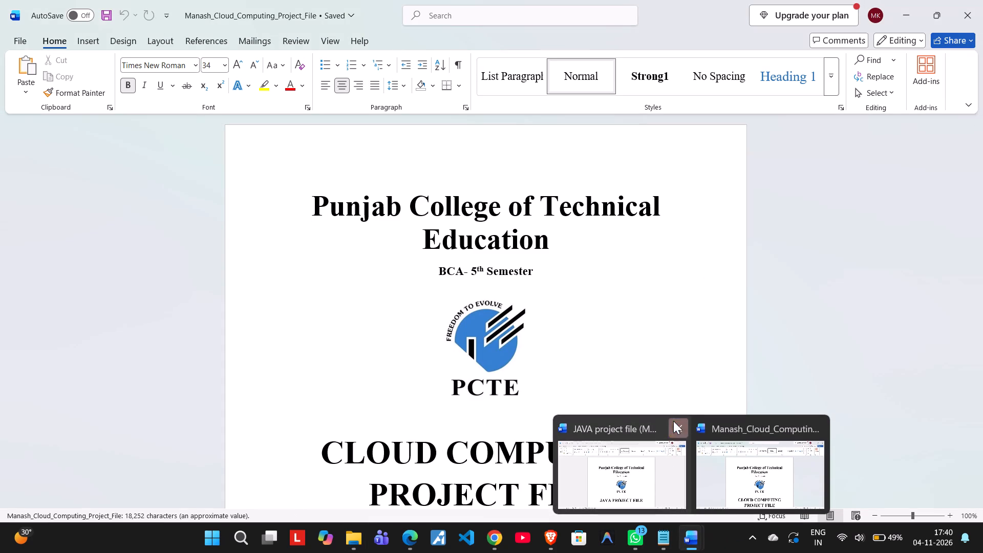
# Close the JAVA project file and switch to the Cloud Computing project report.
pyautogui.click(679, 429)
pyautogui.click(673, 461)
# Change the roll number label in the cover page's Submitted By box to "Roll No:-".
pyautogui.scroll(-5, 559, 337)
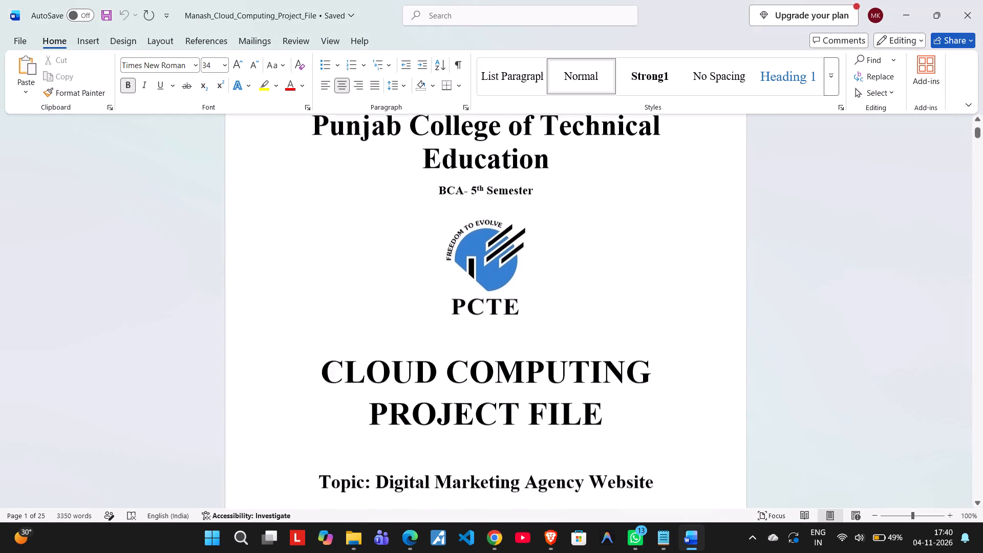
pyautogui.scroll(-4, 563, 338)
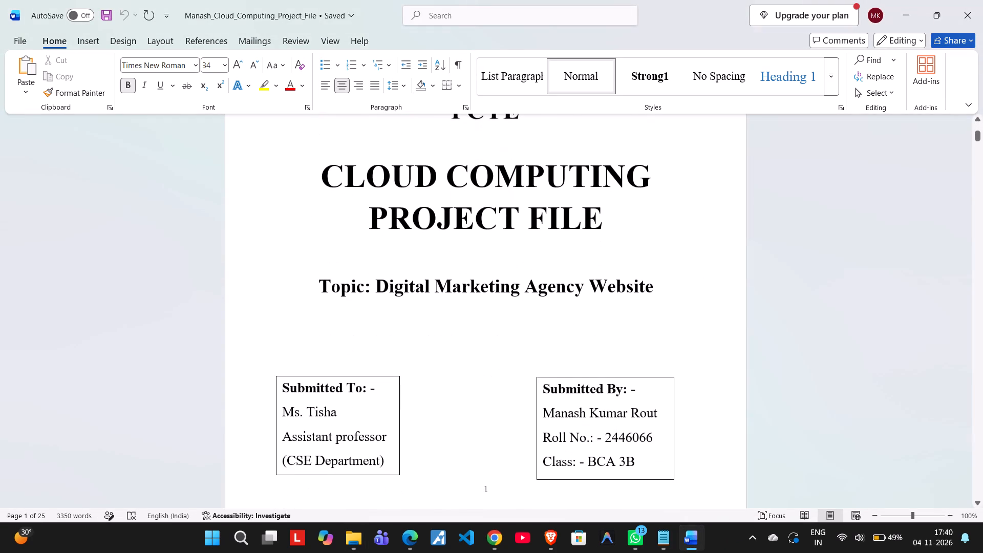
pyautogui.scroll(-3, 564, 346)
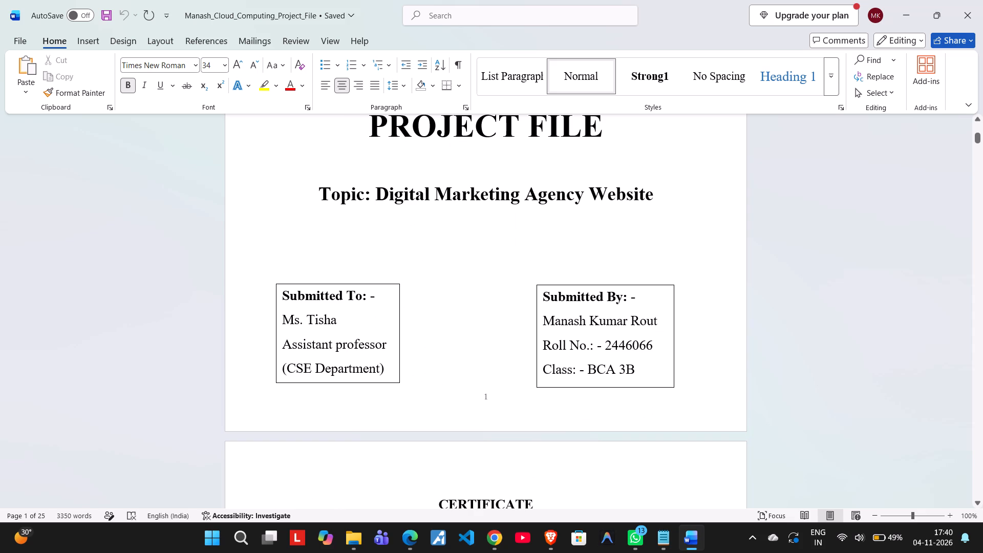
pyautogui.click(594, 347)
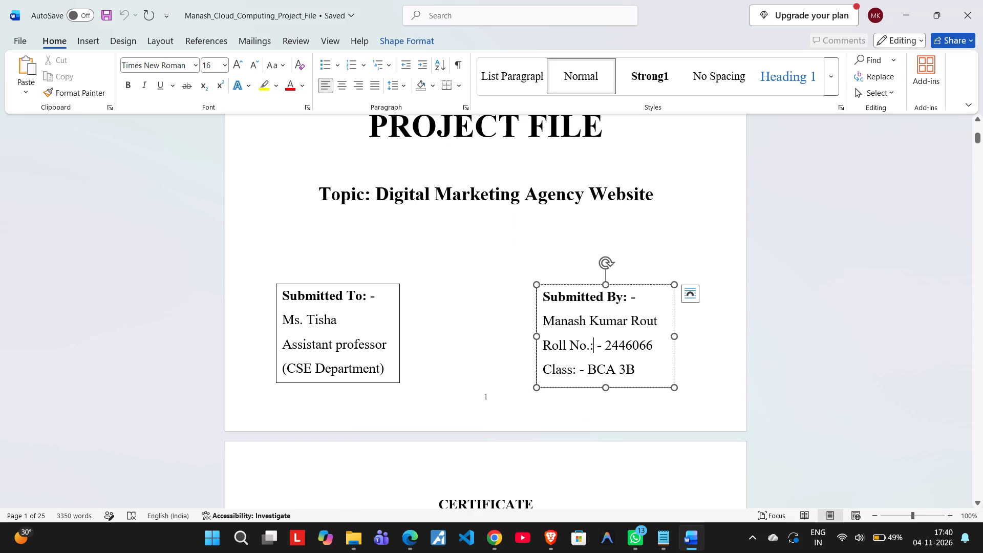
pyautogui.click(602, 346)
pyautogui.press('BackSpace')
pyautogui.press('BackSpace')
pyautogui.press('BackSpace')
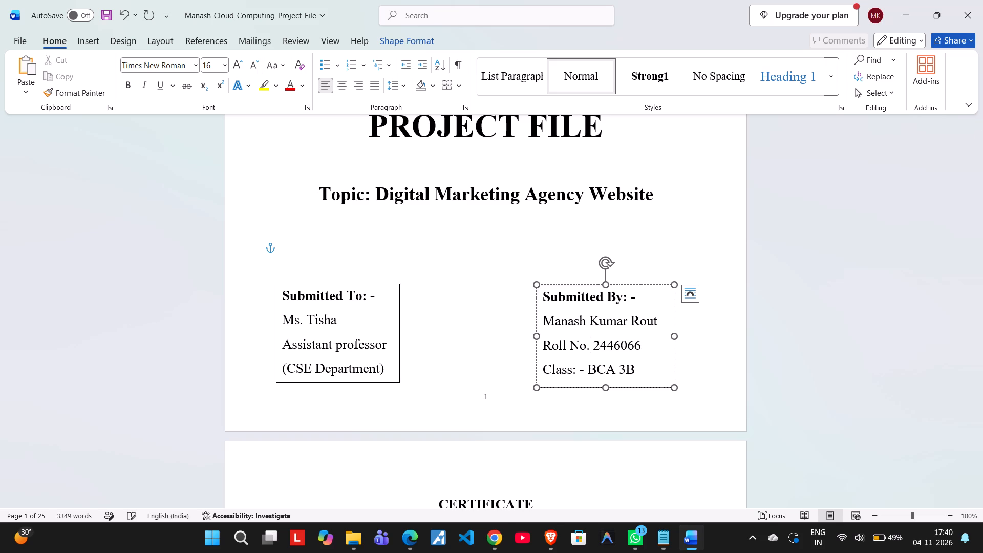
pyautogui.press('BackSpace')
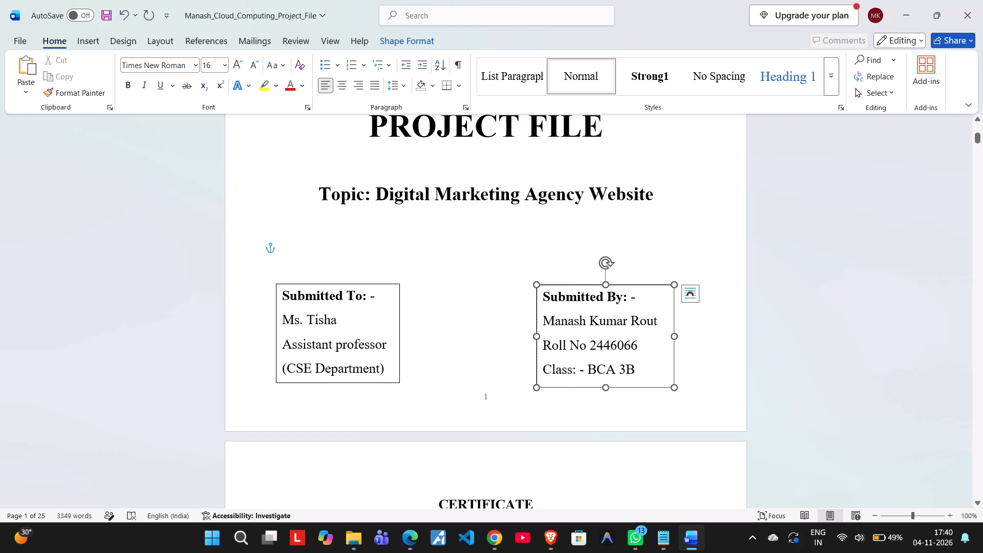
pyautogui.hotkey('shift', '"')
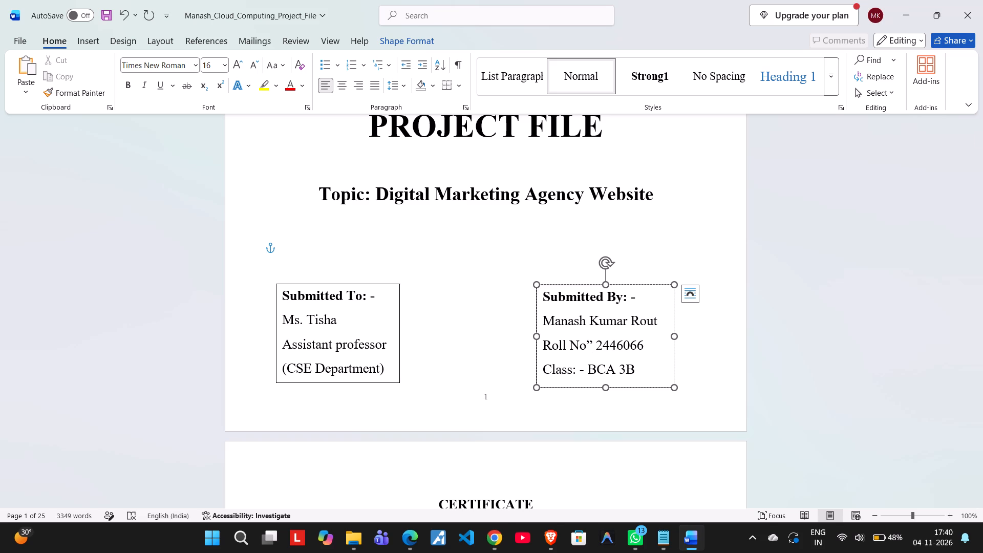
pyautogui.press('BackSpace')
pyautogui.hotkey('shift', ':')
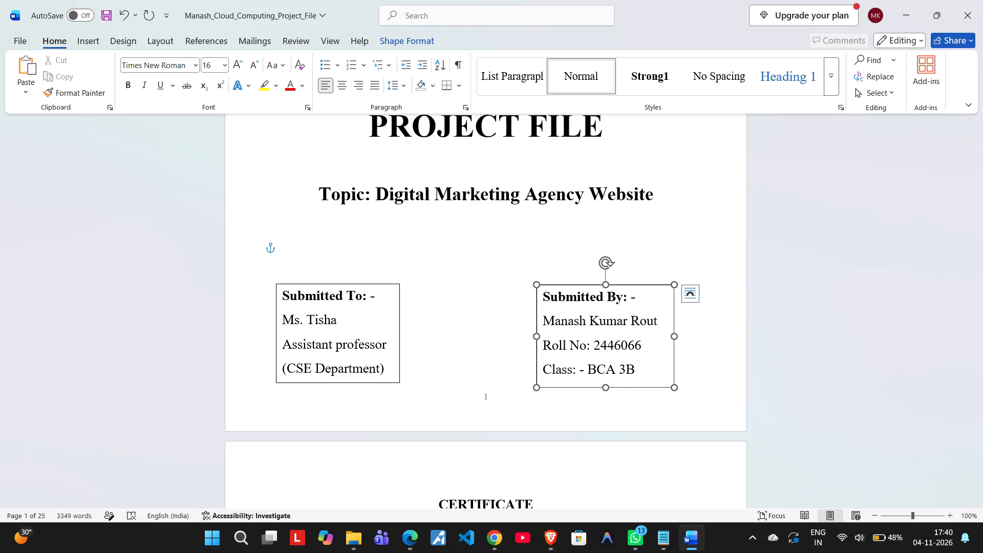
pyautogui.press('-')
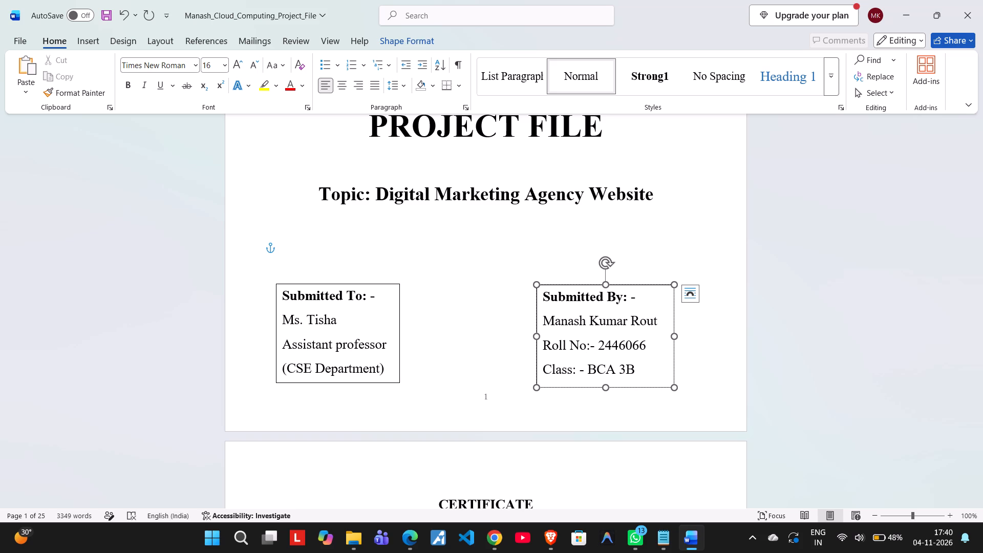
# Remove the space before the hyphen in the Submitted By box's class label so it reads "Class:-".
pyautogui.scroll(-2, 630, 352)
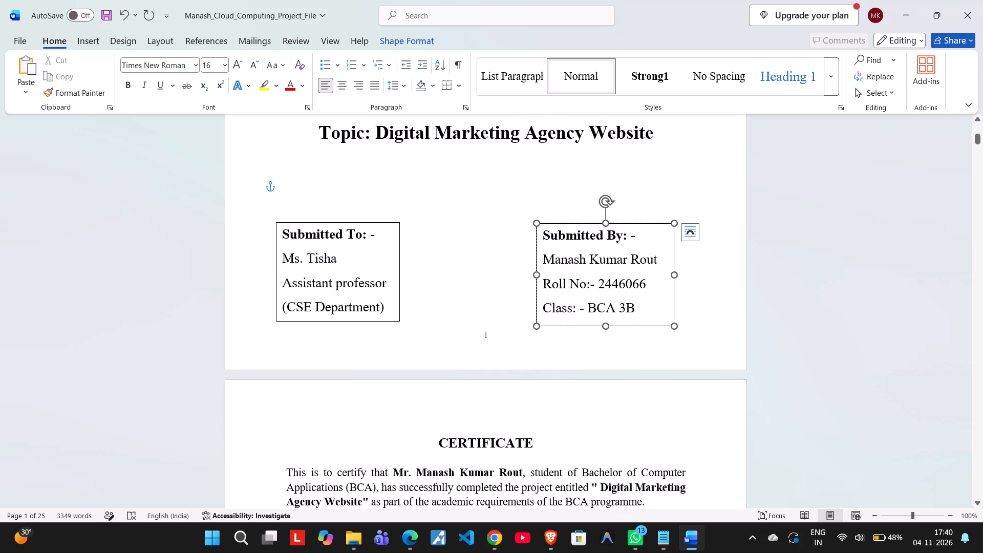
pyautogui.click(579, 309)
pyautogui.press('BackSpace')
# Review the cloud computing report's pages from the Certificate through the About PixelWave section.
pyautogui.scroll(-14, 572, 362)
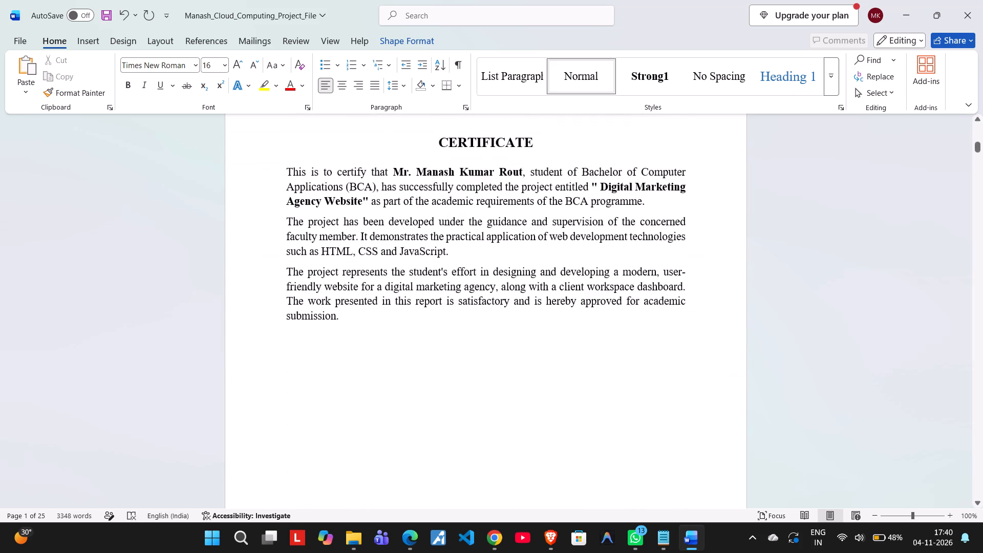
pyautogui.scroll(-12, 573, 354)
pyautogui.scroll(-12, 576, 358)
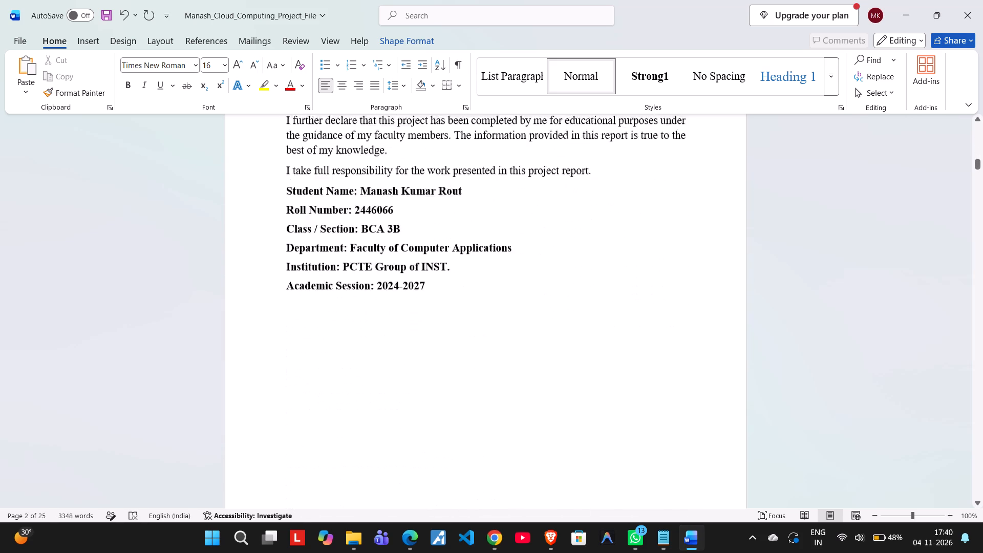
pyautogui.scroll(-19, 578, 356)
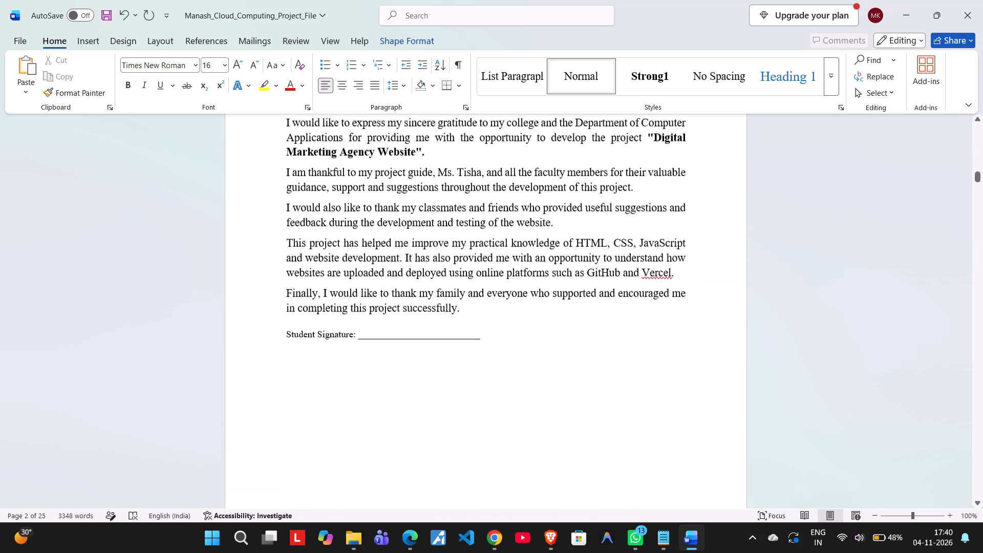
pyautogui.scroll(-19, 578, 355)
pyautogui.scroll(-4, 589, 371)
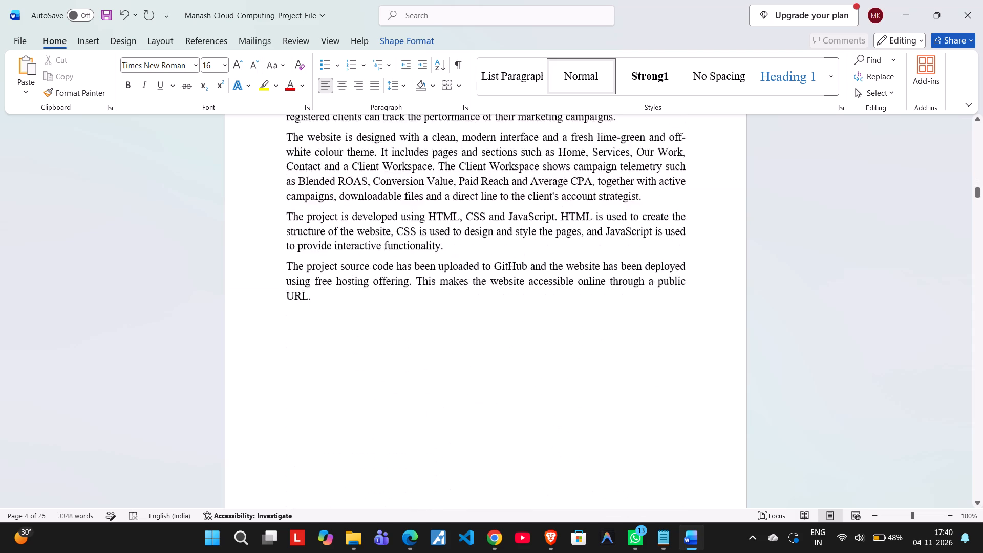
pyautogui.scroll(-20, 586, 377)
pyautogui.scroll(-15, 586, 377)
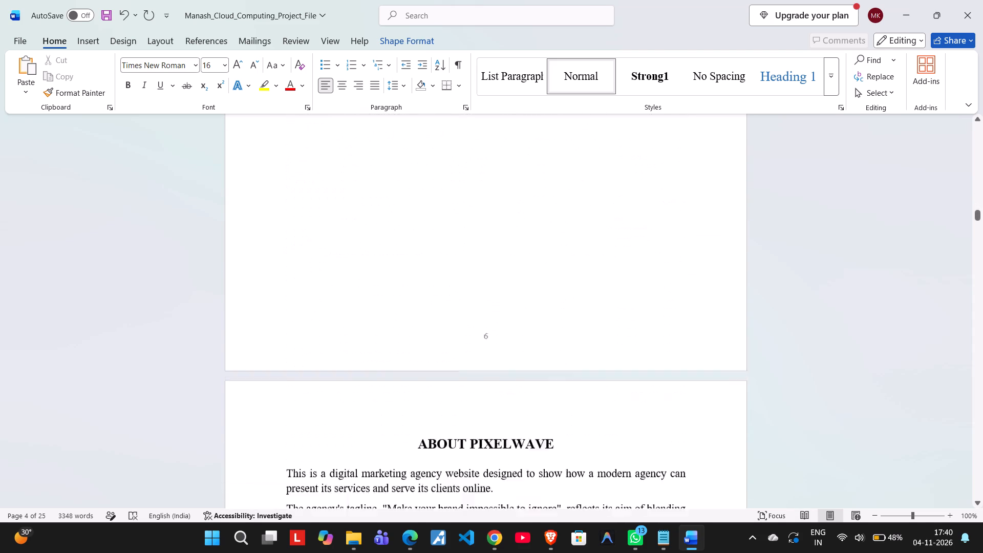
pyautogui.scroll(-15, 570, 404)
# Replace PIXELWAVE in the About heading on page 7 with "digital marketing agency website" copied from the paragraph below.
pyautogui.scroll(2, 563, 408)
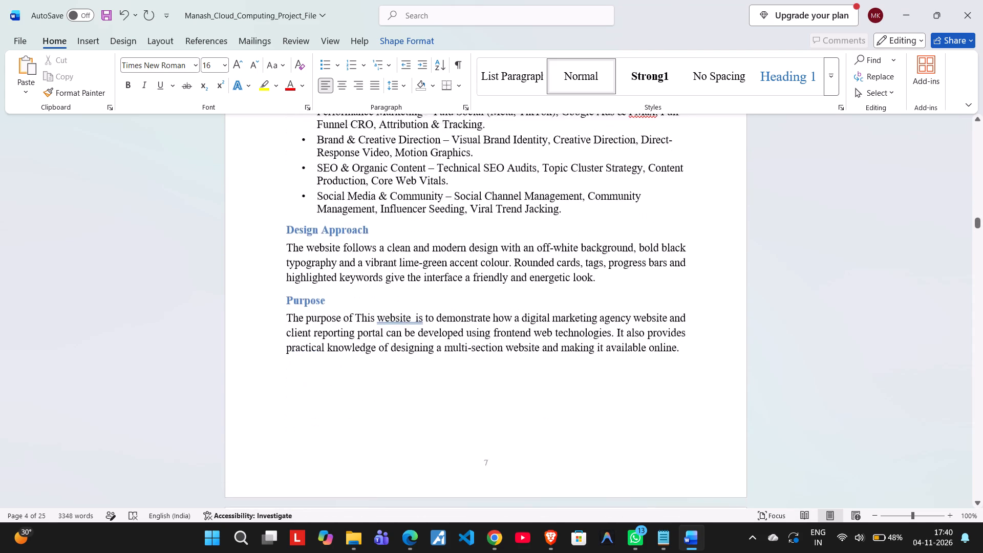
pyautogui.scroll(14, 563, 408)
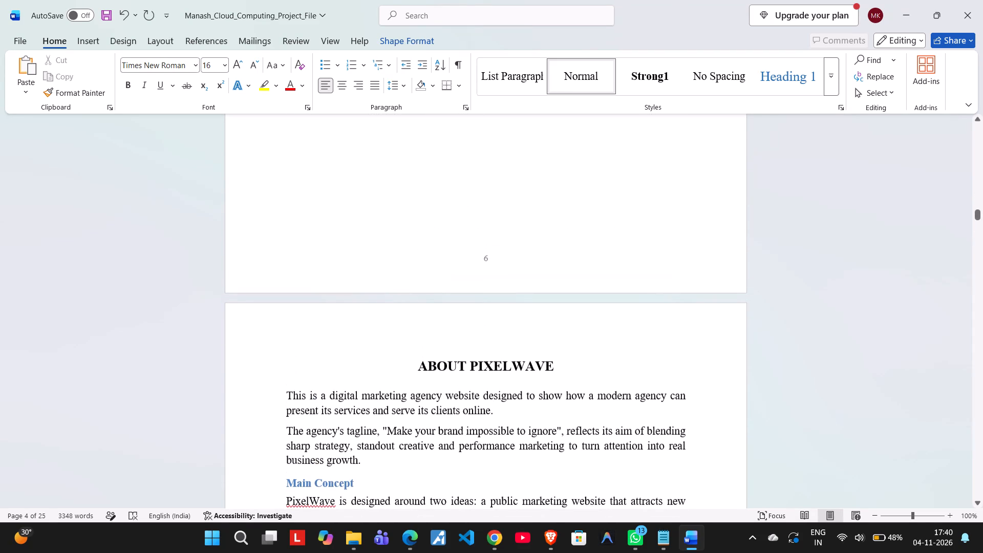
pyautogui.scroll(-1, 563, 407)
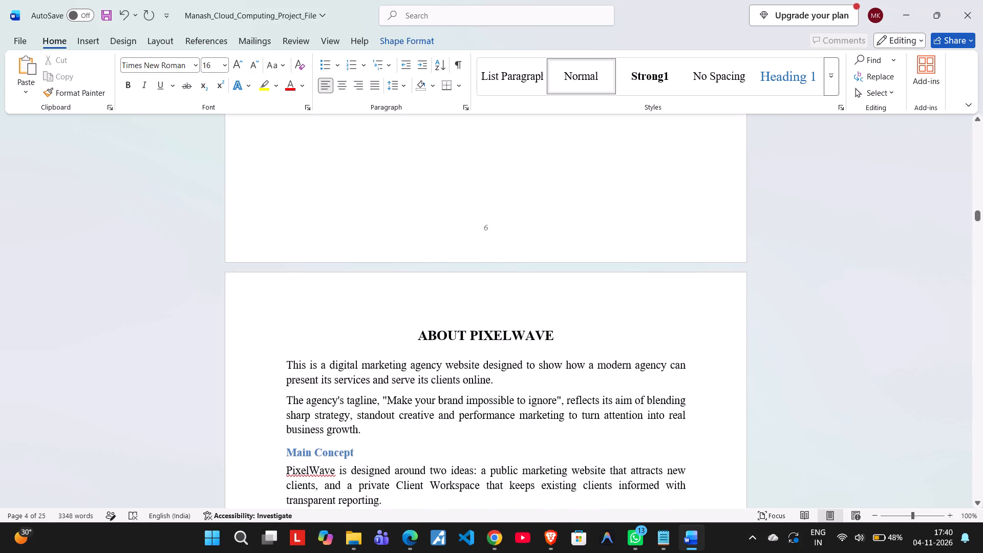
pyautogui.moveTo(478, 367); pyautogui.dragTo(334, 371)
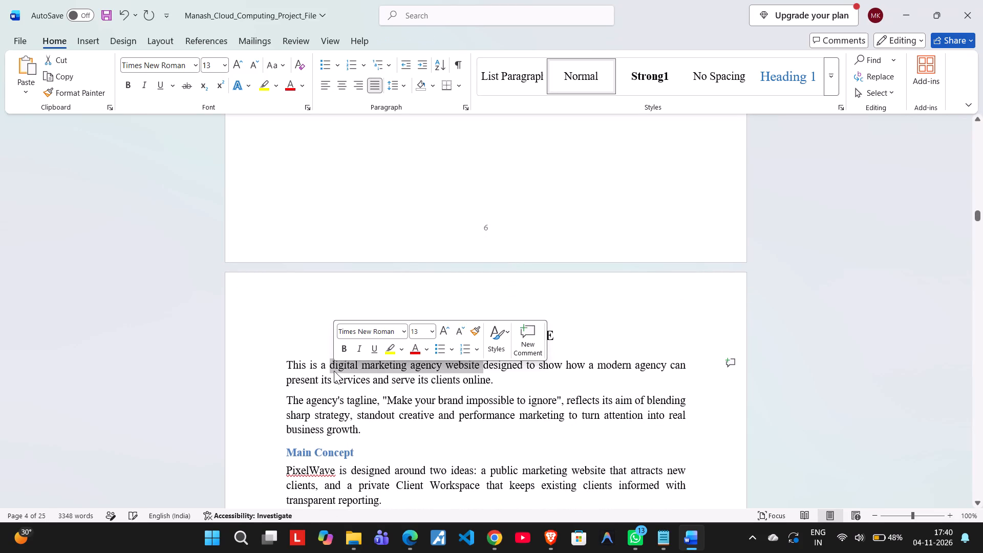
pyautogui.hotkey('ctrl', 'c')
pyautogui.moveTo(557, 333); pyautogui.dragTo(476, 337)
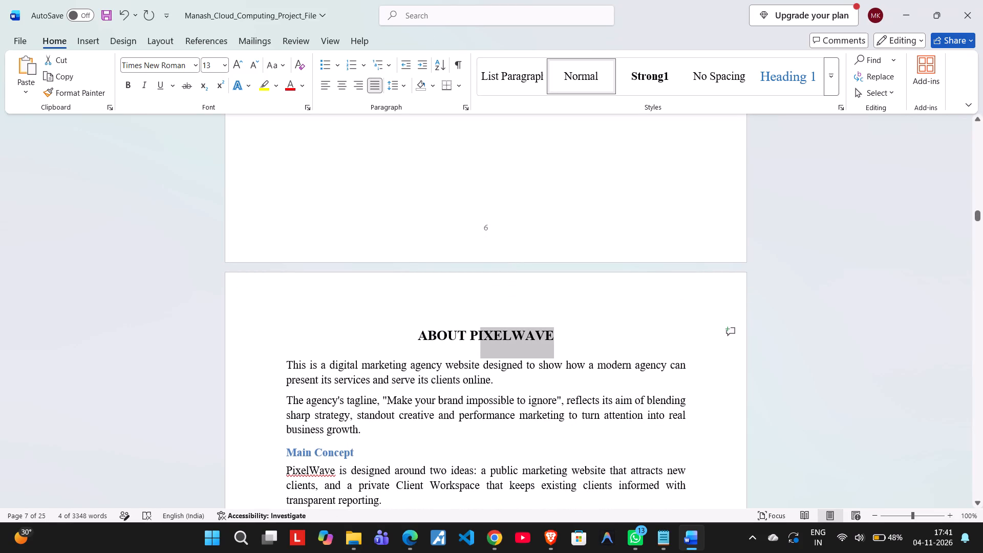
pyautogui.moveTo(476, 337); pyautogui.dragTo(469, 336)
pyautogui.hotkey('ctrl', 'v')
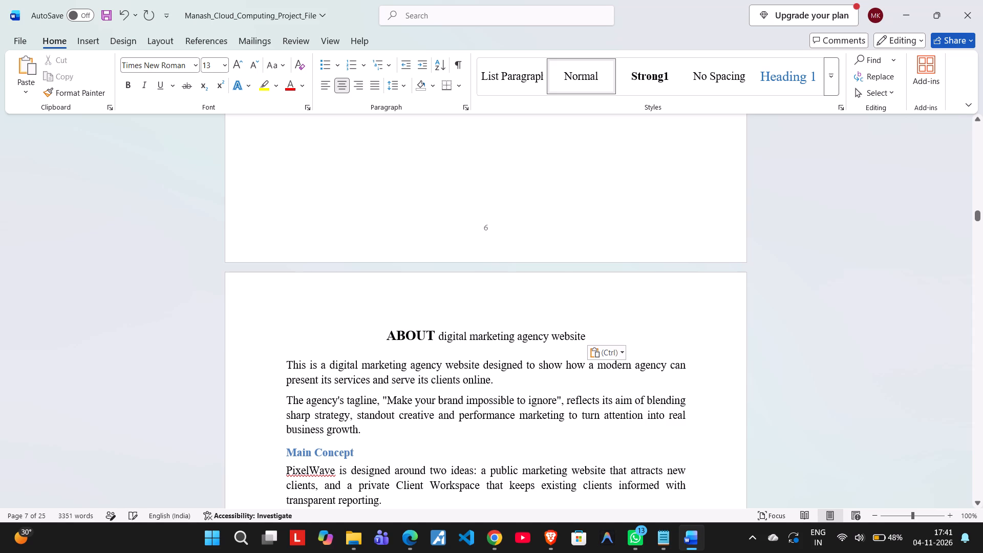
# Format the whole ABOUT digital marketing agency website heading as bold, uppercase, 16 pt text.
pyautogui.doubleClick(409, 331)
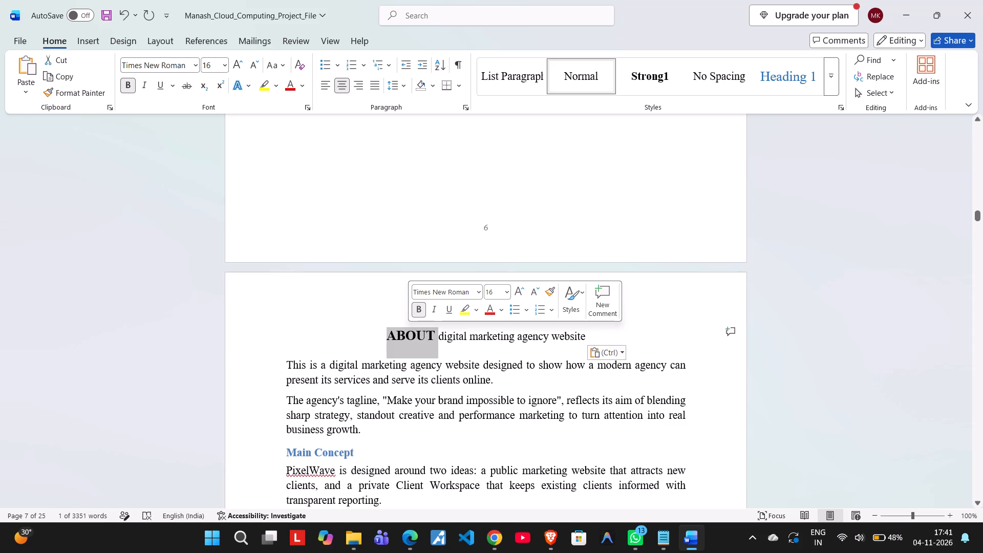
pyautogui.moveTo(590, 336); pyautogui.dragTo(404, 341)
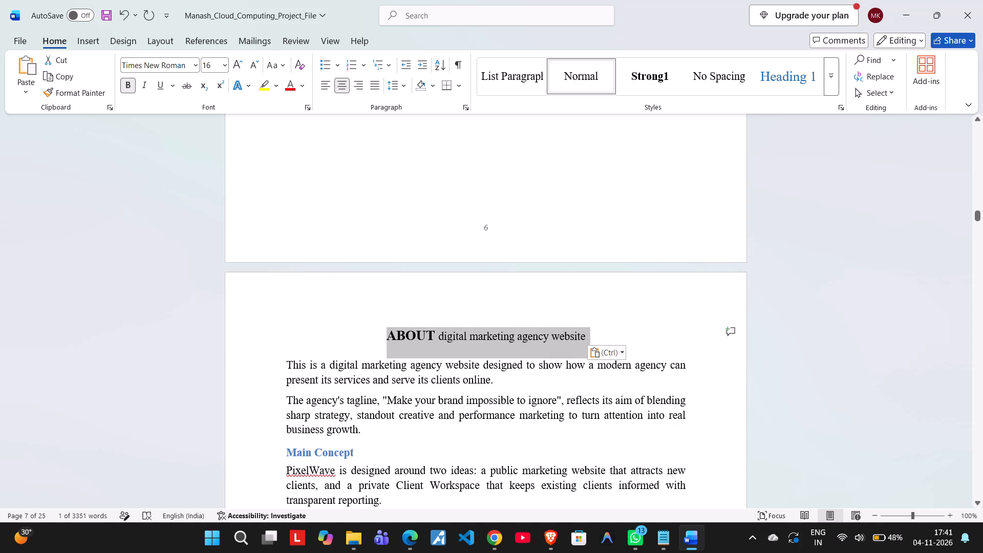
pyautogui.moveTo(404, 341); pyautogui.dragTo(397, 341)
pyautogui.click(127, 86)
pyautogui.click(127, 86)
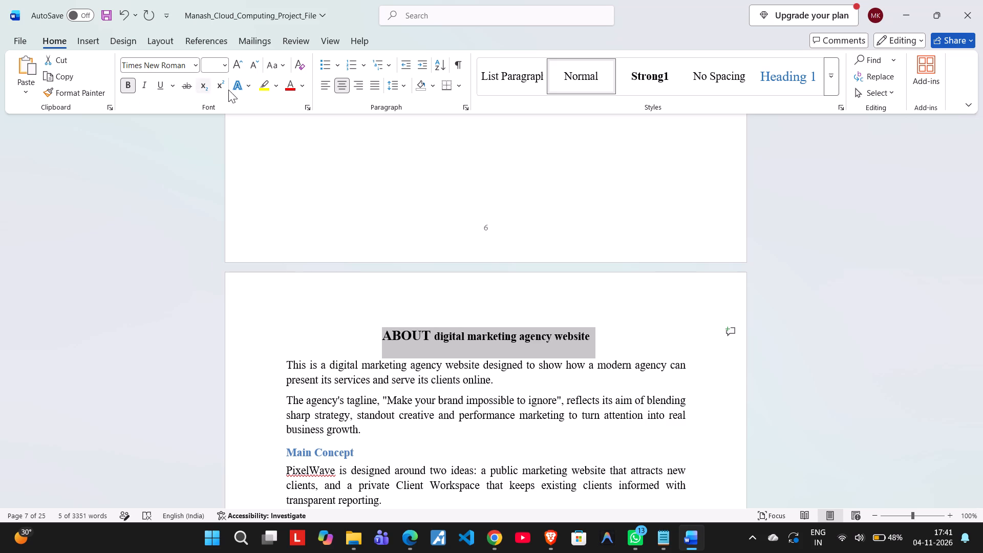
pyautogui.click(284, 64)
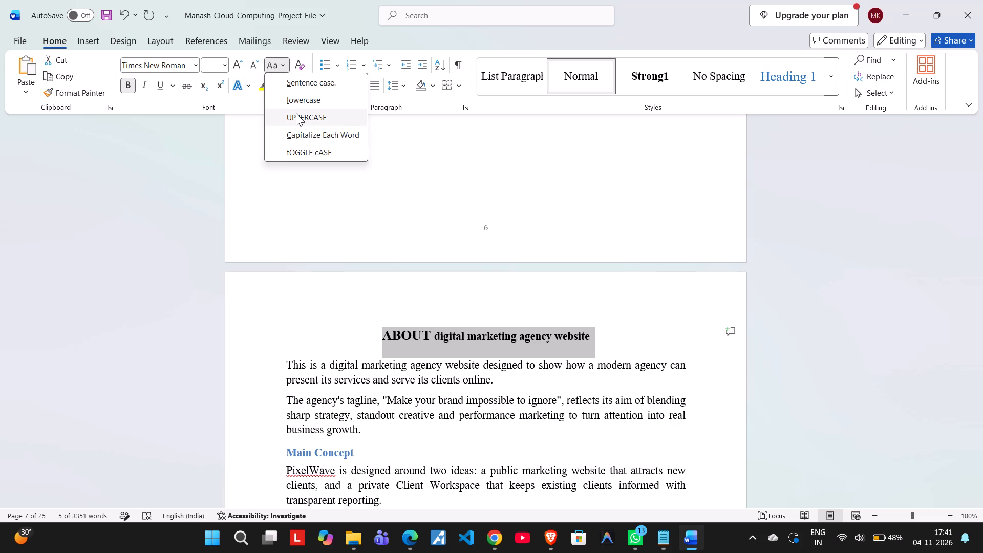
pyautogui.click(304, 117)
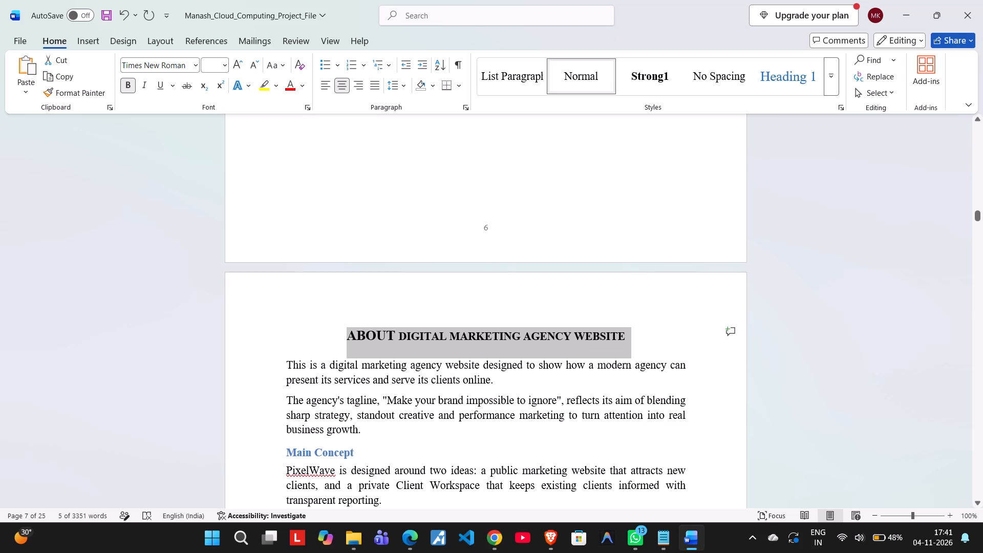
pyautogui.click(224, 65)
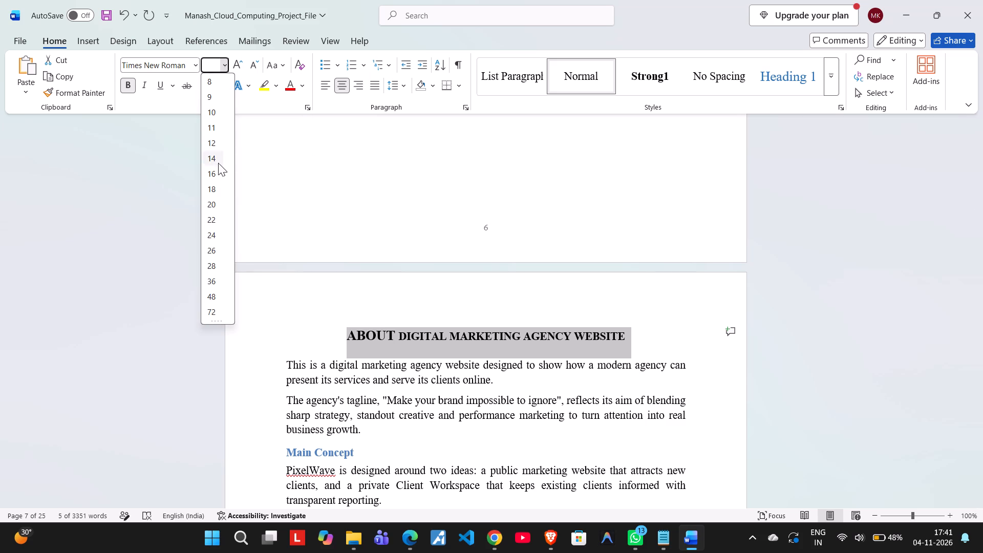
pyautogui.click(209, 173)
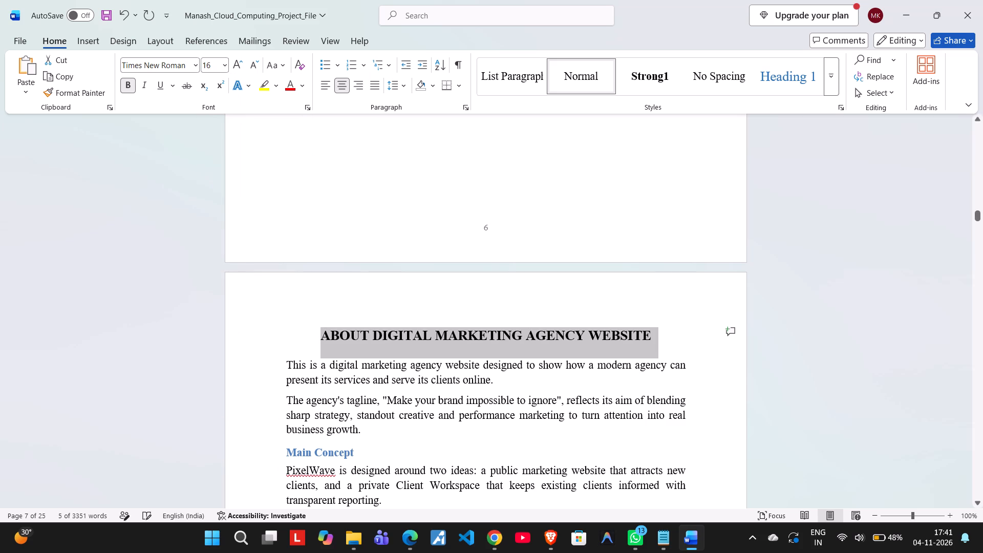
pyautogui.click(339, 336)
# Review the pages from Introduction through the agency website section to Problem Statement.
pyautogui.scroll(6, 628, 432)
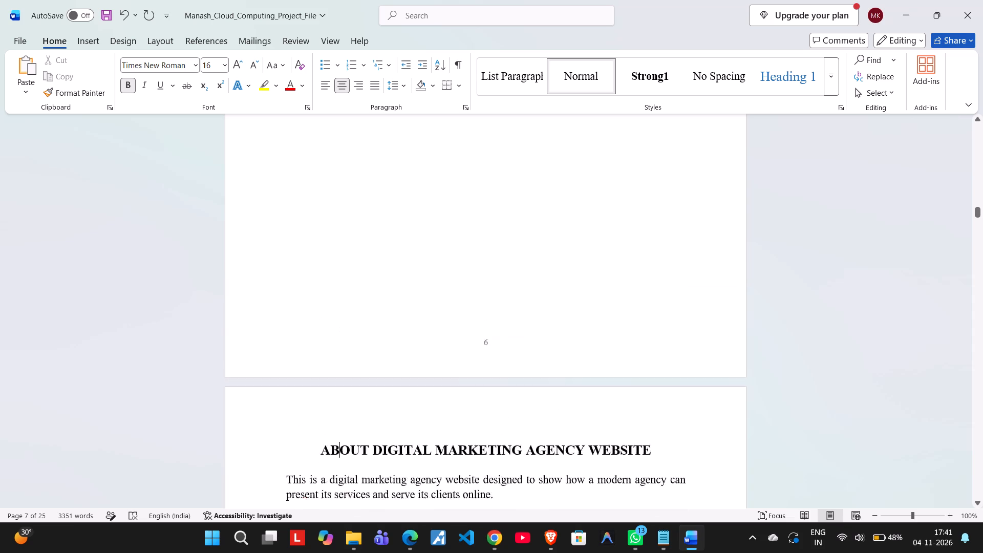
pyautogui.scroll(20, 628, 432)
pyautogui.scroll(-6, 597, 412)
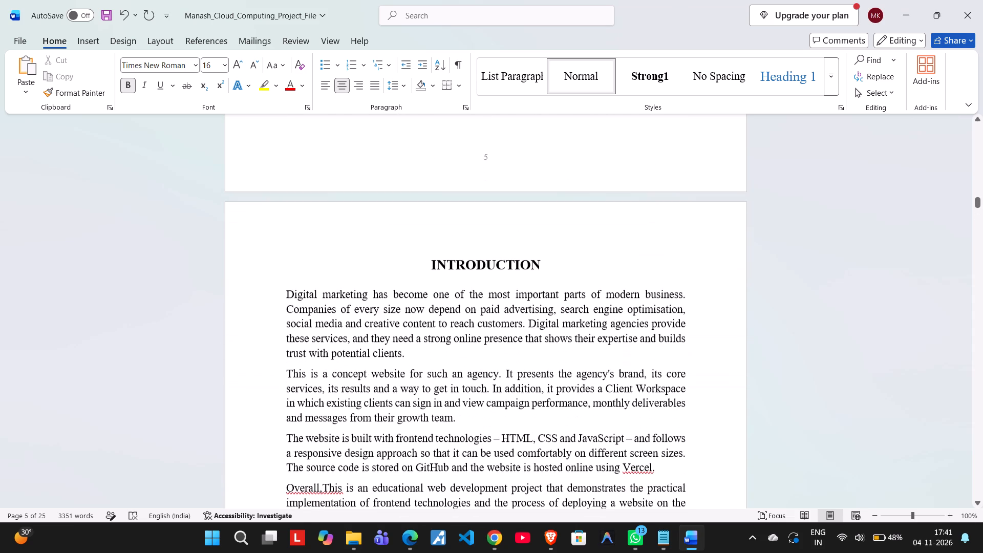
pyautogui.scroll(-15, 598, 418)
pyautogui.scroll(-6, 597, 418)
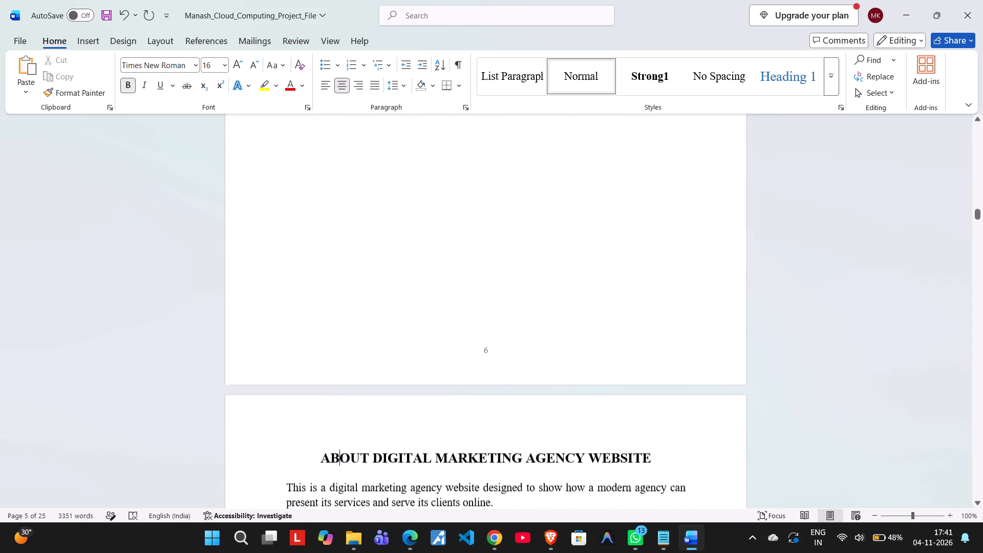
pyautogui.scroll(-9, 597, 418)
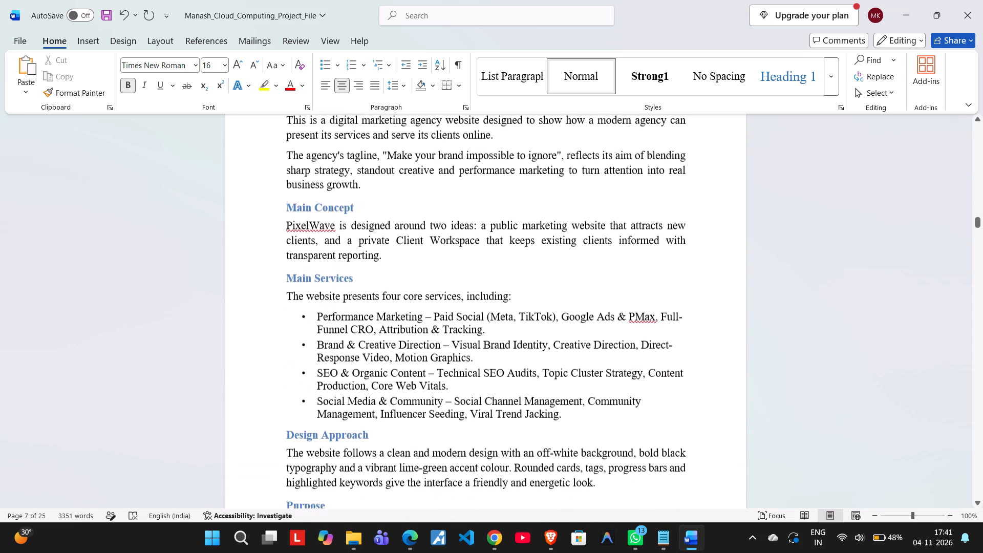
pyautogui.scroll(-14, 597, 418)
# Delete the entire ABOUT DIGITAL MARKETING AGENCY WEBSITE section, from its heading through the Purpose paragraph.
pyautogui.scroll(3, 597, 418)
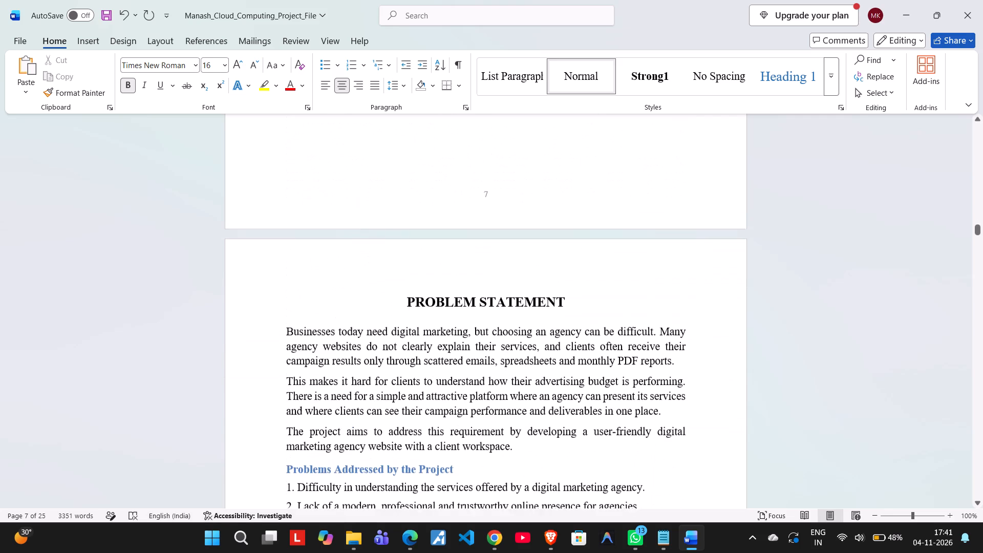
pyautogui.scroll(13, 597, 418)
pyautogui.scroll(3, 333, 321)
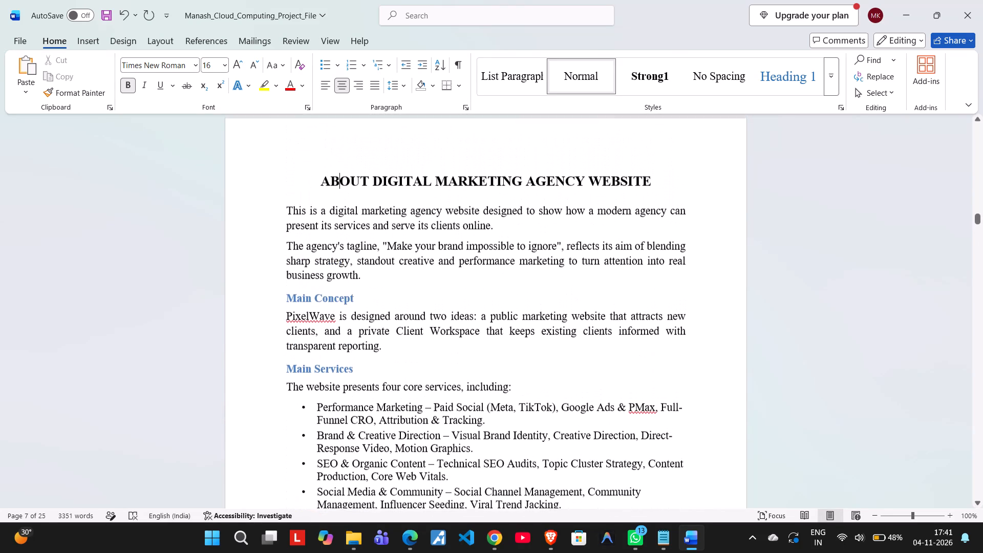
pyautogui.moveTo(310, 172); pyautogui.dragTo(470, 371)
pyautogui.scroll(-7, 470, 371)
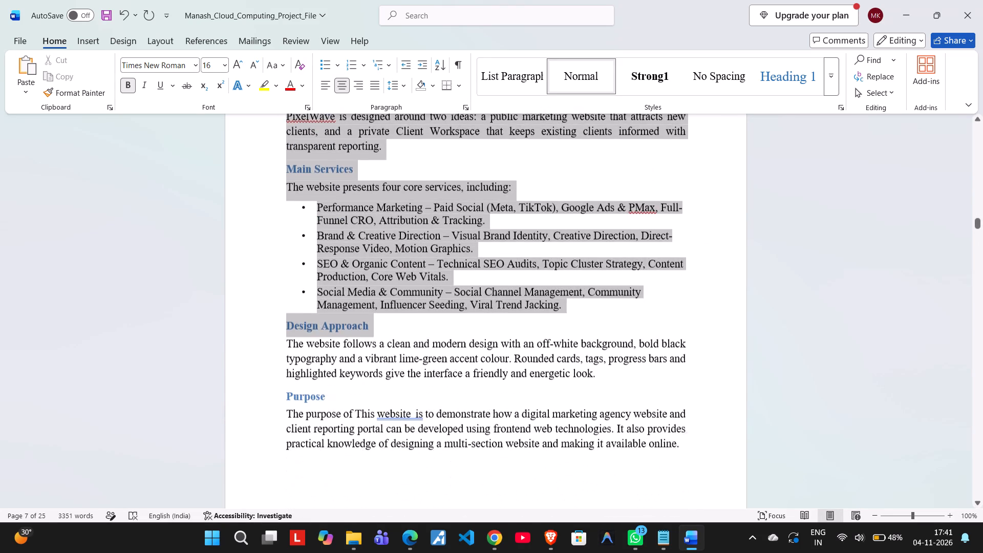
pyautogui.moveTo(470, 371); pyautogui.dragTo(739, 463)
pyautogui.press('BackSpace')
# Review the content and page layout from Introduction through Objectives of the Project to Scope of the Project.
pyautogui.scroll(4, 381, 387)
pyautogui.scroll(20, 381, 387)
pyautogui.scroll(1, 381, 387)
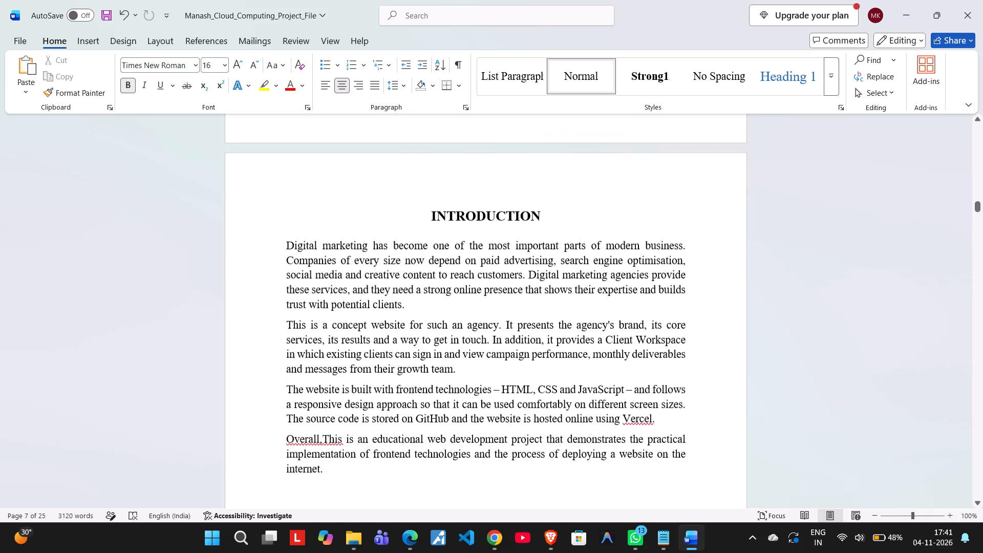
pyautogui.scroll(-8, 454, 381)
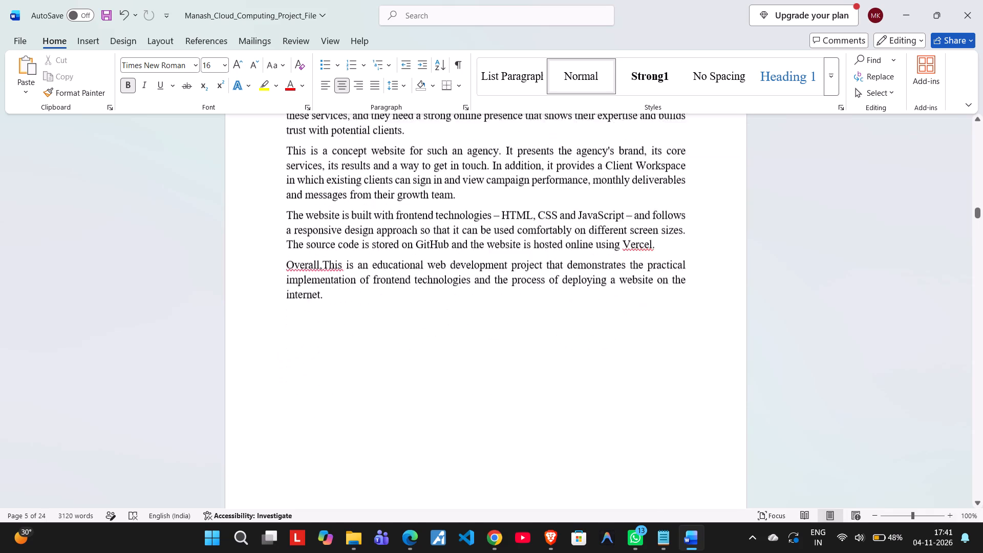
pyautogui.scroll(-18, 471, 422)
pyautogui.scroll(-16, 472, 409)
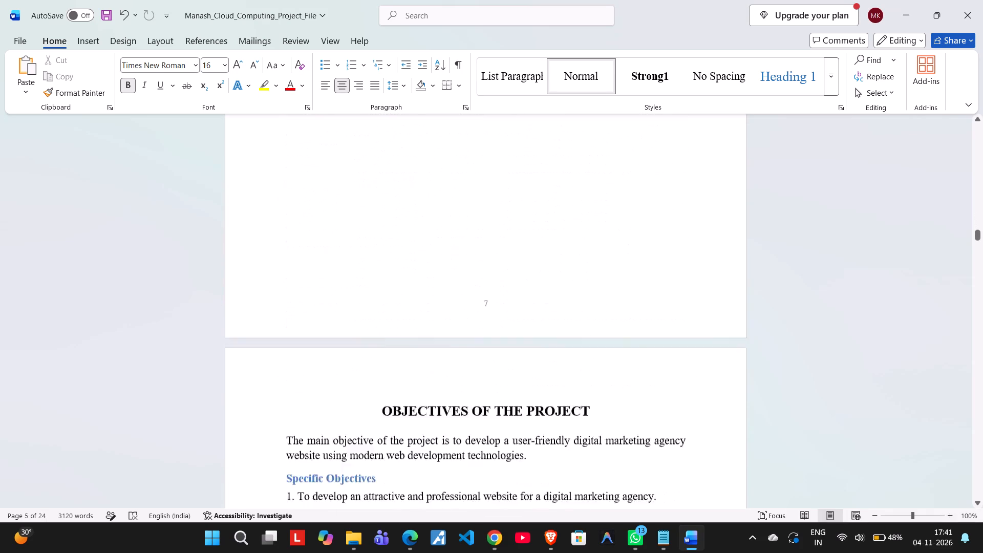
pyautogui.scroll(-10, 469, 405)
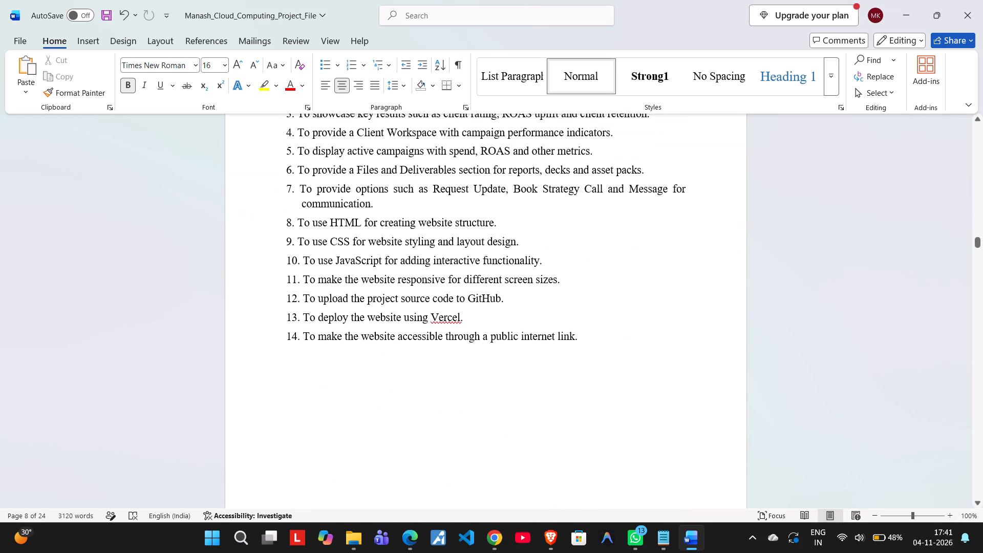
pyautogui.scroll(-14, 469, 415)
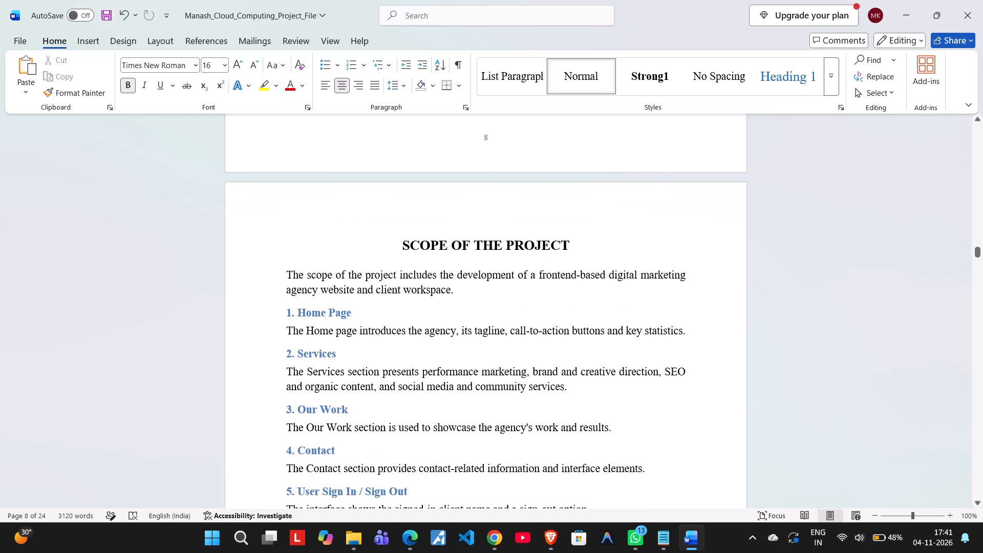
pyautogui.scroll(-9, 469, 415)
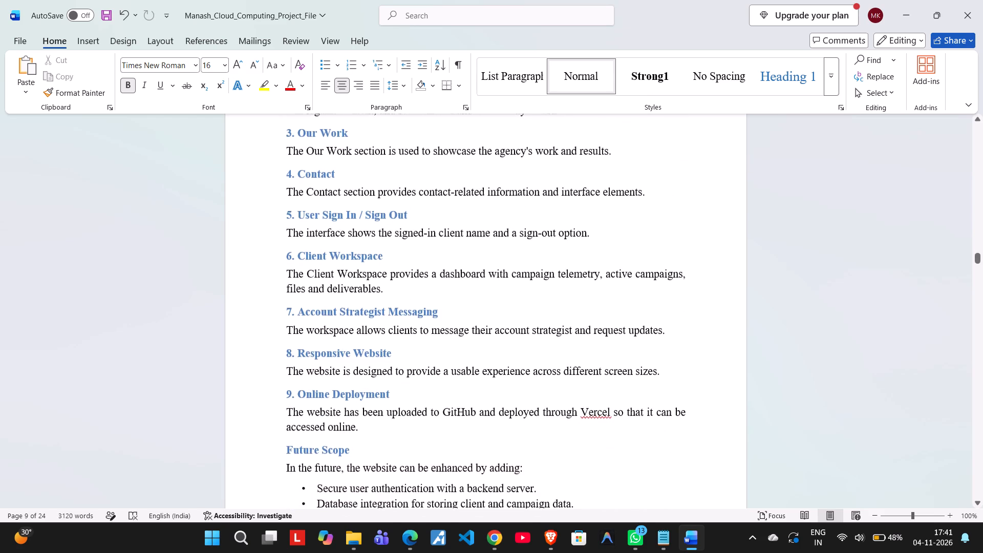
# Delete the Future Scope bullets that spill onto the following page, from automatic report generation to client reviews and case studies.
pyautogui.scroll(-8, 469, 415)
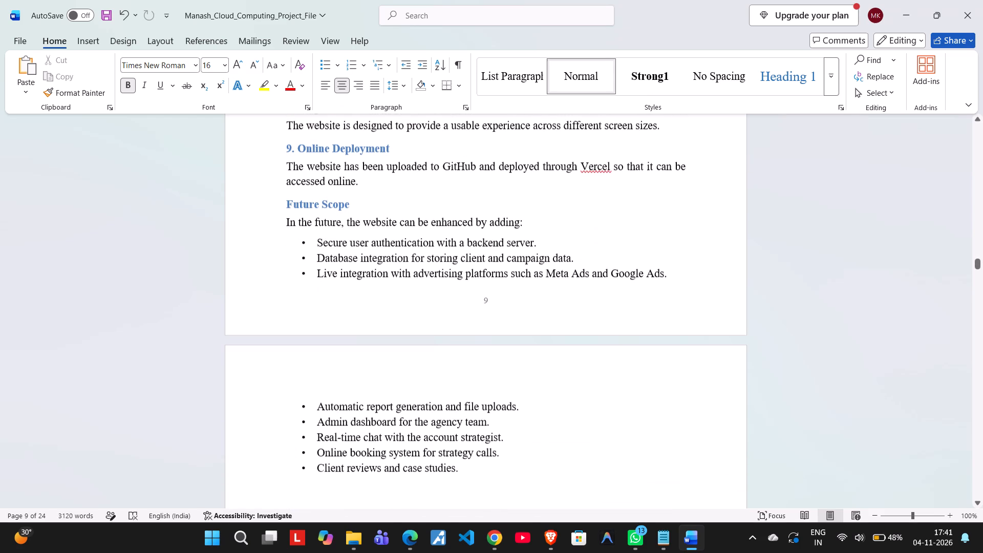
pyautogui.moveTo(472, 475); pyautogui.dragTo(283, 401)
pyautogui.press('BackSpace')
# Review the content and page layout from Hardware Requirements through Software Requirements and Technologies Used to Features of Website.
pyautogui.scroll(-4, 400, 396)
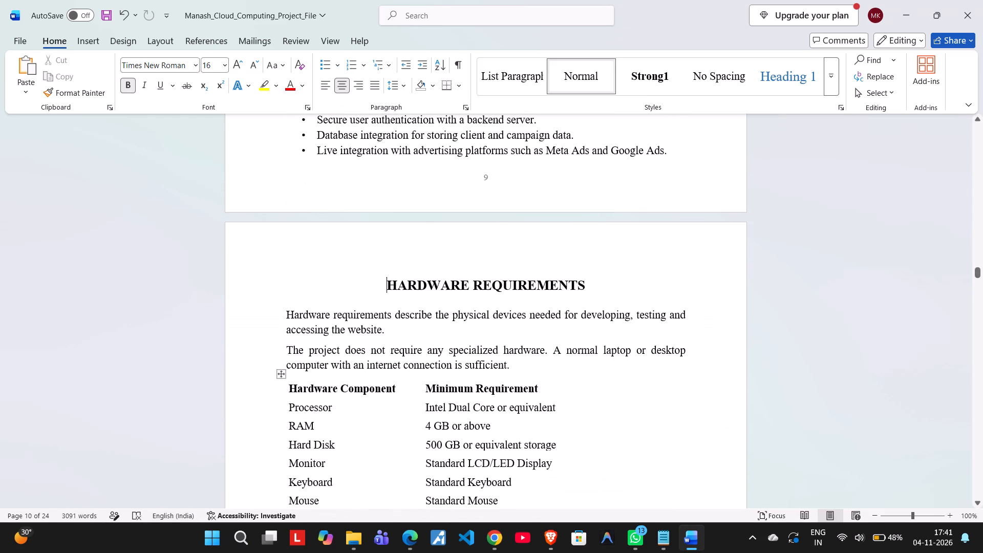
pyautogui.scroll(-15, 408, 400)
pyautogui.scroll(-11, 408, 400)
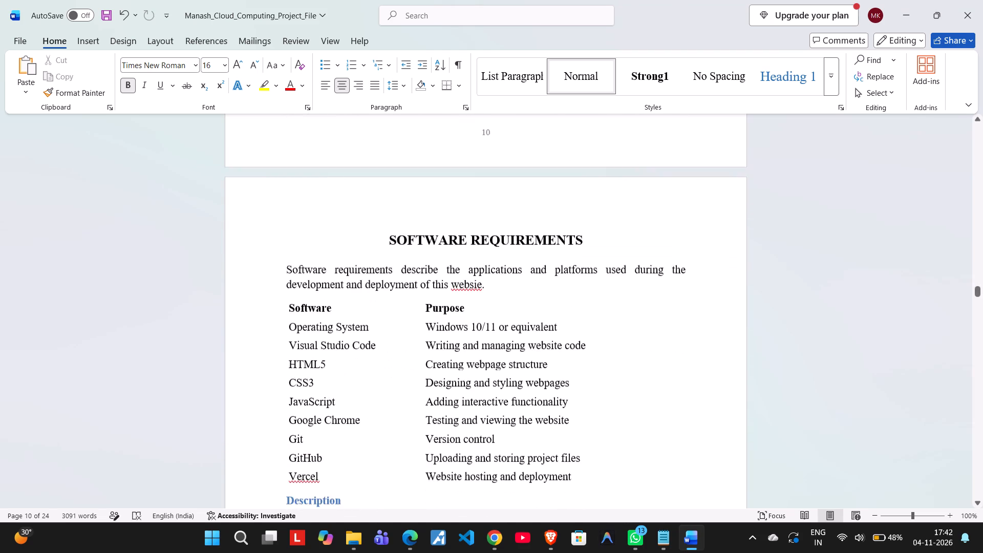
pyautogui.scroll(-17, 408, 400)
pyautogui.scroll(-5, 408, 402)
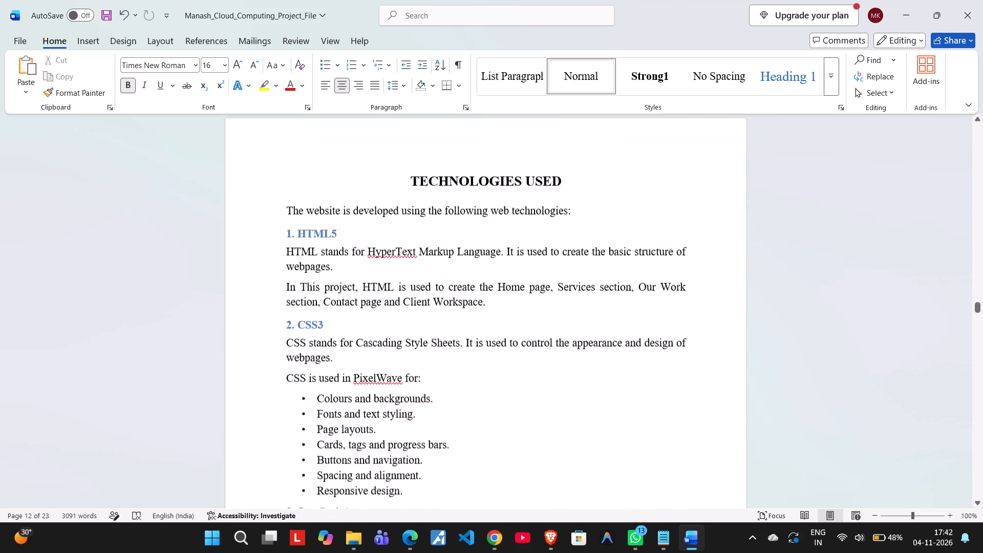
pyautogui.scroll(-16, 408, 402)
pyautogui.scroll(-5, 410, 400)
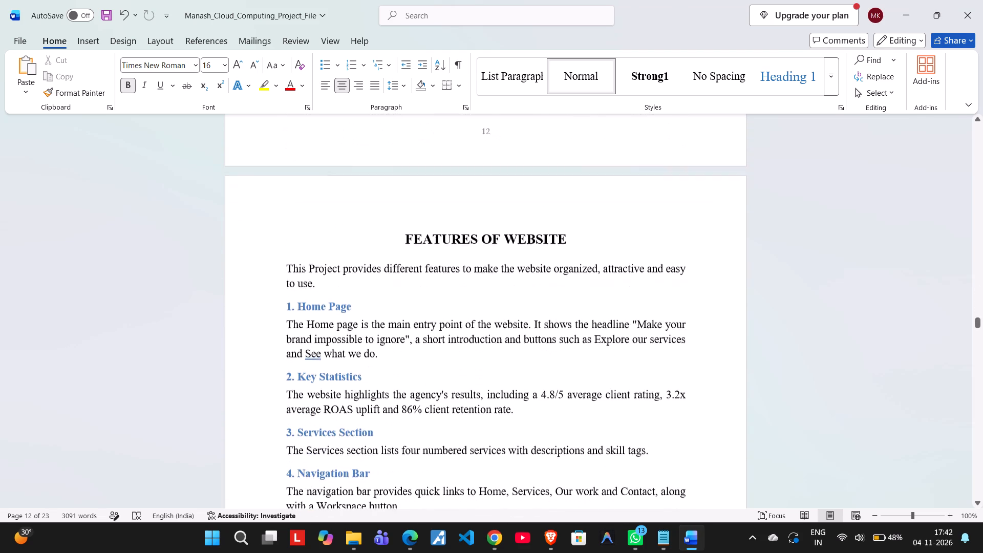
pyautogui.scroll(-5, 410, 400)
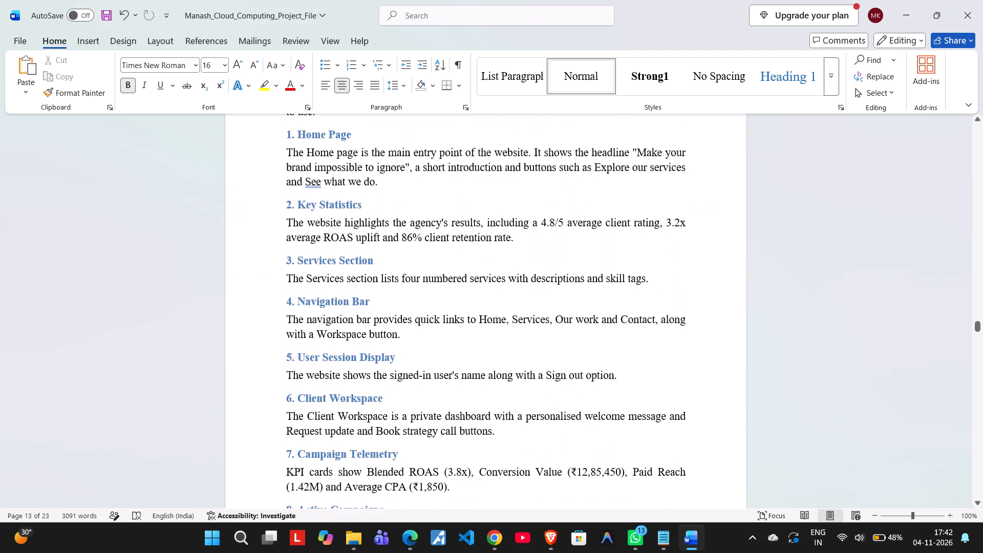
pyautogui.scroll(-11, 410, 400)
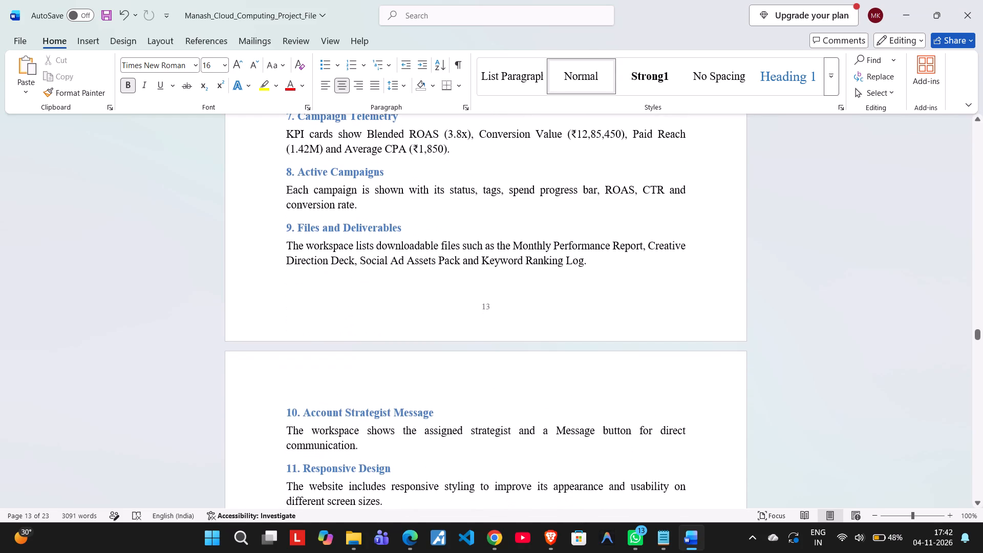
# Delete the Account Strategist Message and Responsive Design items that spill onto the page after Files and Deliverables.
pyautogui.scroll(-5, 410, 400)
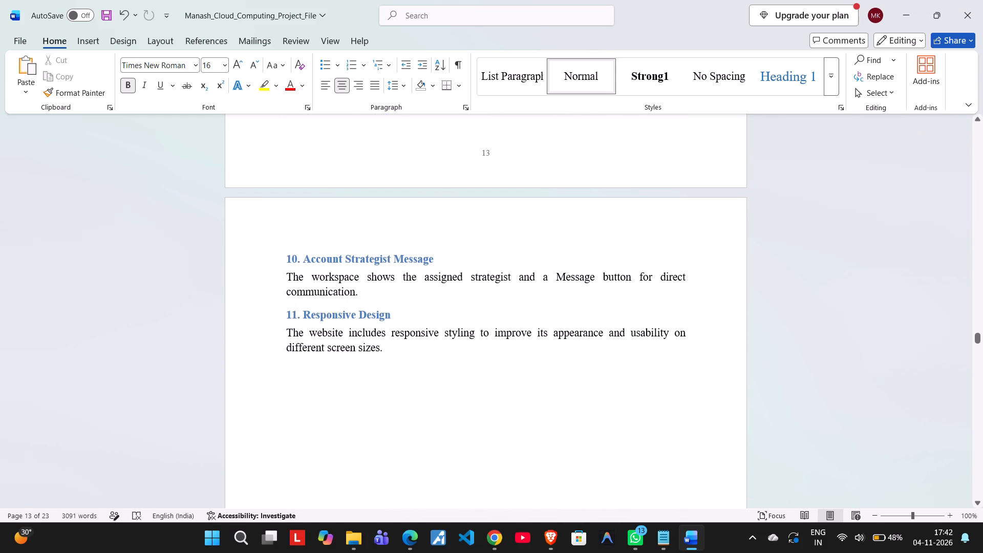
pyautogui.scroll(3, 410, 400)
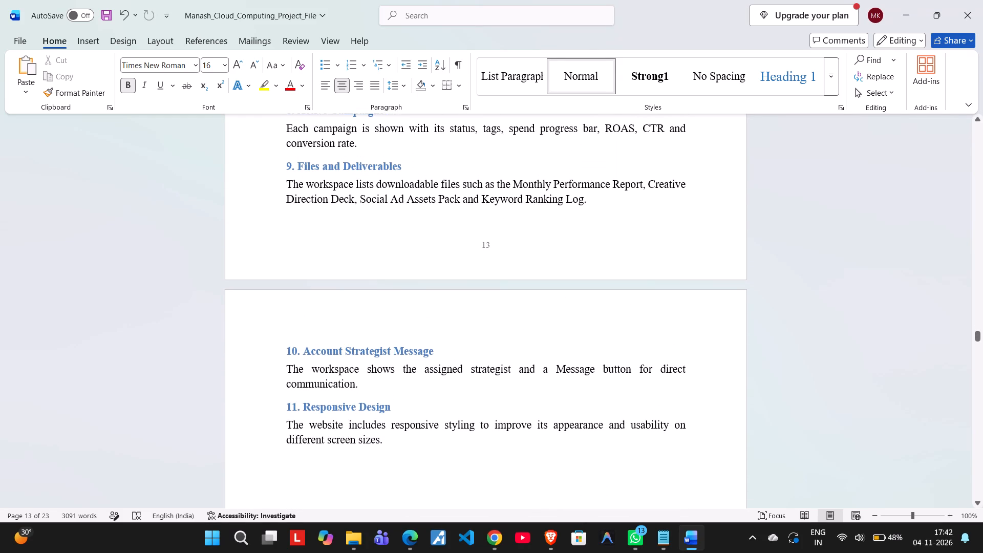
pyautogui.moveTo(385, 449); pyautogui.dragTo(268, 369)
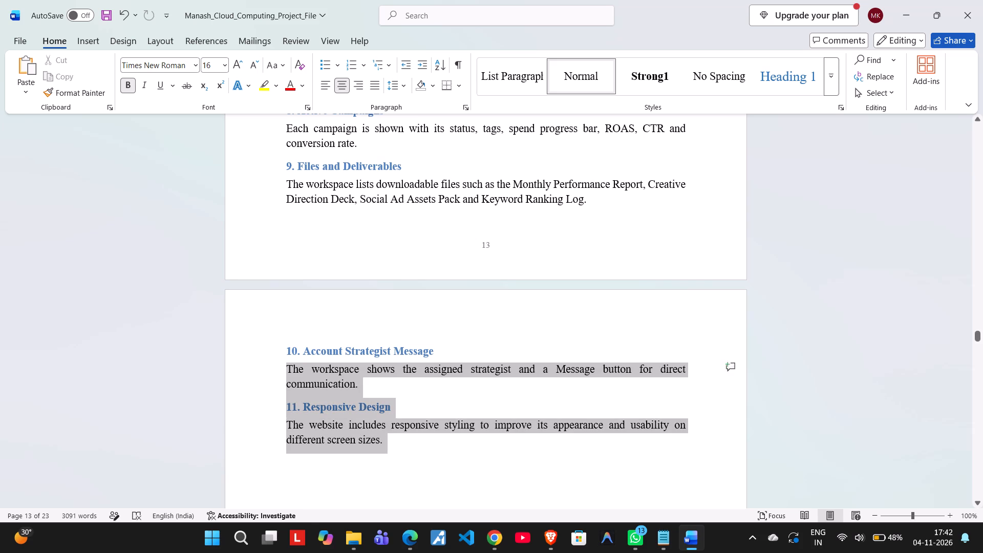
pyautogui.moveTo(268, 369); pyautogui.dragTo(266, 348)
pyautogui.press('BackSpace')
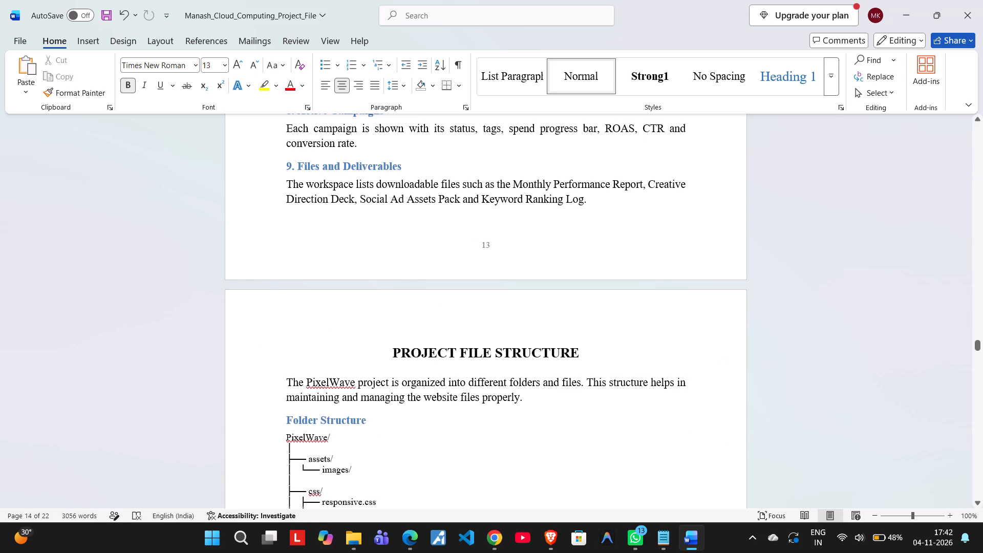
# Review the page layout from Project File Structure through the Screenshots section to the start of Website Pages Description.
pyautogui.scroll(-5, 389, 372)
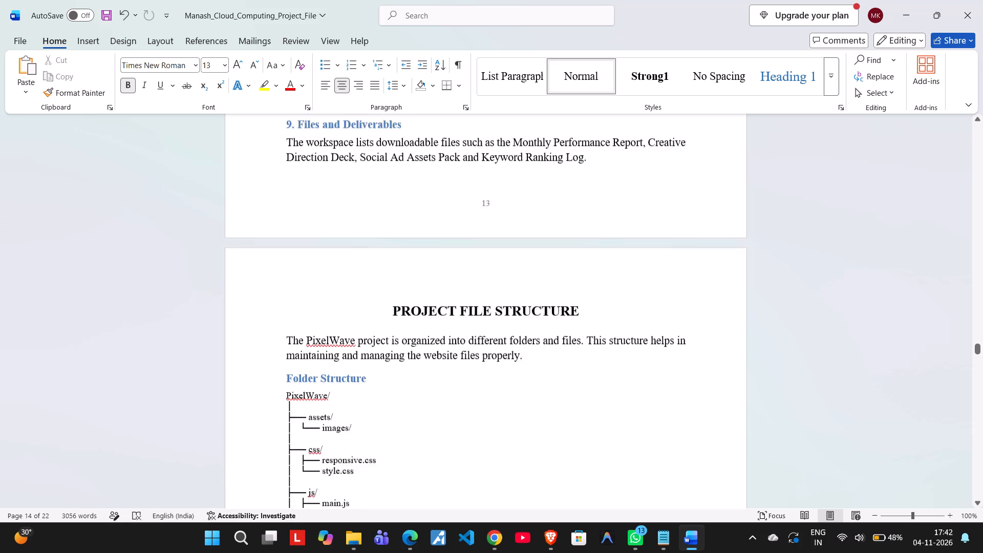
pyautogui.scroll(-10, 389, 372)
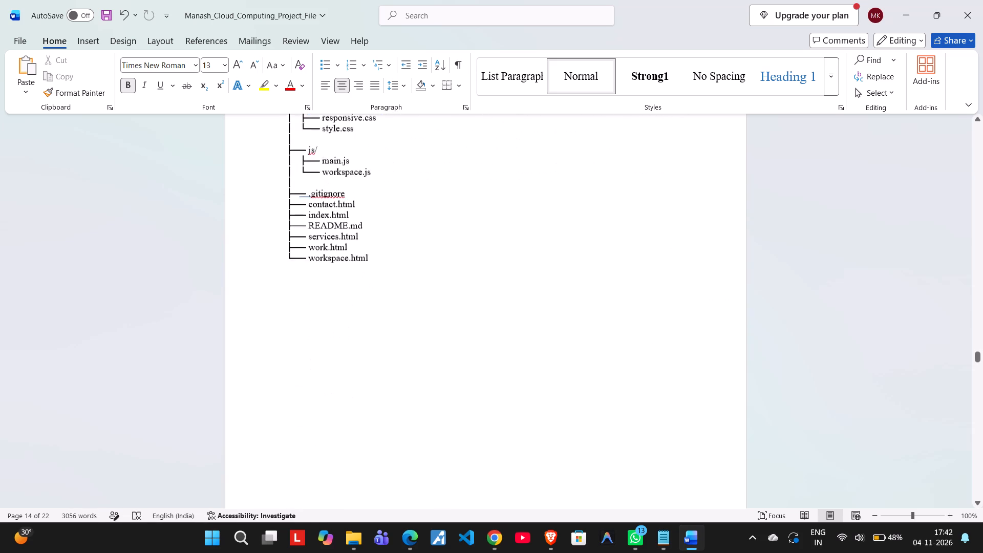
pyautogui.scroll(-5, 389, 372)
pyautogui.scroll(10, 389, 372)
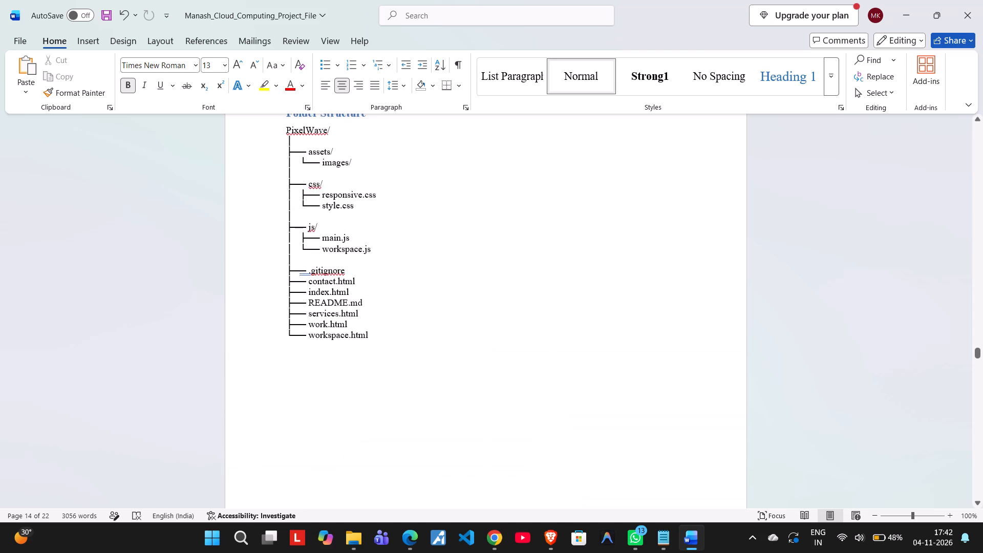
pyautogui.scroll(4, 389, 372)
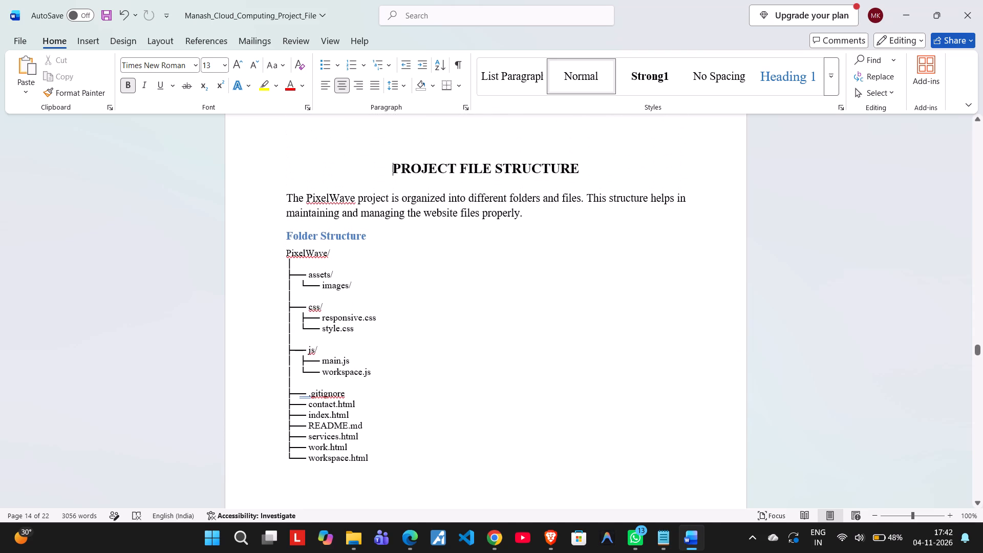
pyautogui.scroll(-7, 389, 372)
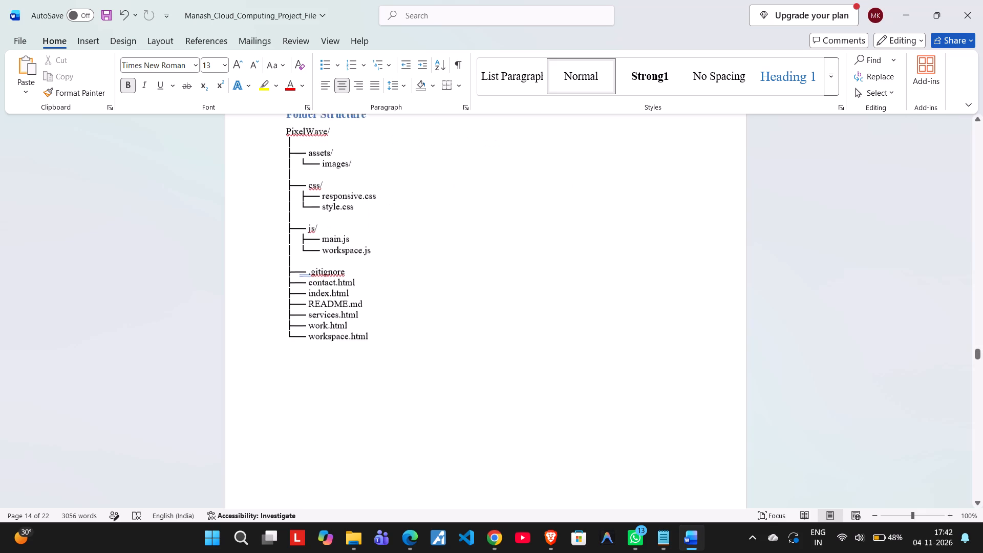
pyautogui.scroll(-15, 389, 372)
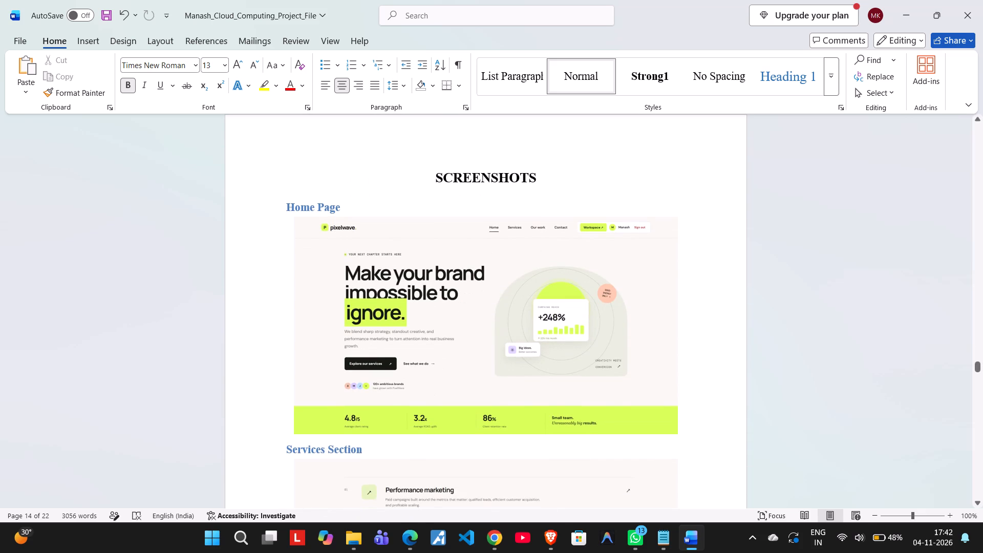
pyautogui.scroll(3, 389, 374)
pyautogui.scroll(-4, 389, 374)
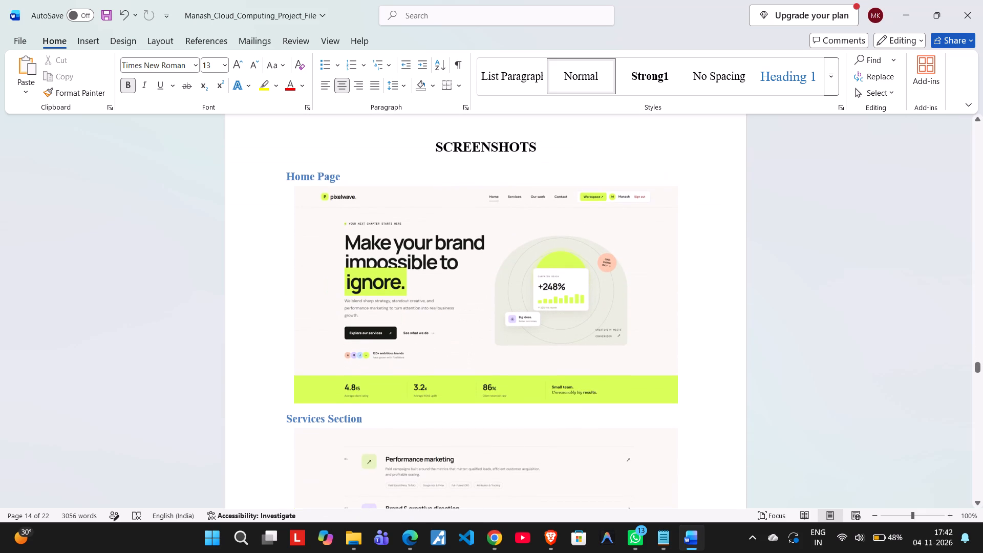
pyautogui.scroll(-16, 449, 360)
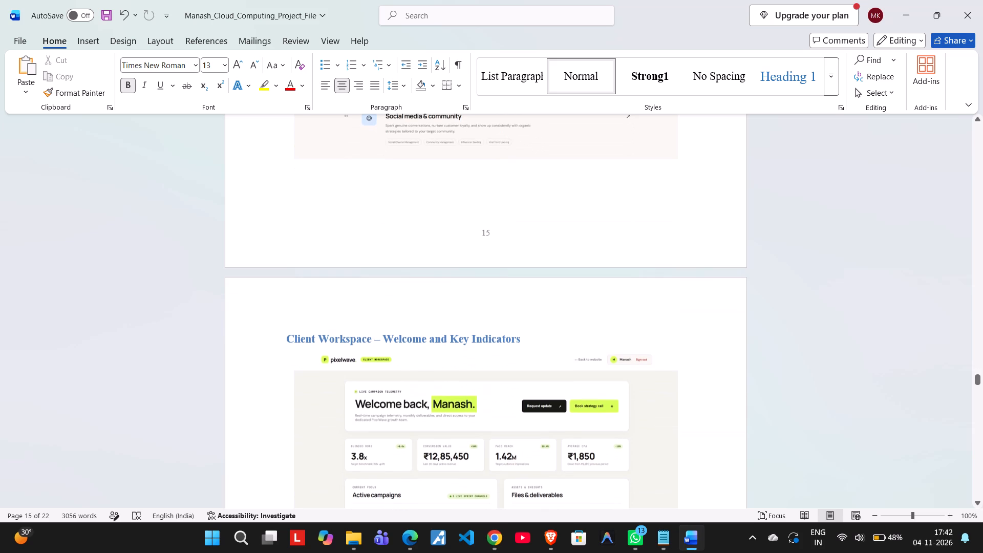
pyautogui.scroll(-9, 449, 360)
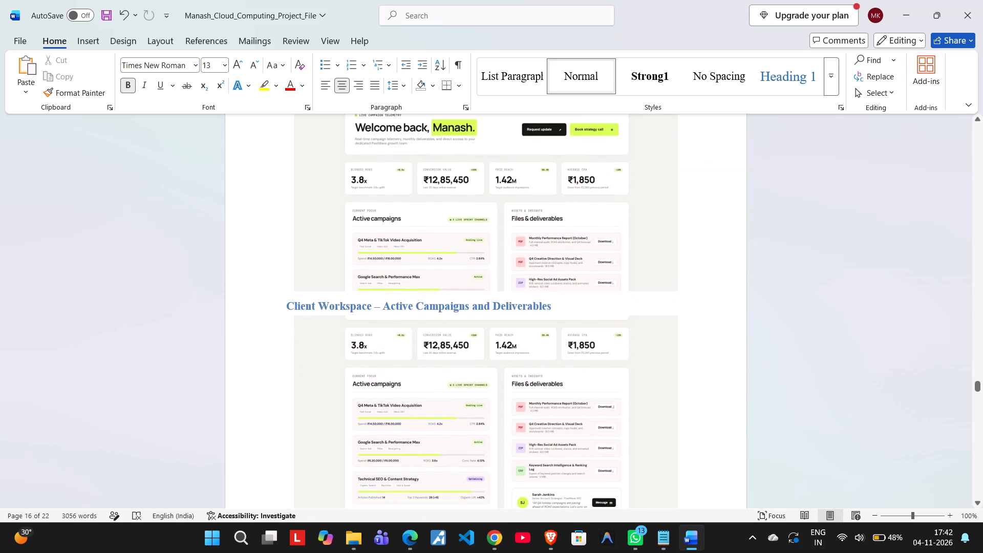
pyautogui.scroll(-12, 449, 360)
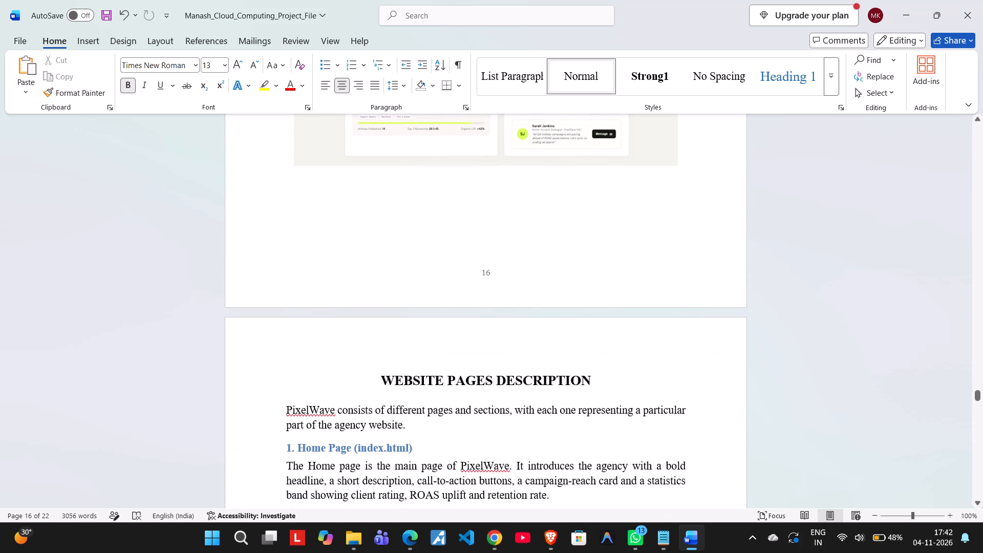
# Review the Website Pages Description section and the GitHub Deployment steps, including where Step 5 breaks across pages.
pyautogui.scroll(-9, 449, 360)
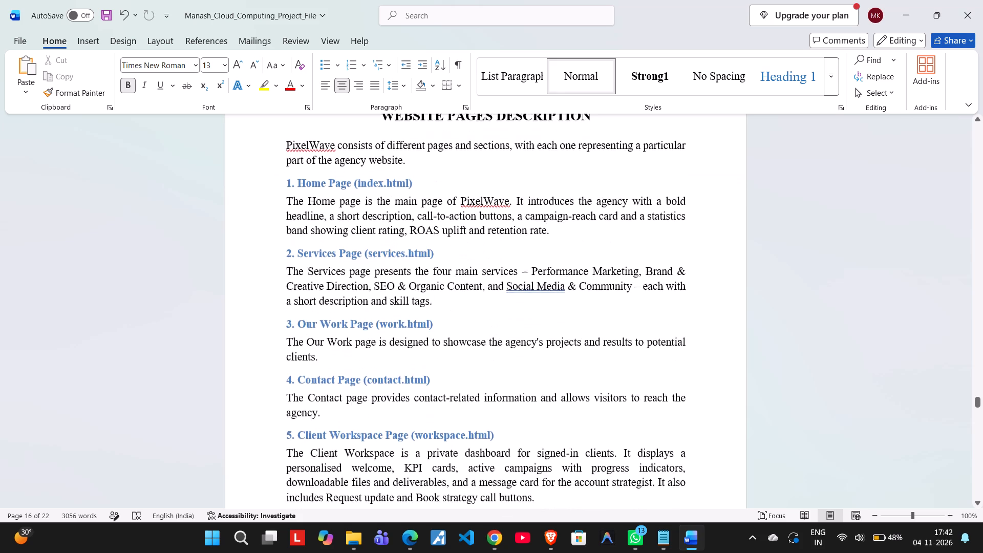
pyautogui.scroll(-16, 449, 360)
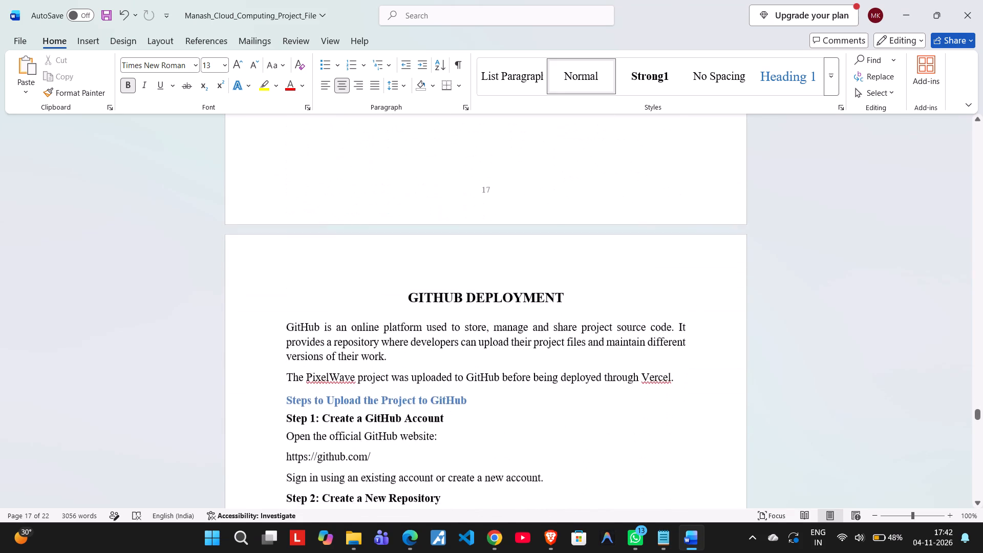
pyautogui.scroll(-6, 449, 360)
pyautogui.scroll(3, 449, 360)
pyautogui.scroll(-5, 449, 360)
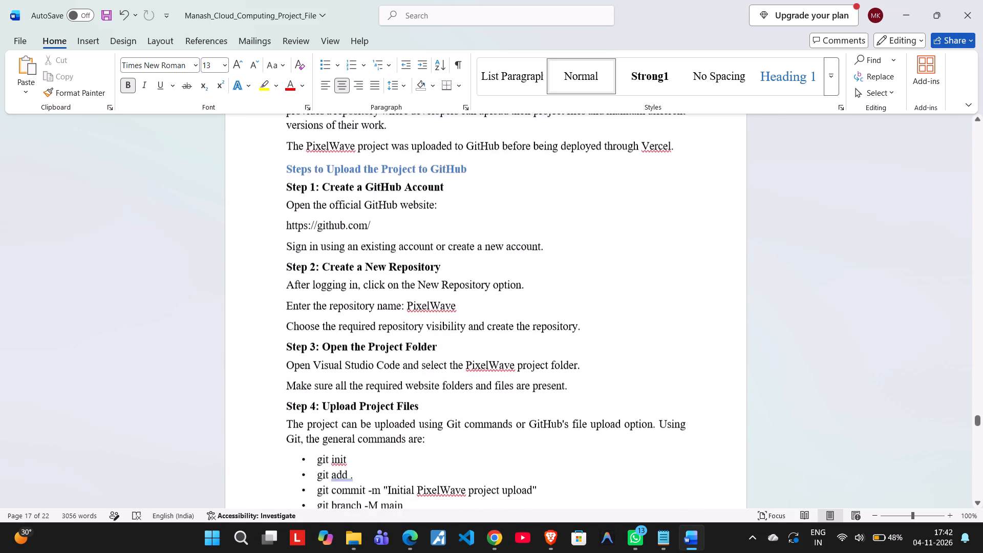
pyautogui.scroll(-16, 449, 360)
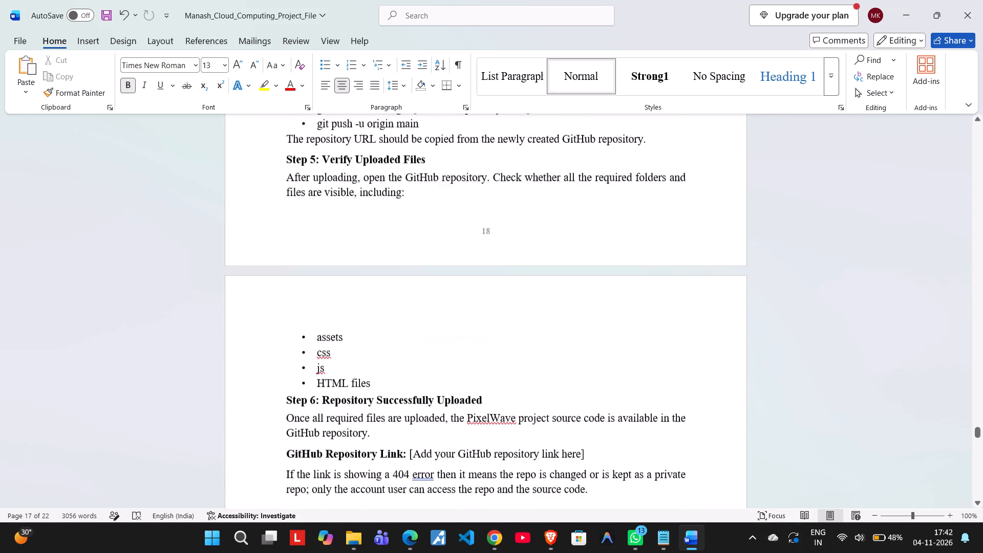
pyautogui.scroll(9, 449, 360)
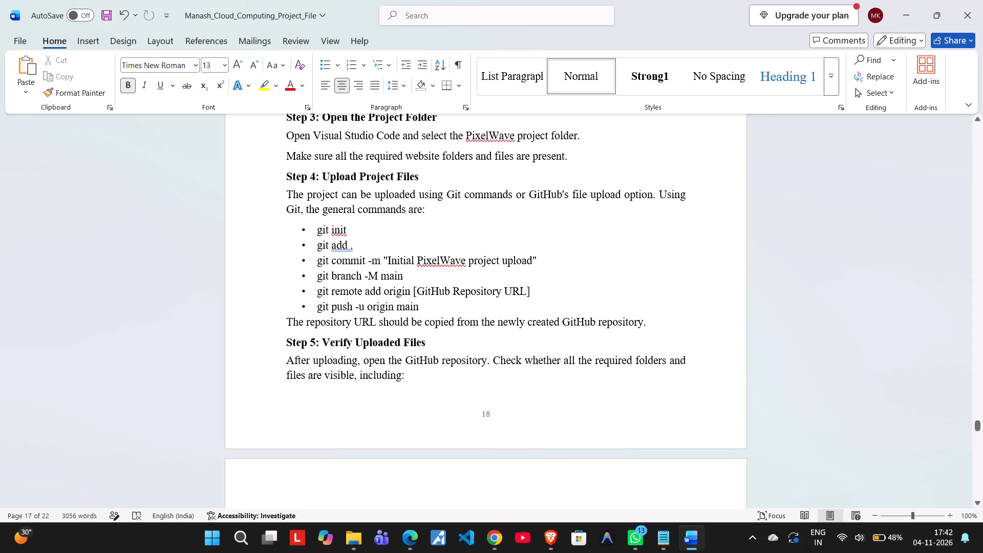
pyautogui.scroll(-7, 449, 360)
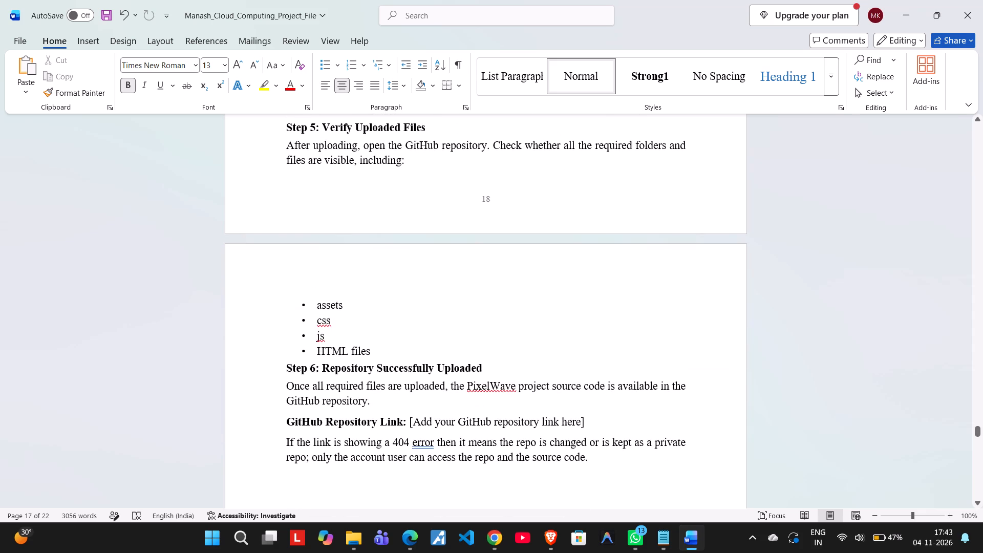
pyautogui.moveTo(602, 460); pyautogui.dragTo(329, 294)
pyautogui.scroll(5, 329, 294)
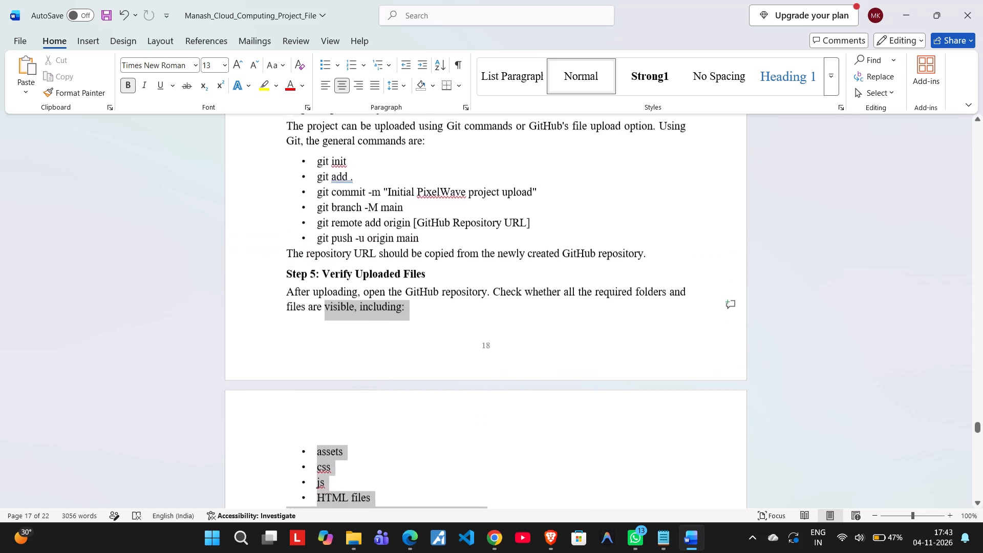
pyautogui.scroll(11, 329, 294)
pyautogui.moveTo(329, 294); pyautogui.dragTo(290, 284)
pyautogui.scroll(4, 329, 294)
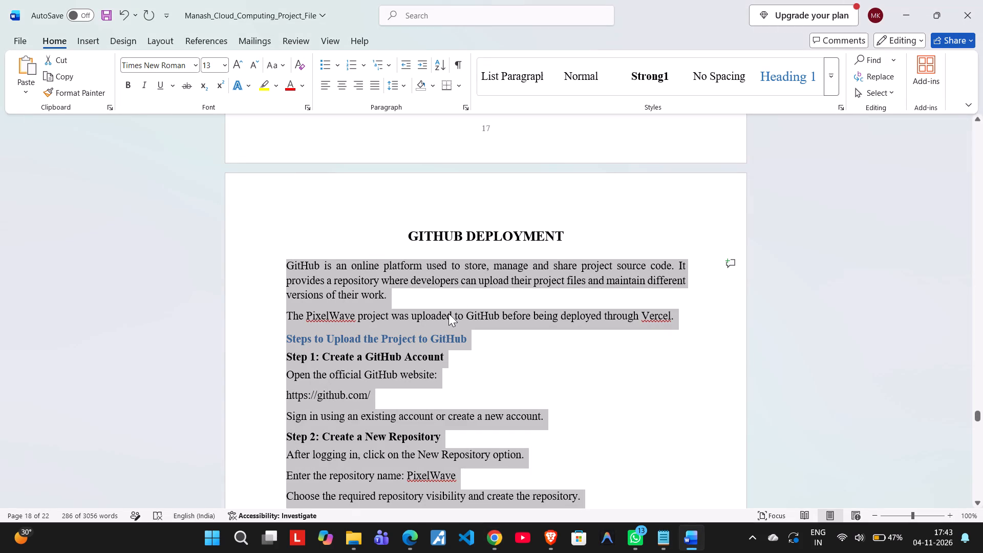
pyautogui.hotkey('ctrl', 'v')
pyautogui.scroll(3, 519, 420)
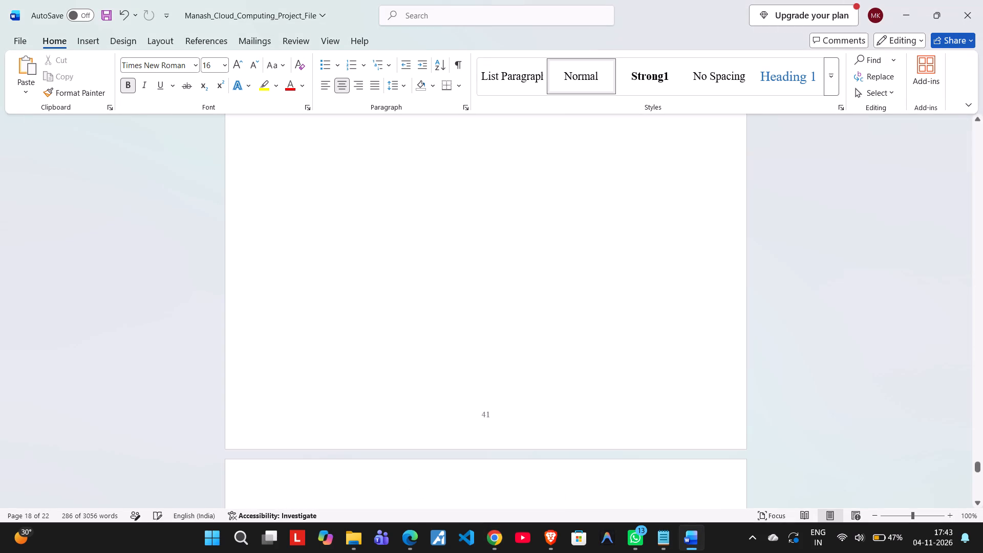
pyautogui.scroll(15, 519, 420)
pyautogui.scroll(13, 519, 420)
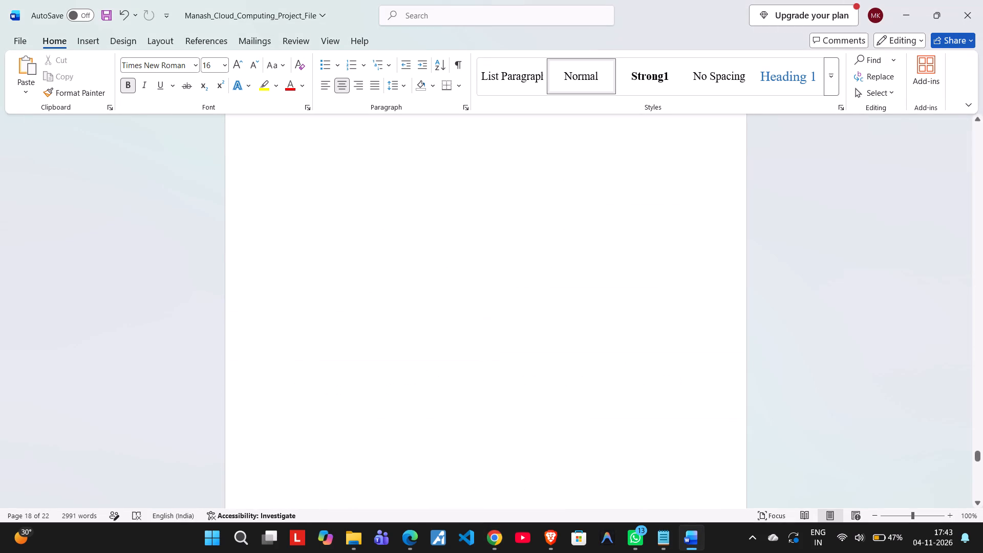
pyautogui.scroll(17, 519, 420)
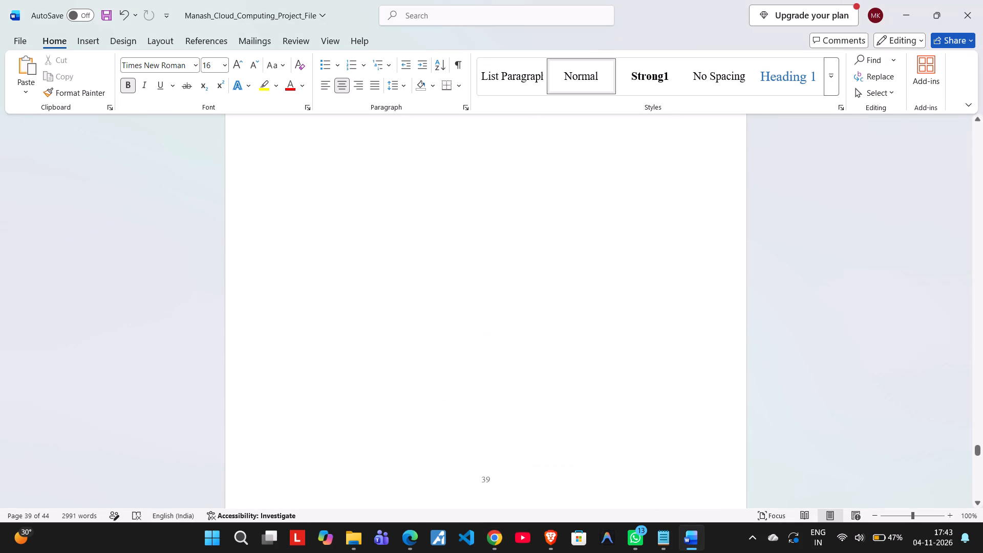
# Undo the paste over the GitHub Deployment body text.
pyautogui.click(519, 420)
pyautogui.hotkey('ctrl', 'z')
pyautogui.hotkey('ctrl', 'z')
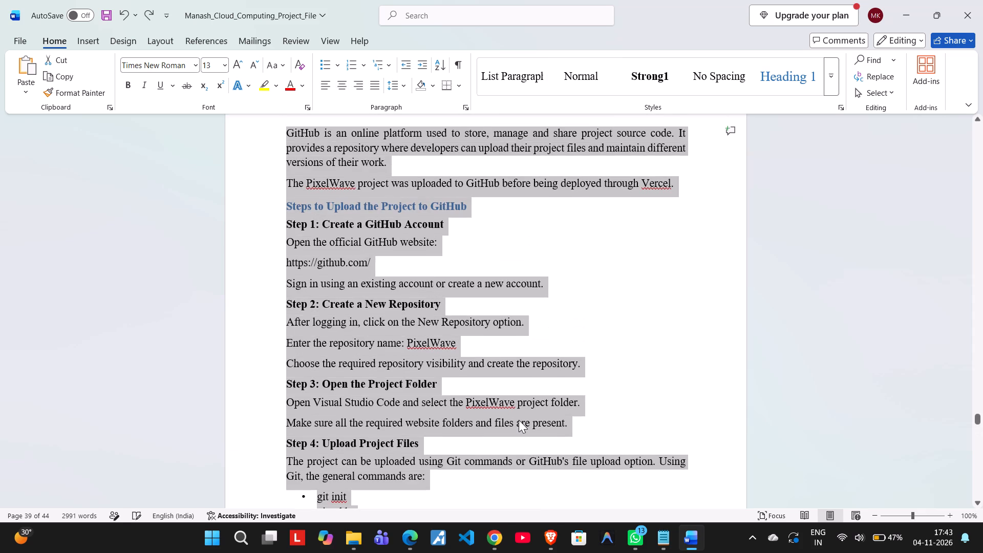
# Set the GitHub Deployment body text, from its opening paragraph through the closing 404 error note, to font size 12.
pyautogui.click(497, 392)
pyautogui.scroll(-10, 497, 392)
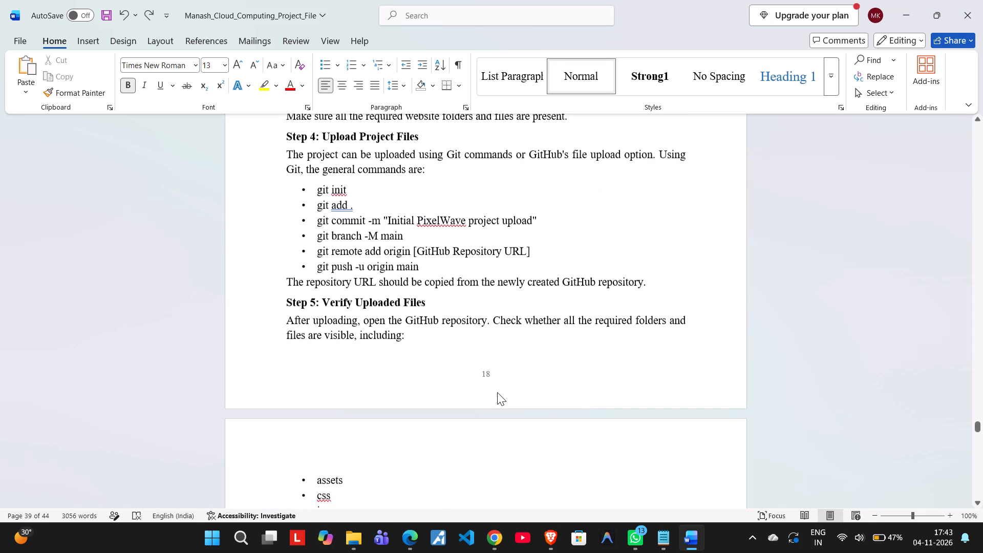
pyautogui.scroll(-5, 497, 392)
pyautogui.scroll(5, 497, 392)
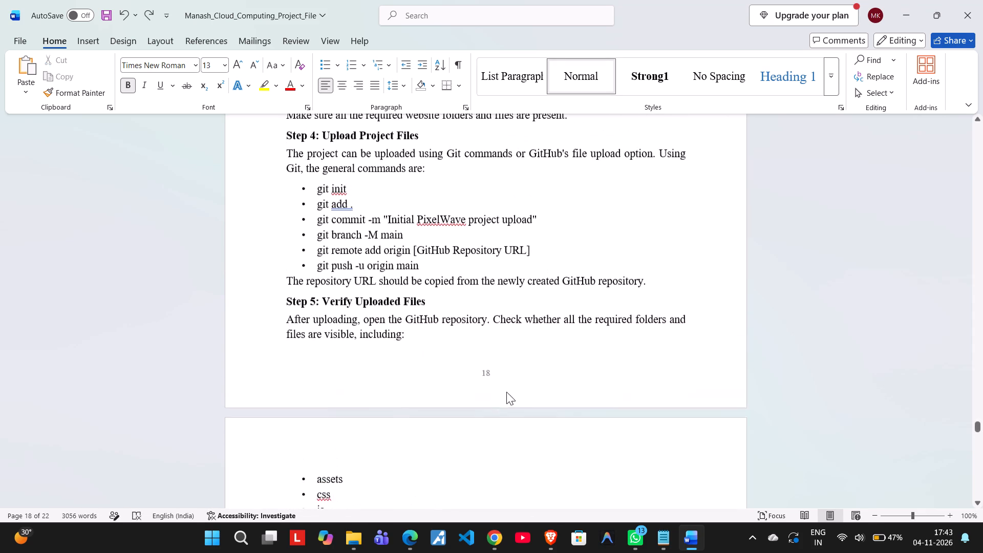
pyautogui.scroll(15, 506, 390)
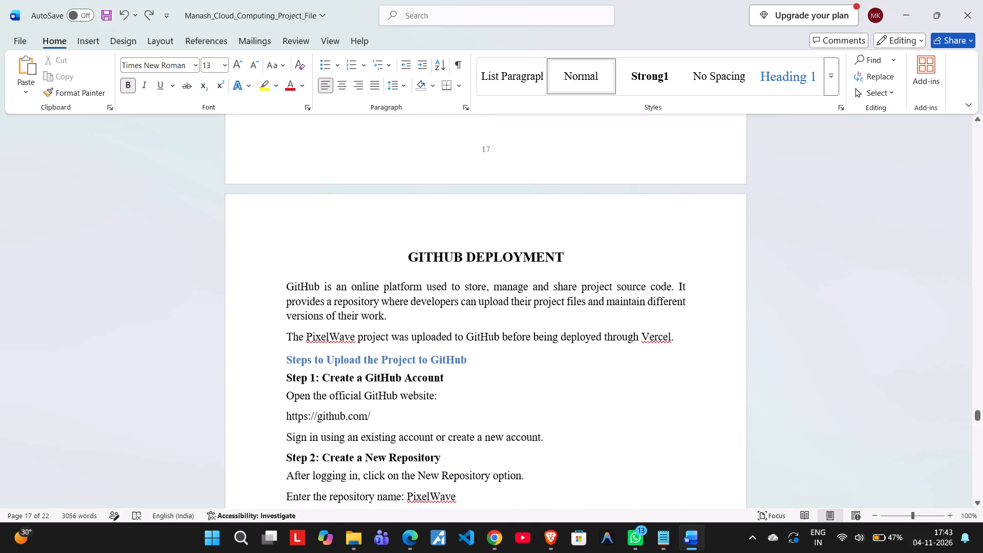
pyautogui.moveTo(286, 286); pyautogui.dragTo(374, 403)
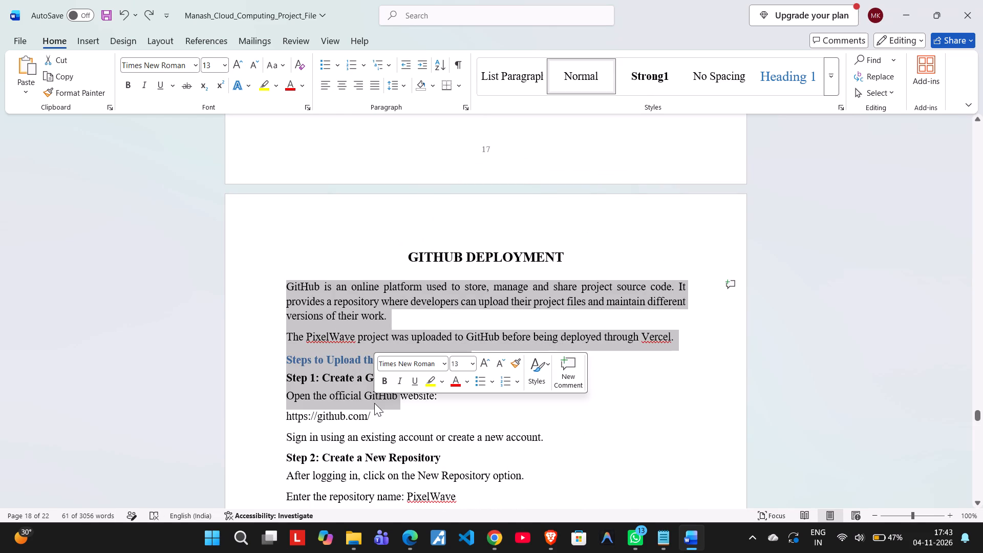
pyautogui.click(351, 386)
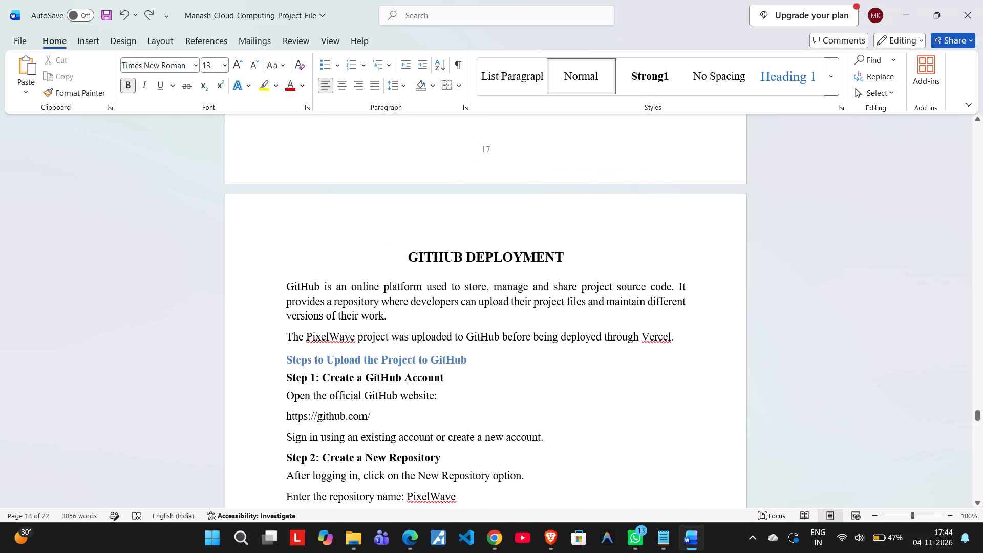
pyautogui.moveTo(287, 288); pyautogui.dragTo(400, 454)
pyautogui.scroll(-6, 401, 471)
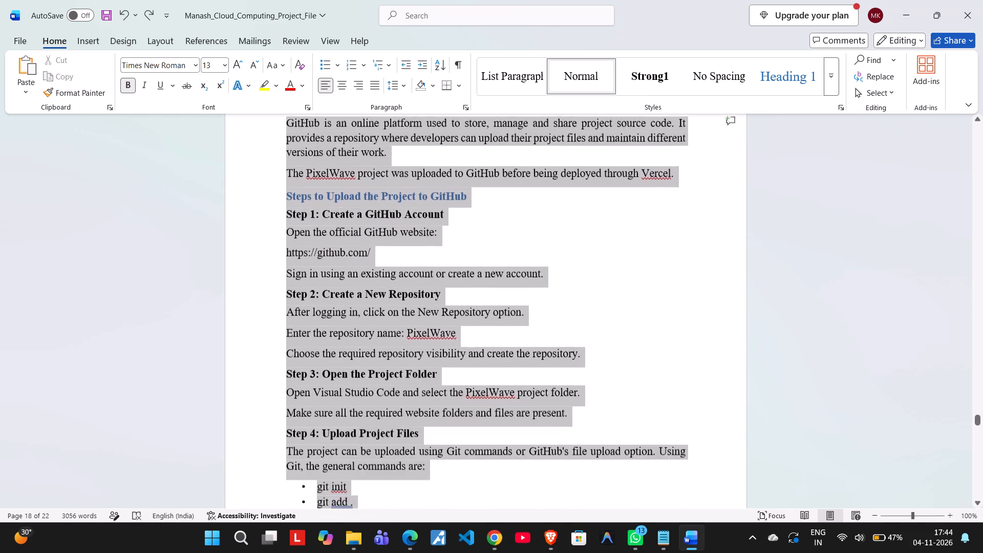
pyautogui.moveTo(400, 454); pyautogui.dragTo(689, 323)
pyautogui.scroll(-20, 400, 443)
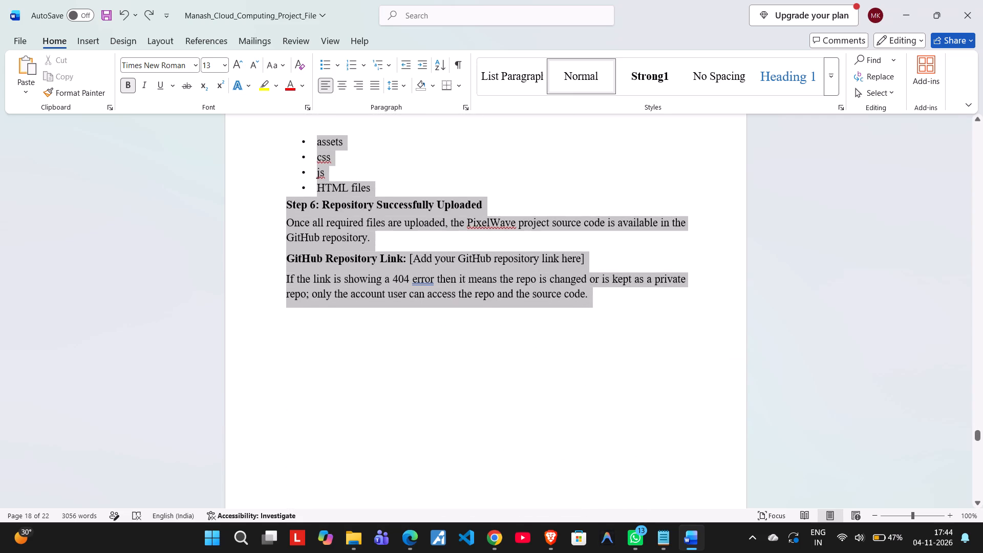
pyautogui.moveTo(689, 323); pyautogui.dragTo(599, 331)
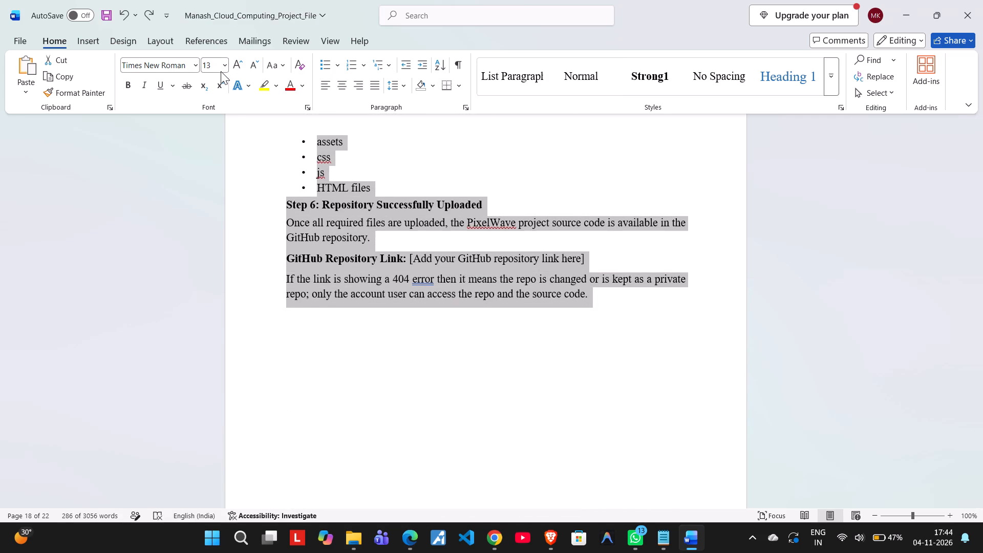
pyautogui.click(221, 71)
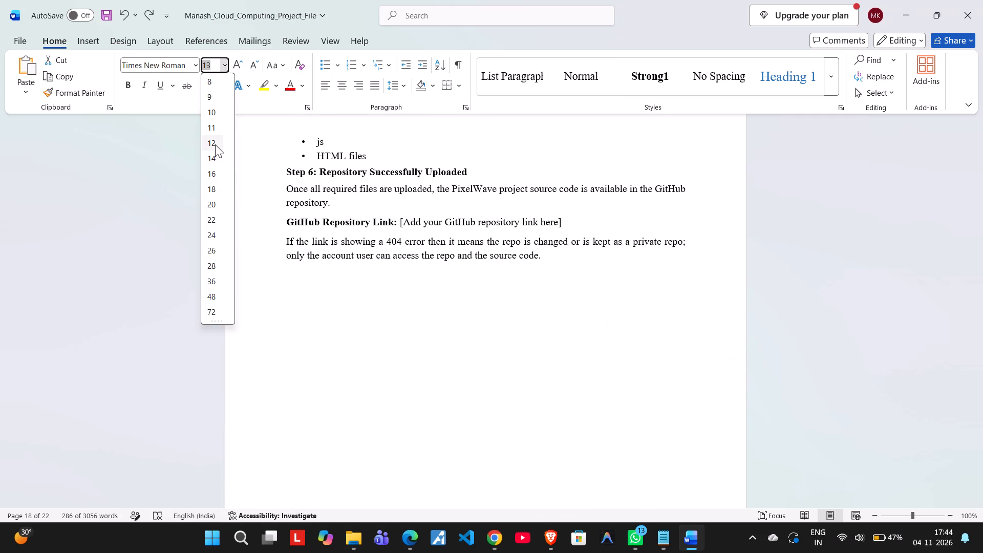
pyautogui.click(215, 144)
# Delete the GitHub Deployment section's Step 6 with its heading, text, repository link line and 404 error note.
pyautogui.scroll(16, 524, 357)
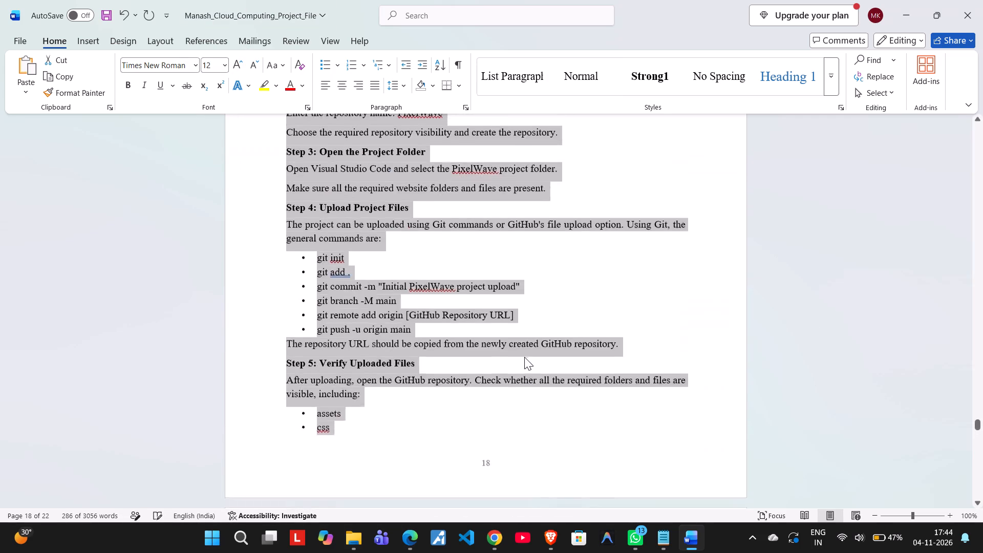
pyautogui.scroll(2, 524, 357)
pyautogui.click(509, 338)
pyautogui.scroll(5, 509, 338)
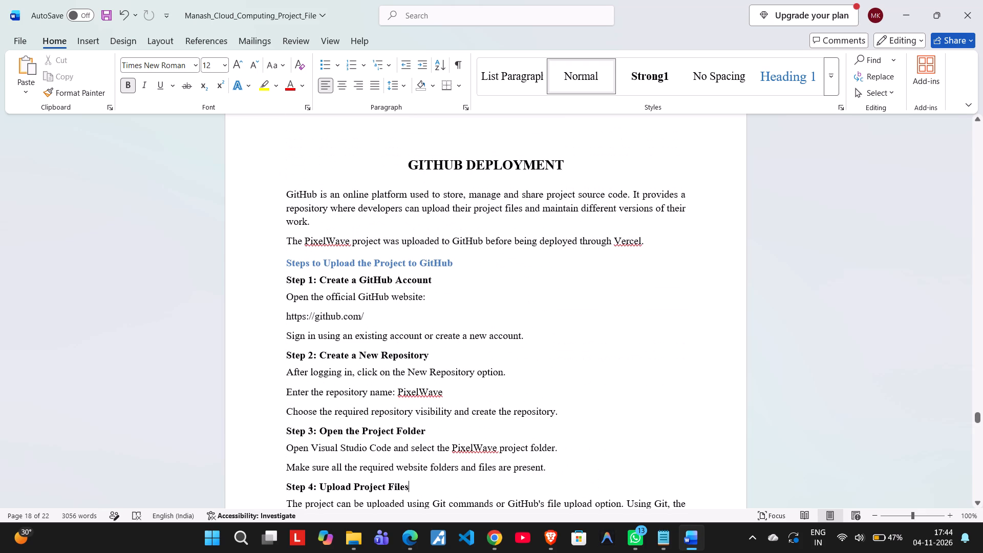
pyautogui.scroll(-15, 509, 338)
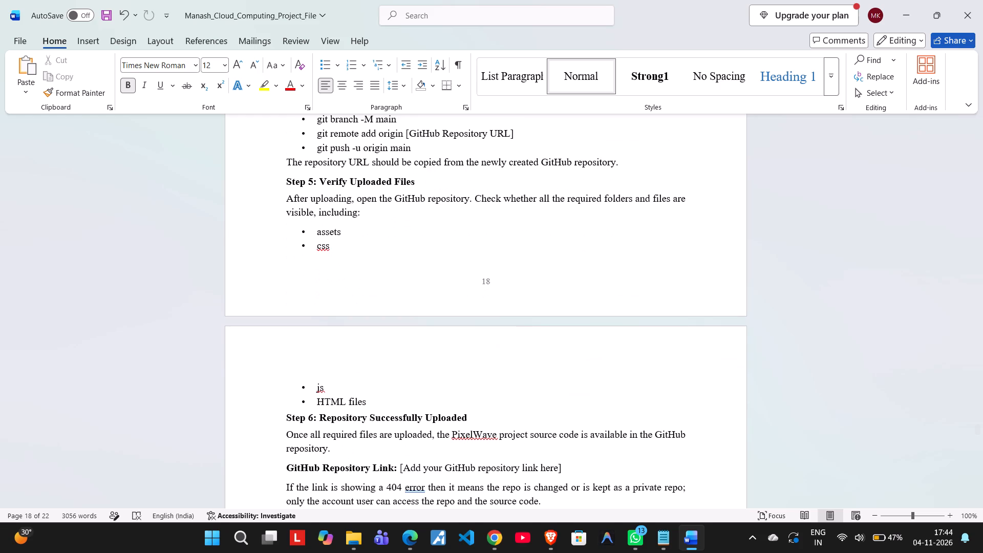
pyautogui.scroll(-4, 509, 338)
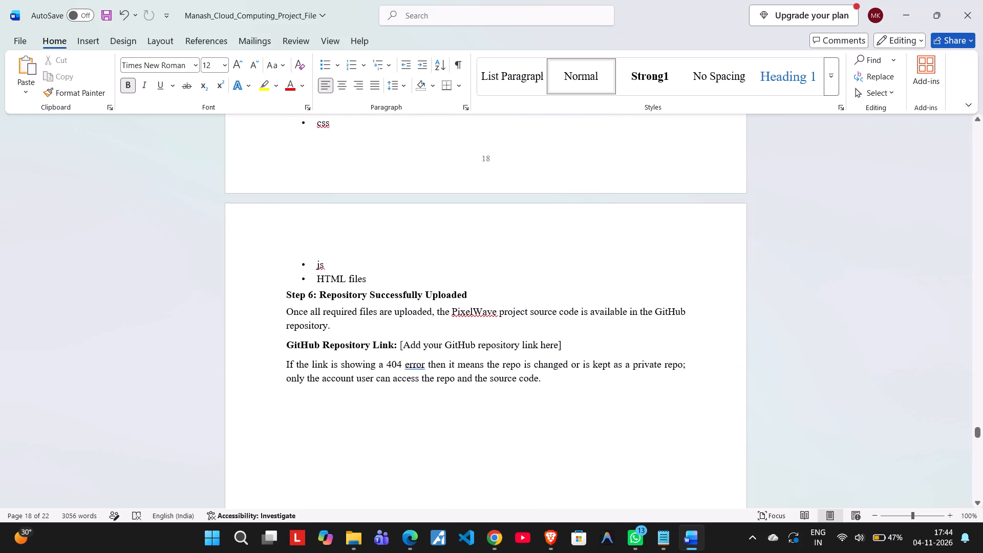
pyautogui.moveTo(553, 386); pyautogui.dragTo(260, 294)
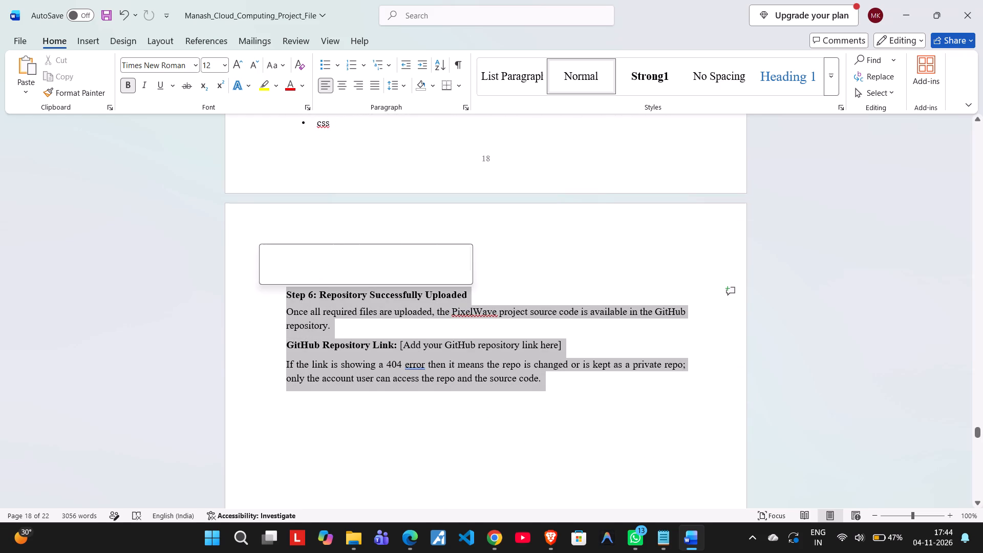
pyautogui.press('BackSpace')
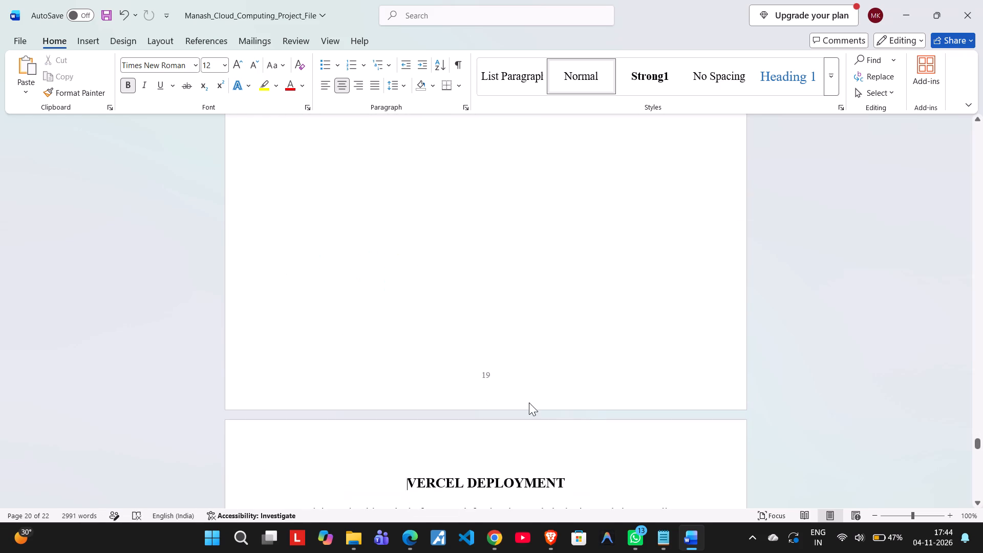
# Merge the css and js bullets under Step 5 into the assets bullet so it reads "assets, css, js".
pyautogui.scroll(19, 529, 402)
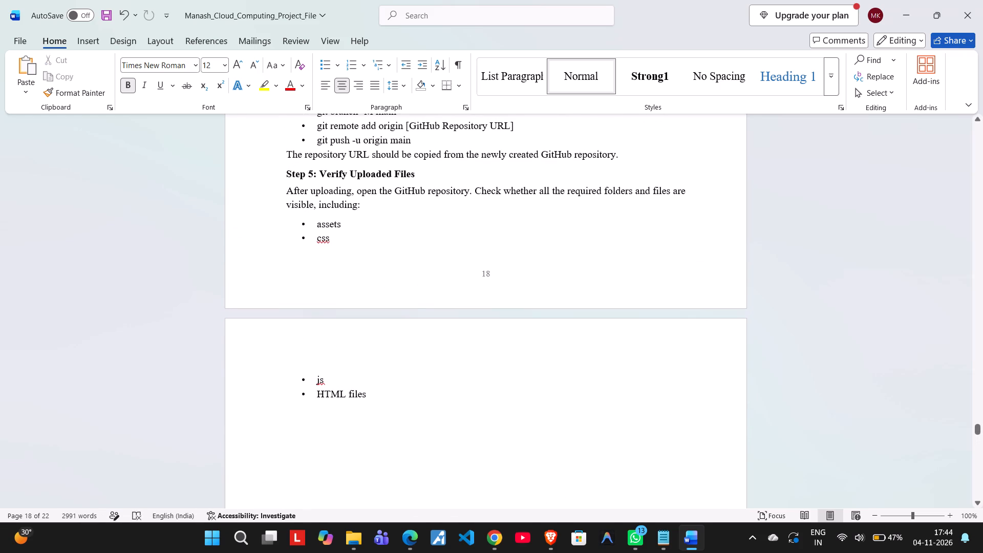
pyautogui.moveTo(335, 247); pyautogui.dragTo(318, 240)
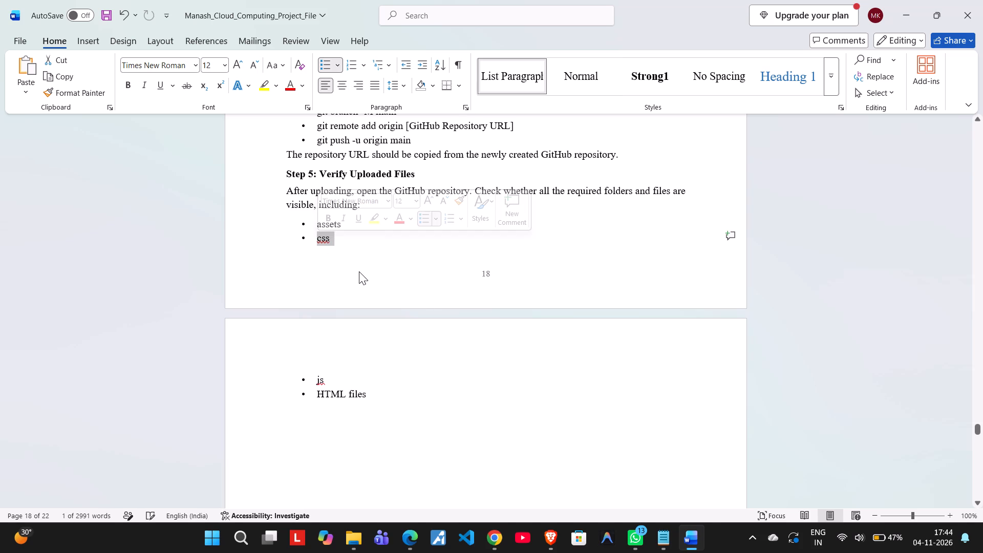
pyautogui.hotkey('ctrl', 'x')
pyautogui.click(354, 222)
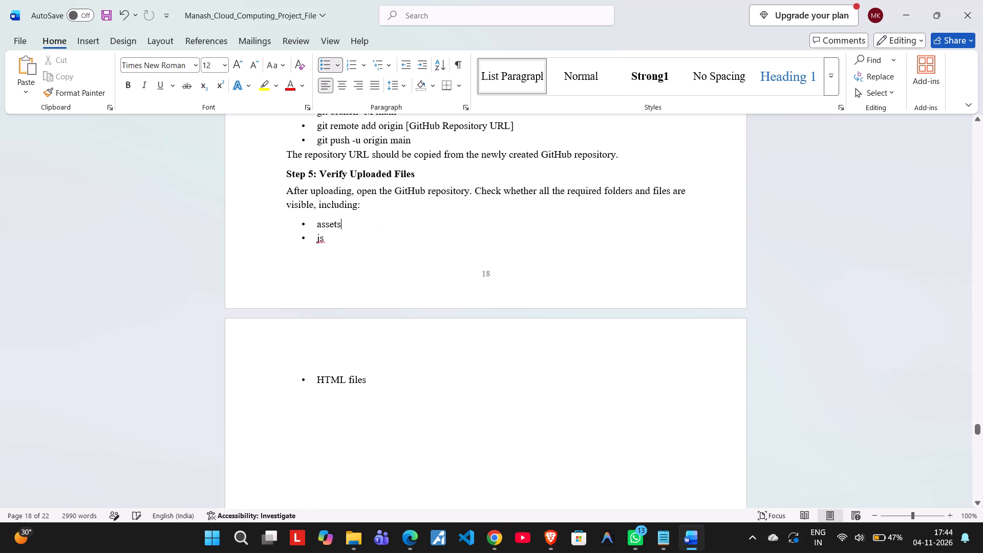
pyautogui.write(',')
pyautogui.press('space')
pyautogui.hotkey('ctrl', 'v')
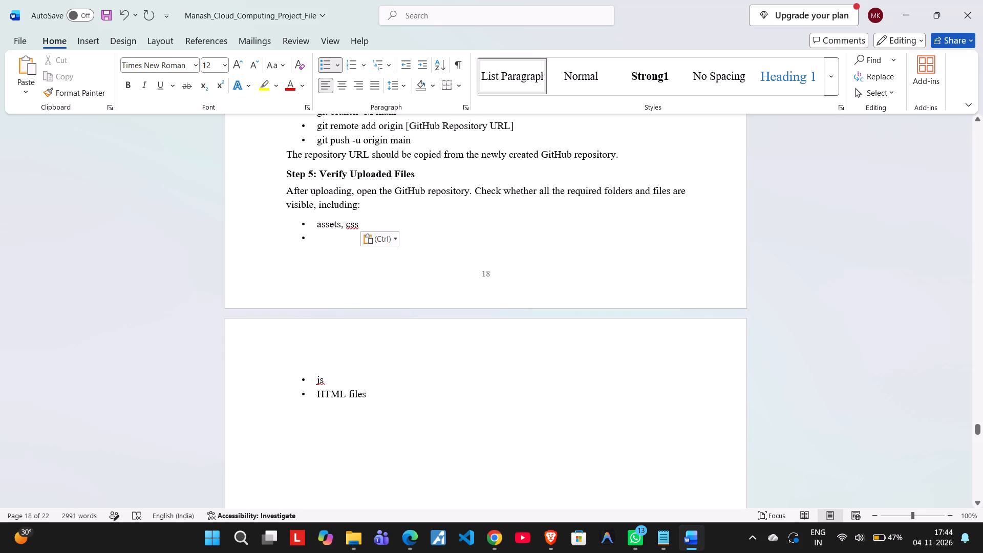
pyautogui.click(313, 383)
pyautogui.press('BackSpace')
pyautogui.press('BackSpace')
pyautogui.press('BackSpace')
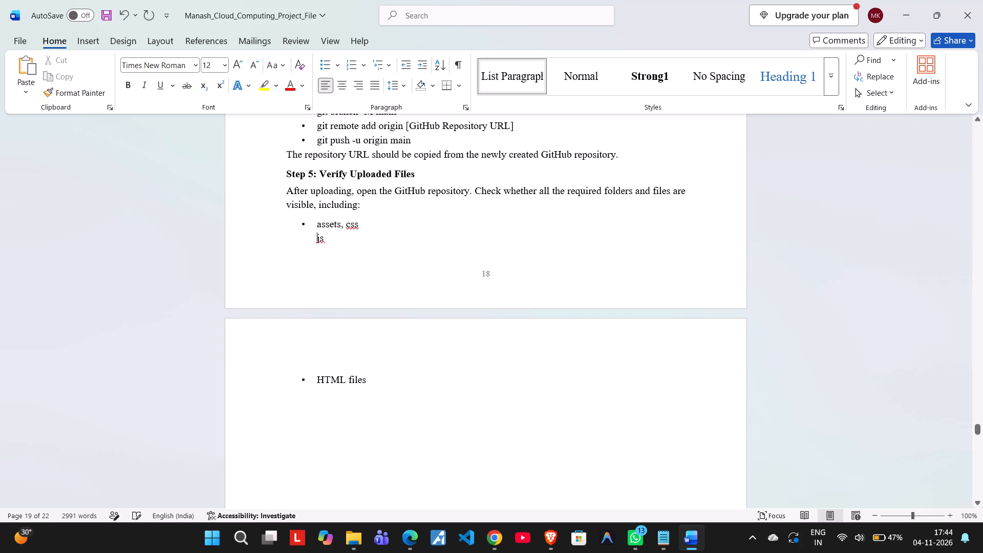
pyautogui.press('BackSpace')
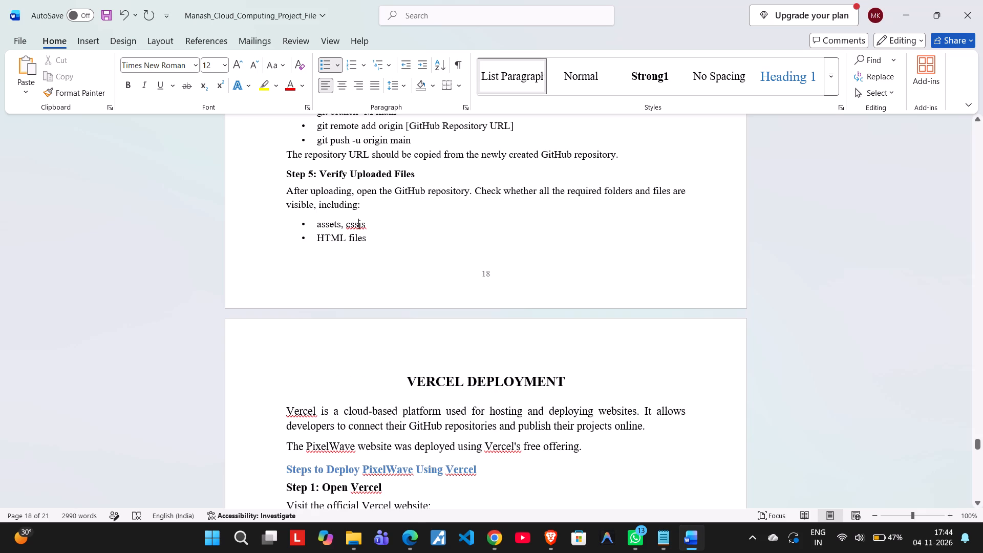
pyautogui.write(',')
pyautogui.press('space')
# Merge the HTML files bullet under Step 5 into the bullet above so it reads "assets, css, js, HTML files".
pyautogui.click(316, 239)
pyautogui.press('BackSpace')
pyautogui.press('BackSpace')
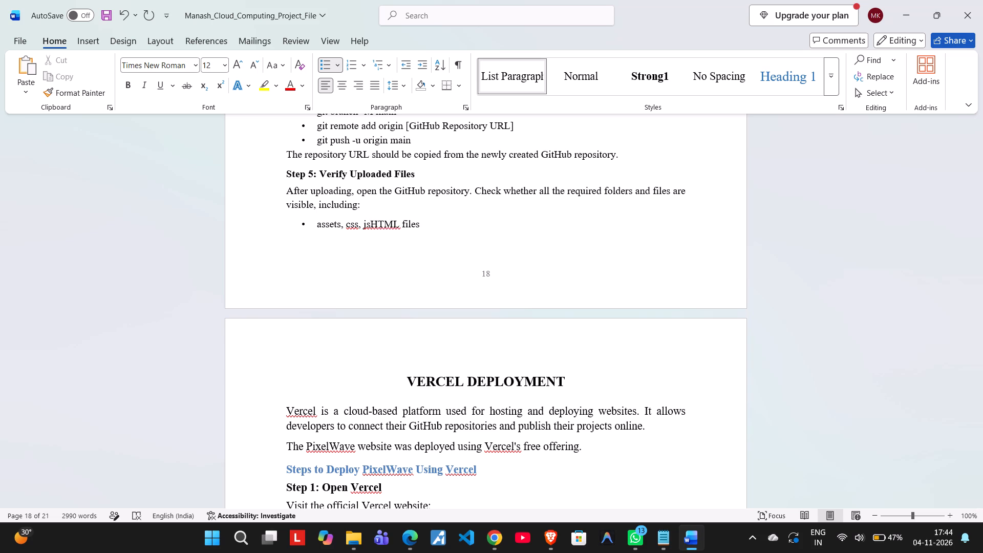
pyautogui.press(',')
pyautogui.press('space')
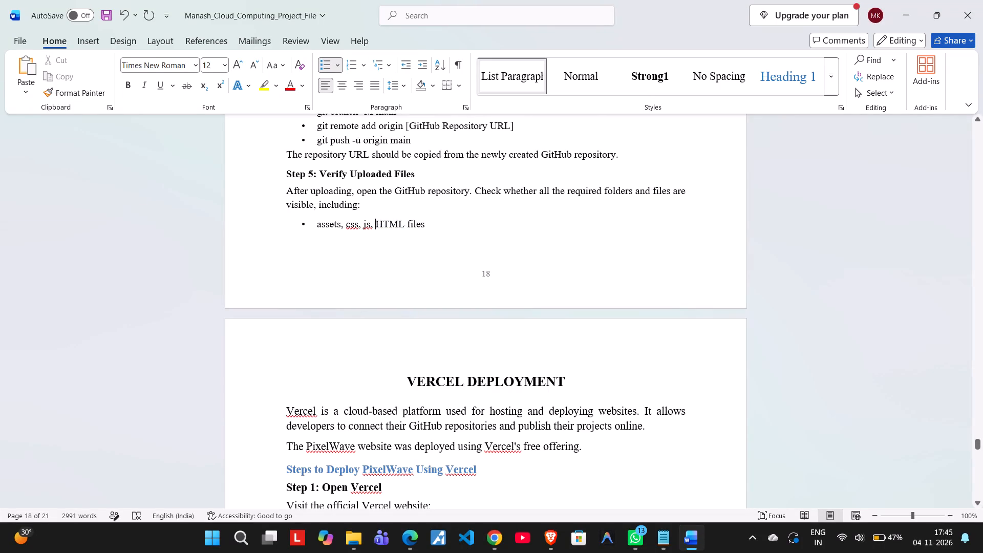
pyautogui.click(359, 294)
# Remove the bullet from the "assets, css, js, HTML files" line and make its text bold.
pyautogui.click(318, 221)
pyautogui.press('BackSpace')
pyautogui.moveTo(311, 224); pyautogui.dragTo(430, 226)
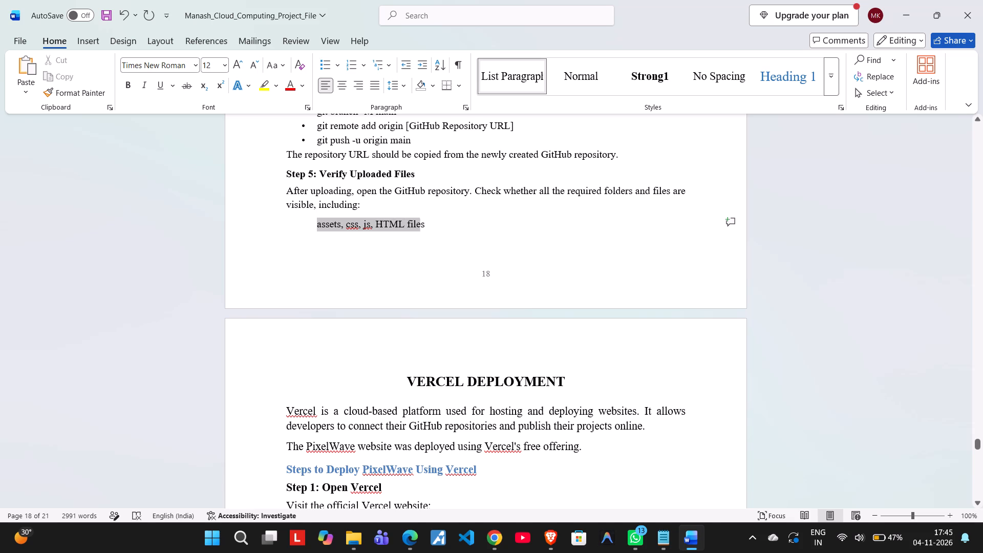
pyautogui.moveTo(430, 226); pyautogui.dragTo(436, 224)
pyautogui.click(455, 81)
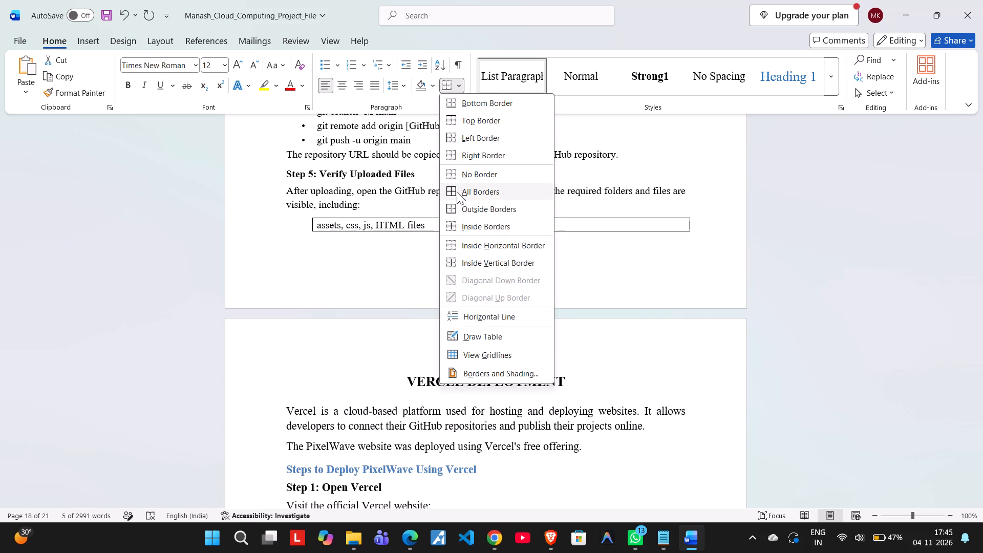
pyautogui.click(363, 255)
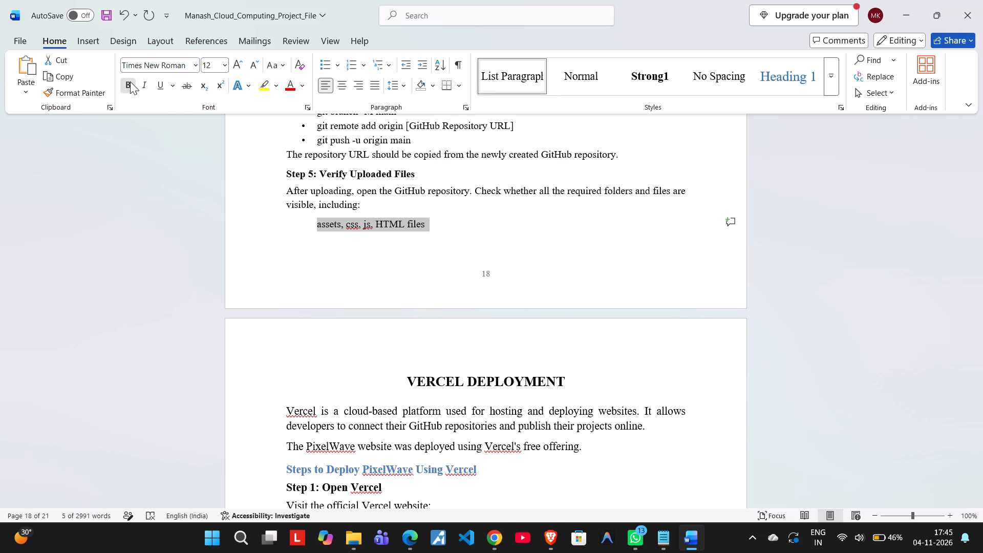
pyautogui.click(130, 81)
pyautogui.click(343, 241)
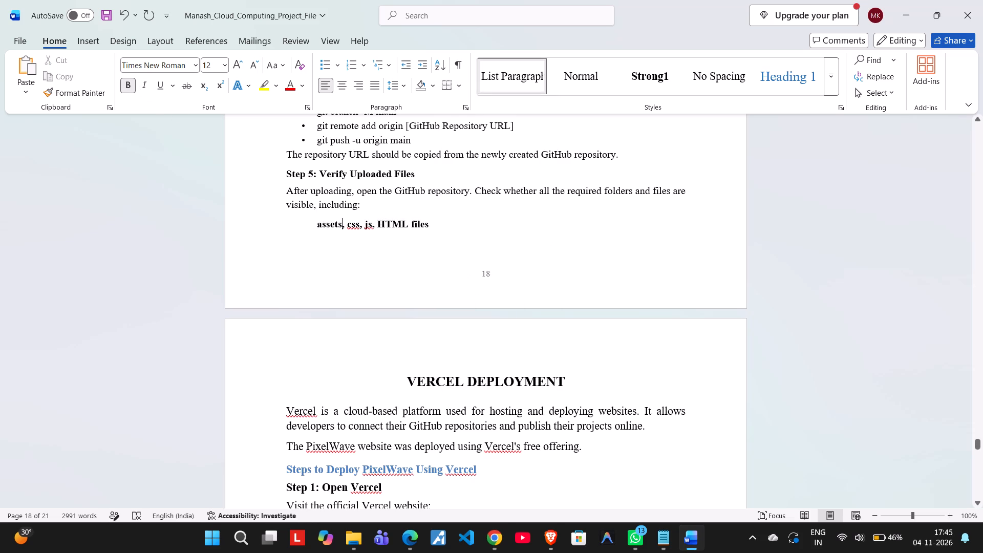
# Change the case of the bold file list line under Step 5 to Capitalize Each Word.
pyautogui.moveTo(429, 223); pyautogui.dragTo(286, 222)
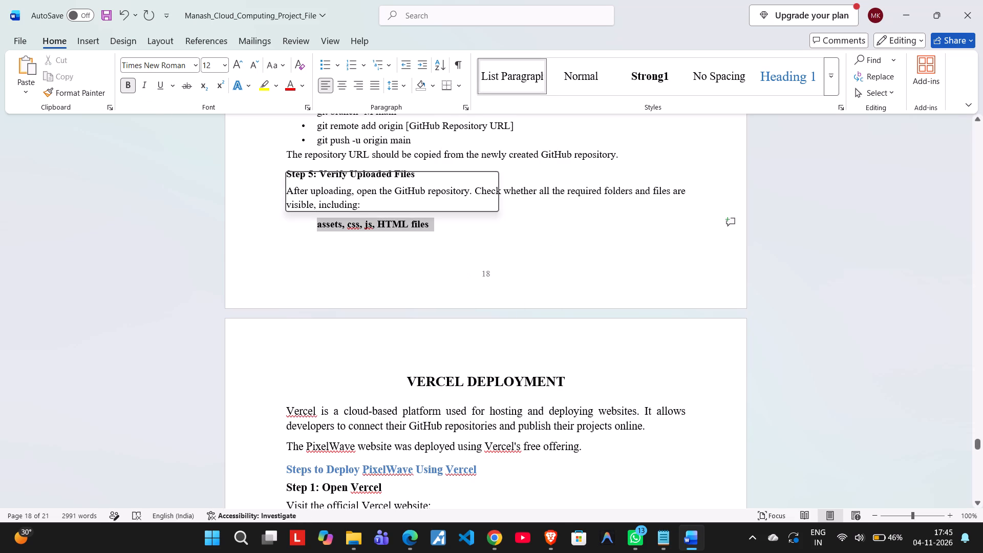
pyautogui.click(286, 63)
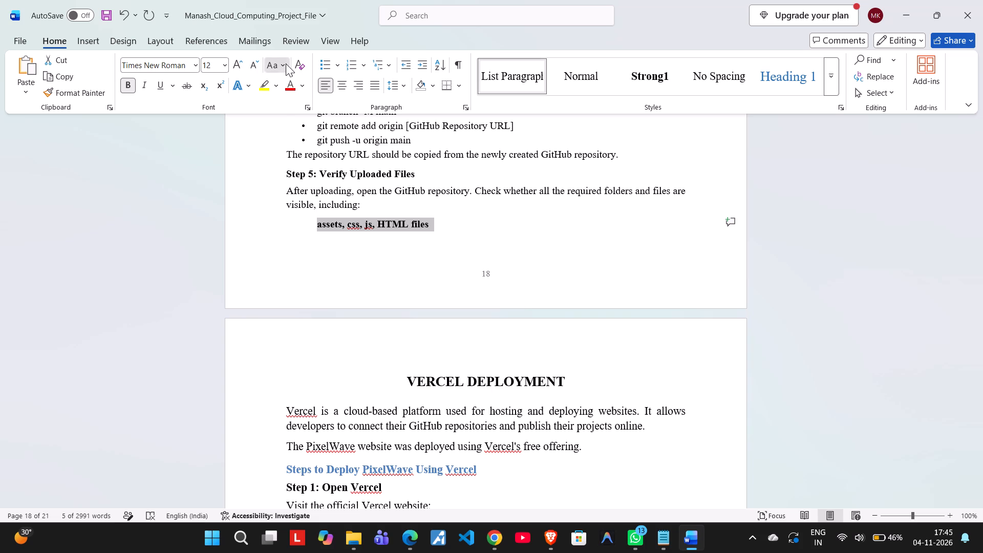
pyautogui.click(301, 81)
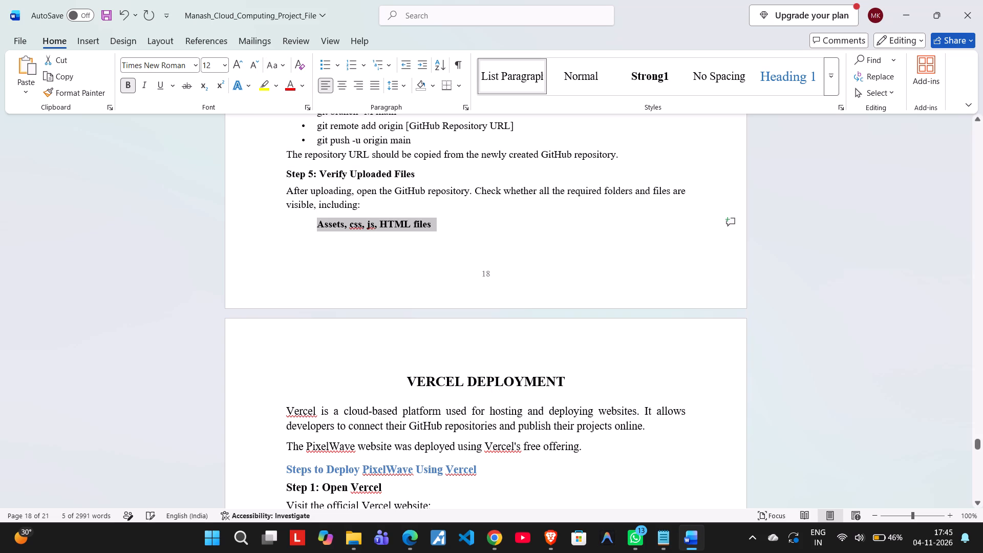
pyautogui.click(371, 258)
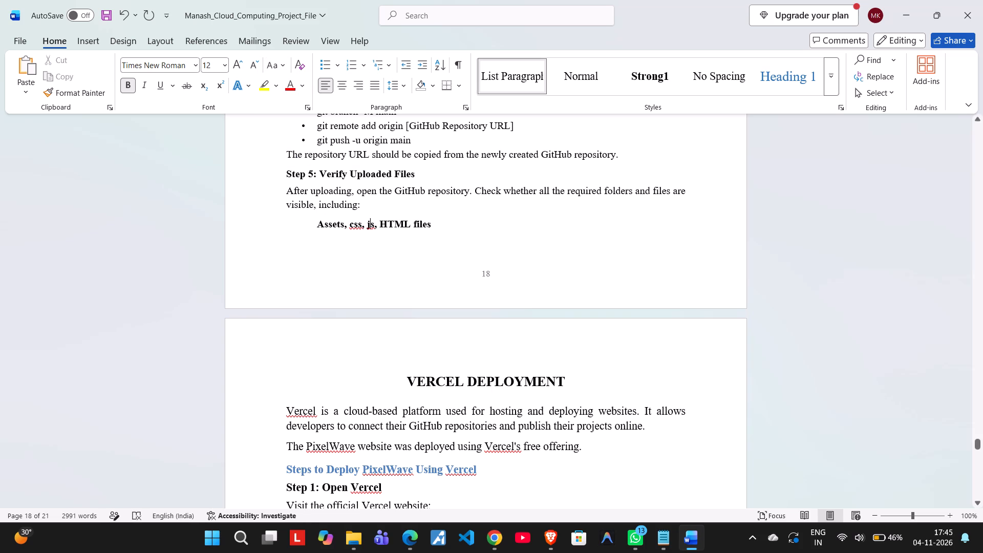
pyautogui.moveTo(451, 220); pyautogui.dragTo(303, 221)
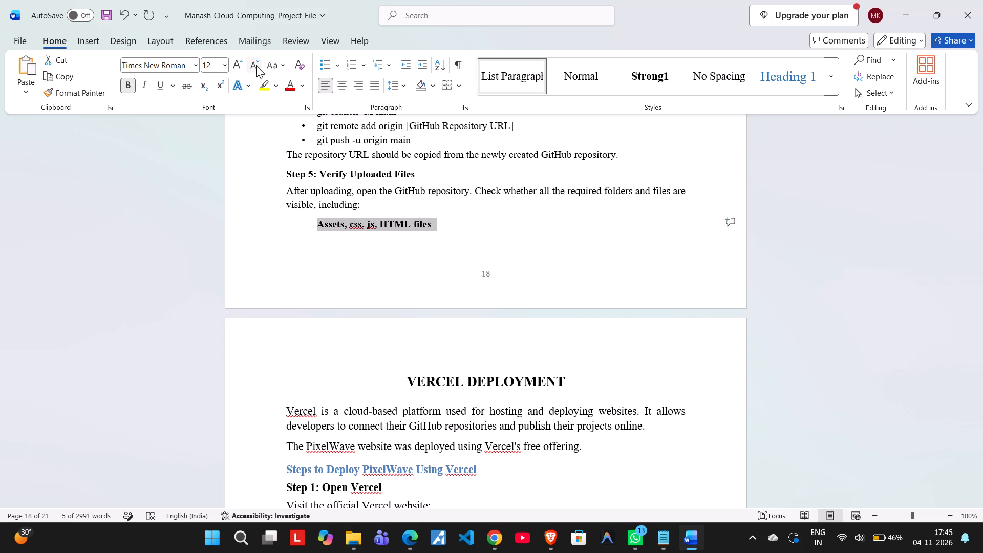
pyautogui.click(289, 63)
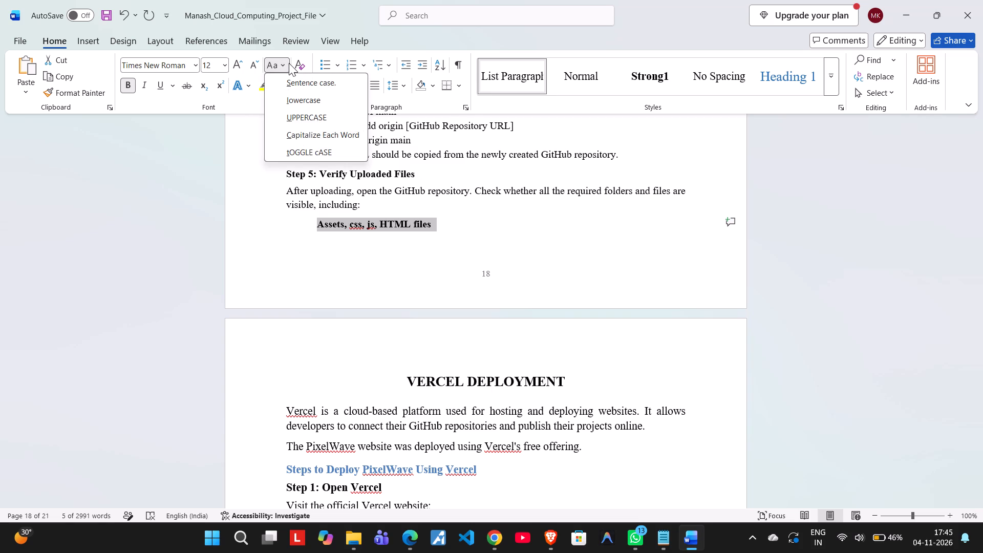
pyautogui.click(310, 135)
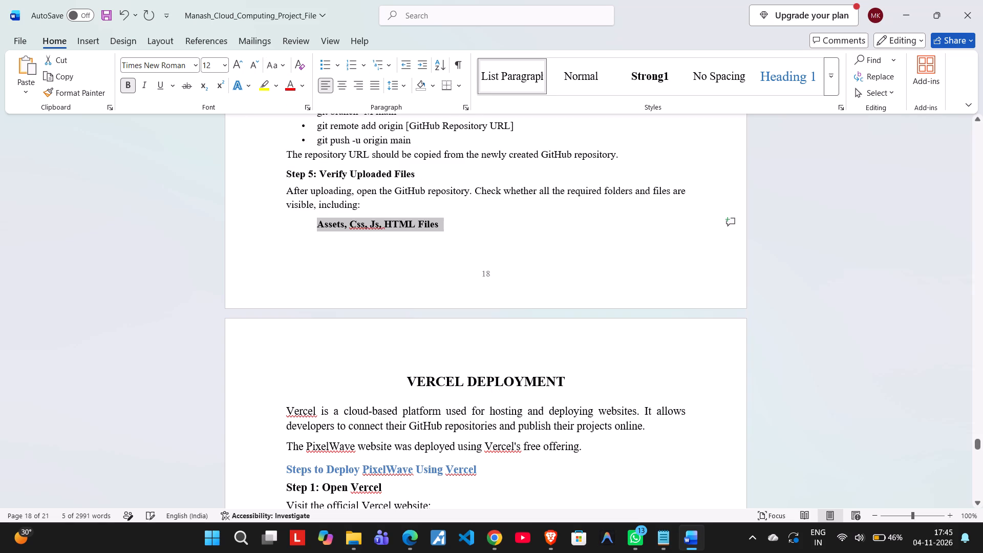
pyautogui.click(442, 250)
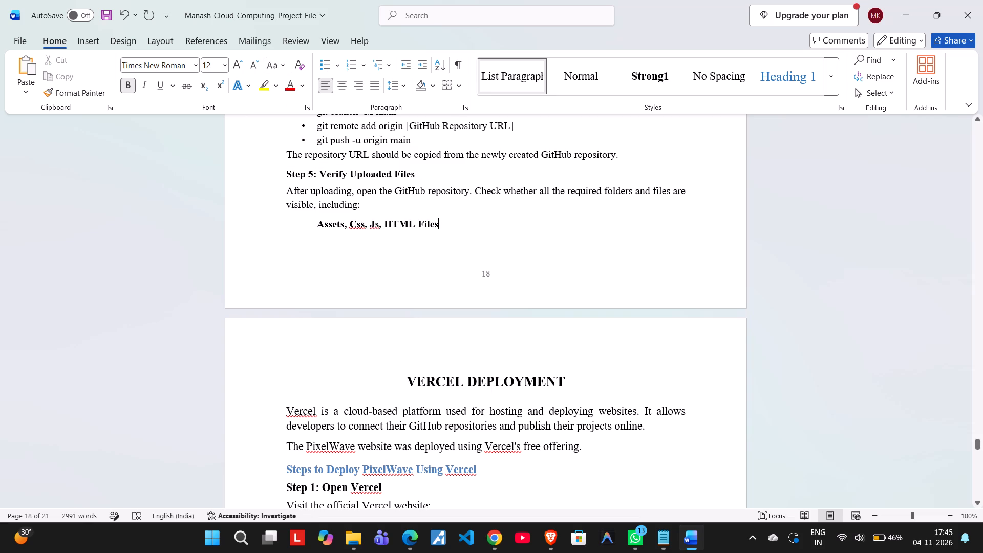
# Join the bold file list onto the end of the "visible, including:" sentence, separated by a space.
pyautogui.click(314, 226)
pyautogui.press('BackSpace')
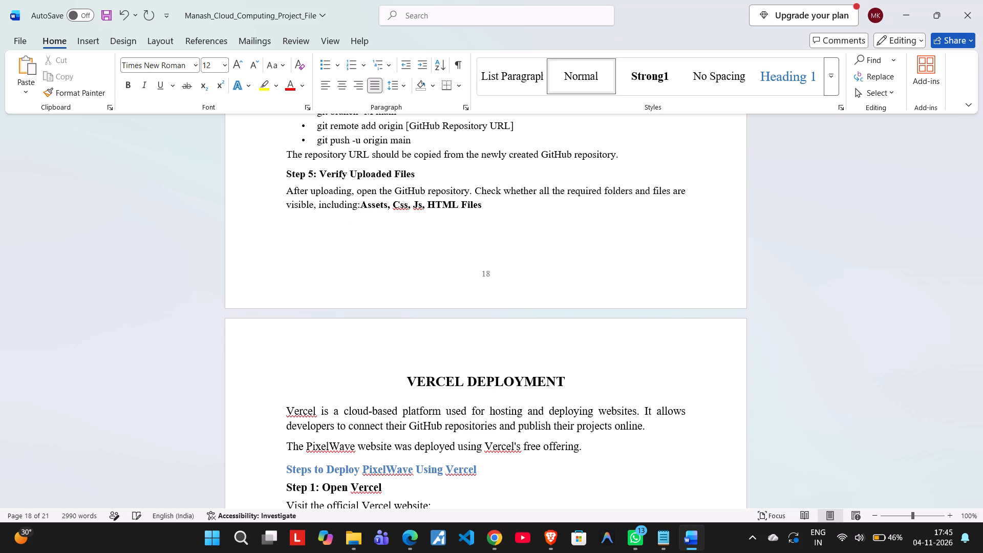
pyautogui.press('space')
# Delete the Vercel Deployment section's Step 7 together with the Deployment Result text and Live Website URL line.
pyautogui.scroll(4, 460, 226)
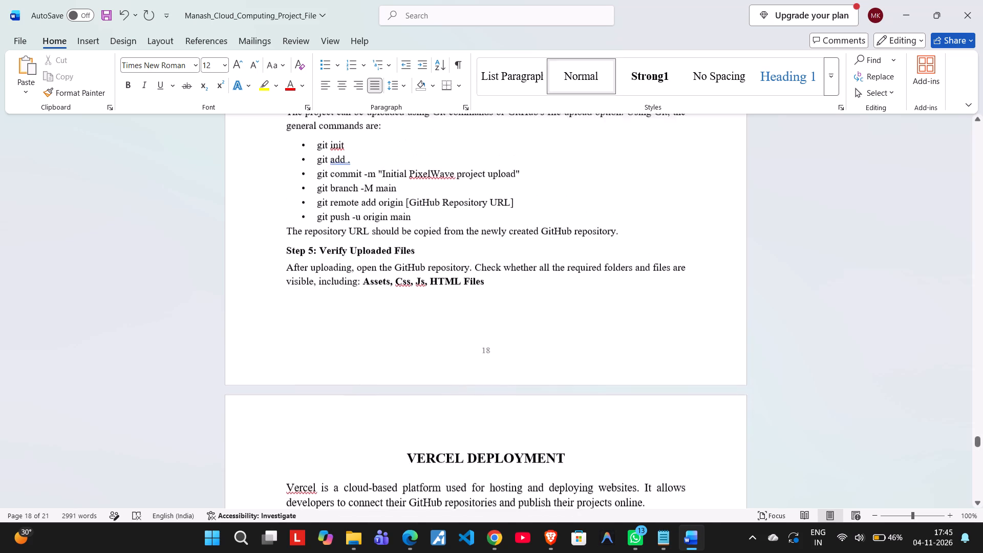
pyautogui.scroll(4, 460, 226)
pyautogui.scroll(6, 624, 339)
pyautogui.scroll(-8, 378, 363)
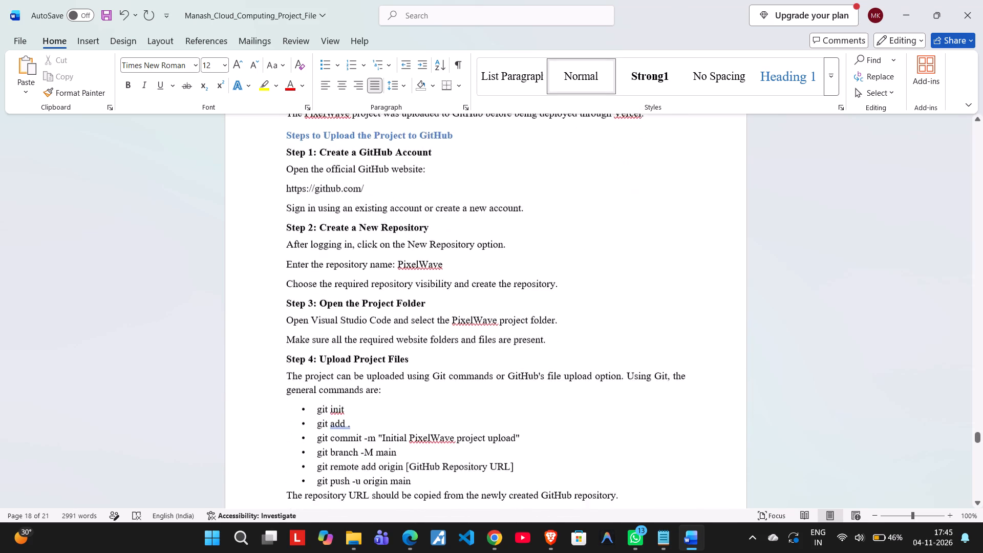
pyautogui.scroll(-17, 378, 359)
pyautogui.scroll(-12, 378, 359)
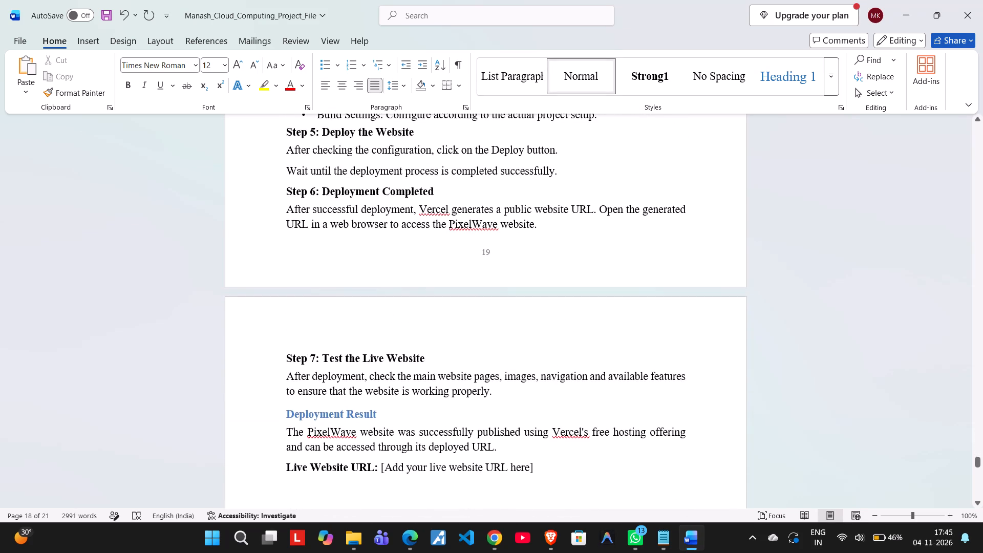
pyautogui.scroll(-5, 379, 359)
pyautogui.moveTo(547, 315); pyautogui.dragTo(318, 212)
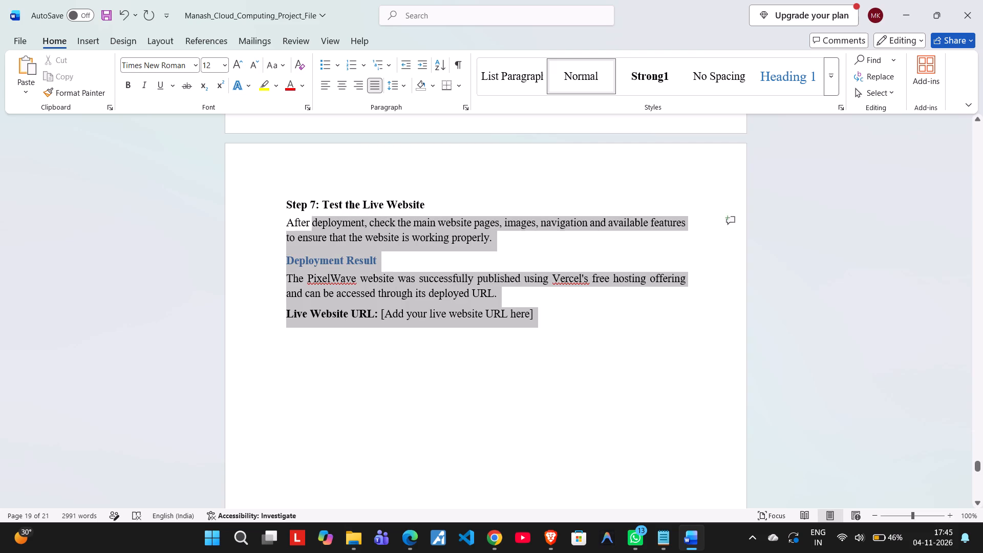
pyautogui.moveTo(318, 212); pyautogui.dragTo(282, 195)
pyautogui.press('BackSpace')
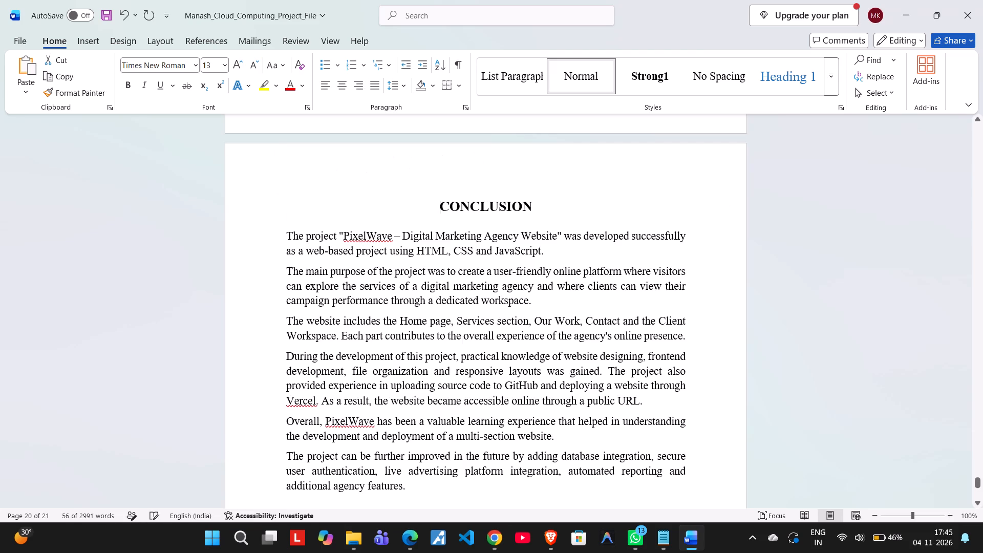
# Review the report's page layout from the Conclusion back through the deployment, page description and screenshot sections to Project File Structure.
pyautogui.scroll(7, 377, 301)
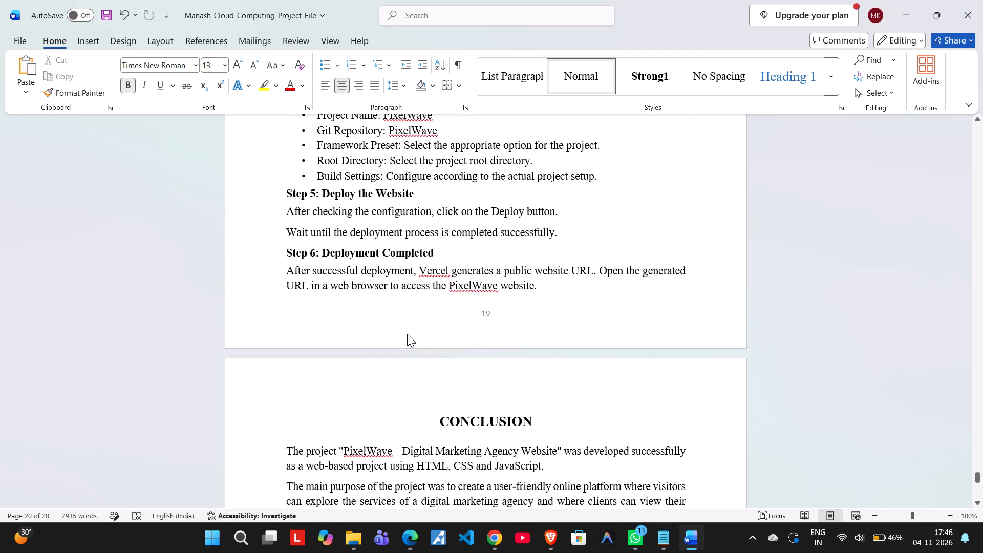
pyautogui.scroll(-16, 407, 334)
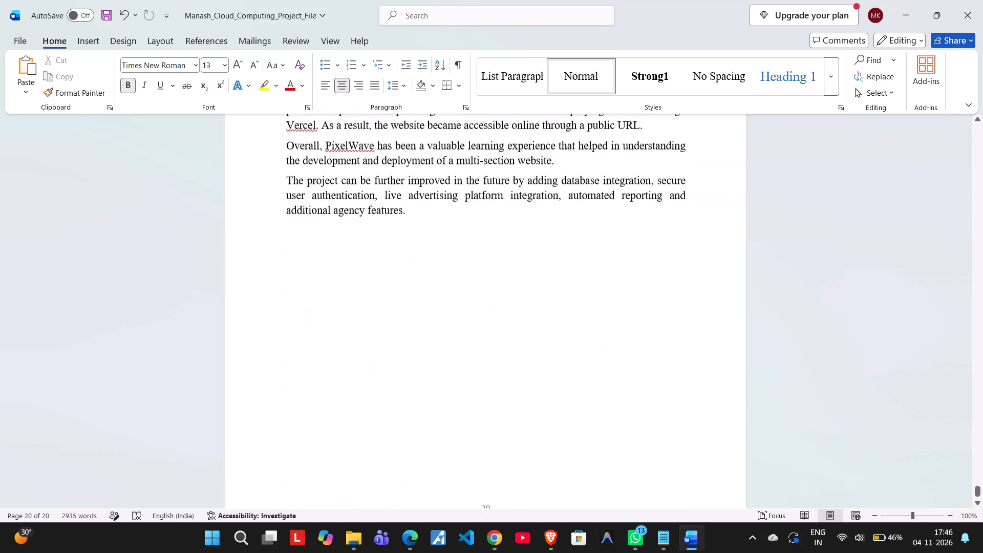
pyautogui.scroll(-12, 407, 334)
pyautogui.scroll(5, 407, 334)
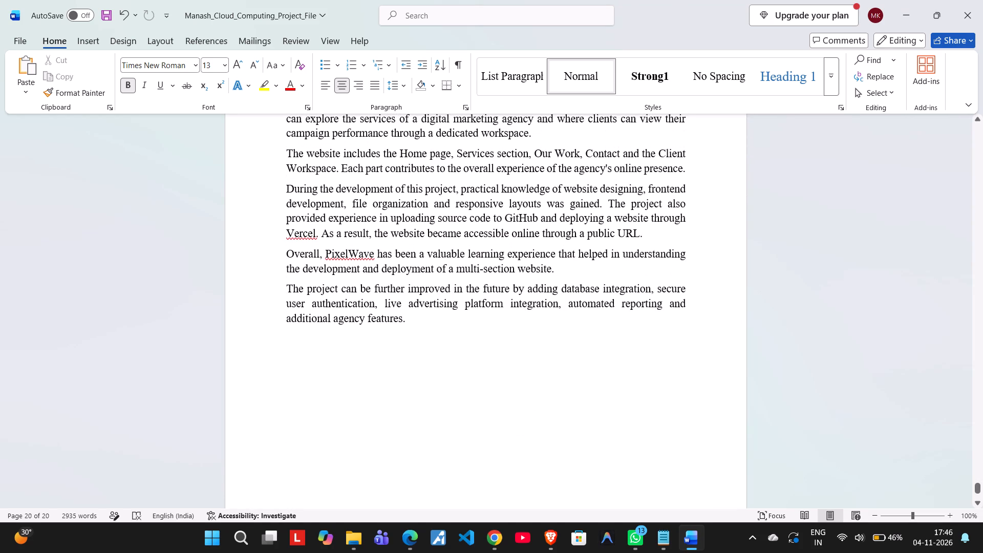
pyautogui.scroll(5, 407, 334)
pyautogui.scroll(20, 407, 334)
pyautogui.scroll(7, 407, 334)
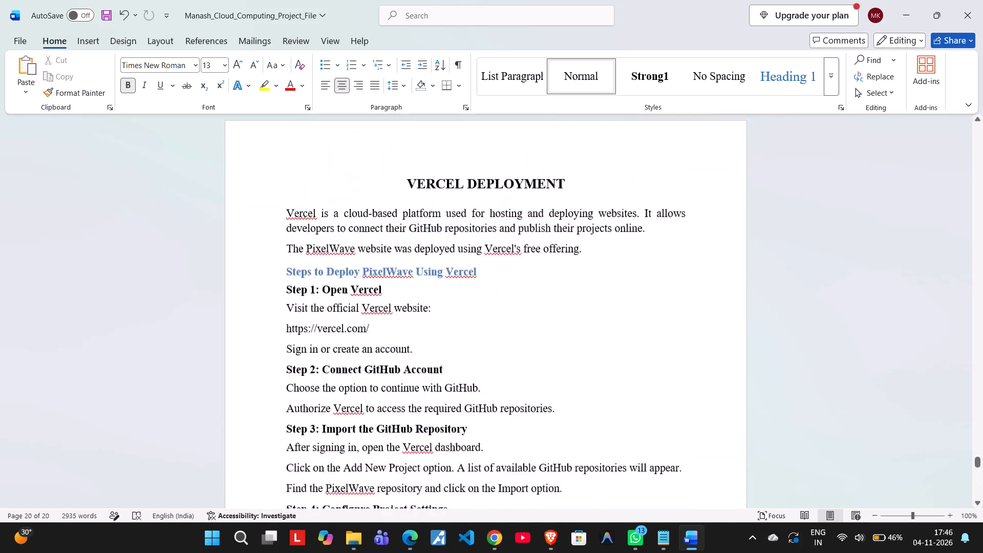
pyautogui.scroll(6, 407, 334)
pyautogui.scroll(18, 407, 334)
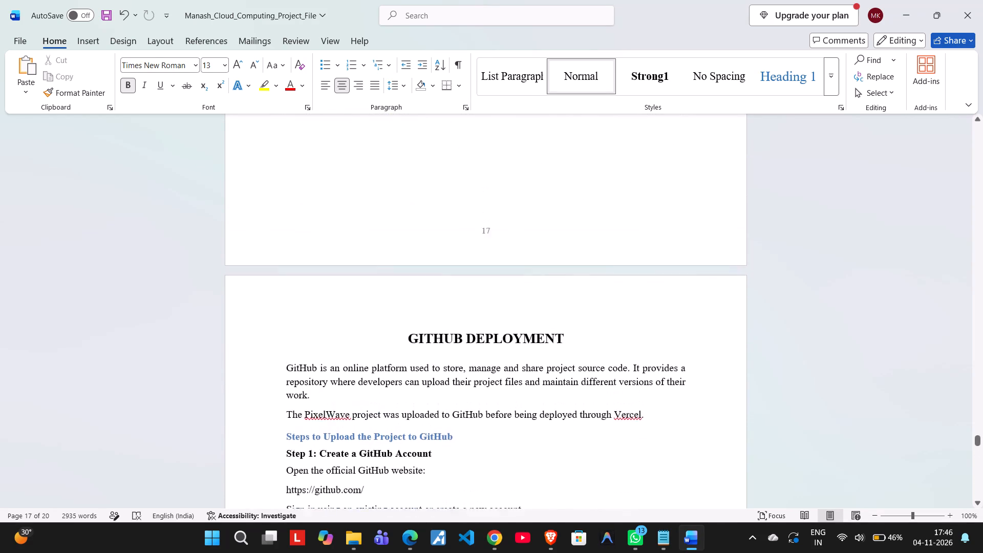
pyautogui.scroll(20, 407, 334)
pyautogui.scroll(4, 407, 334)
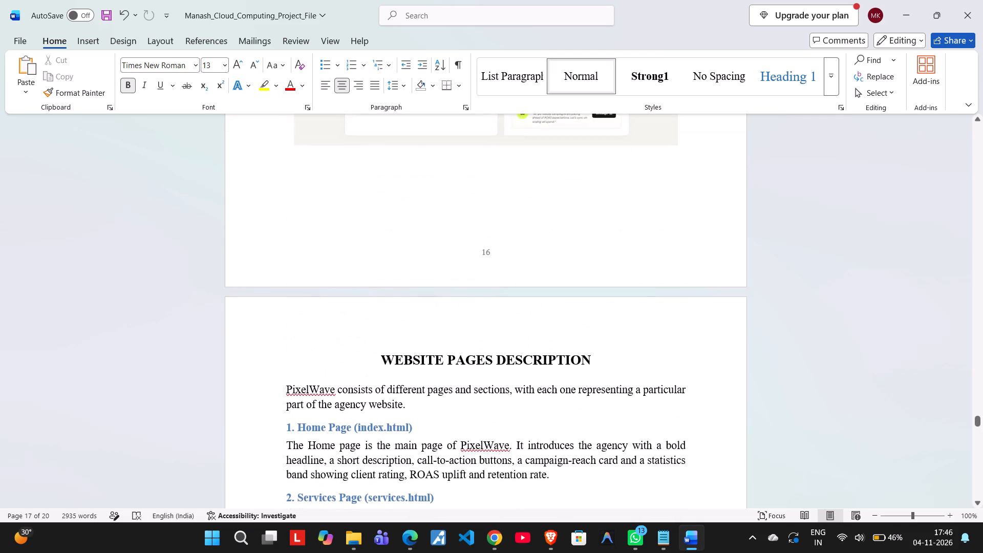
pyautogui.scroll(17, 407, 334)
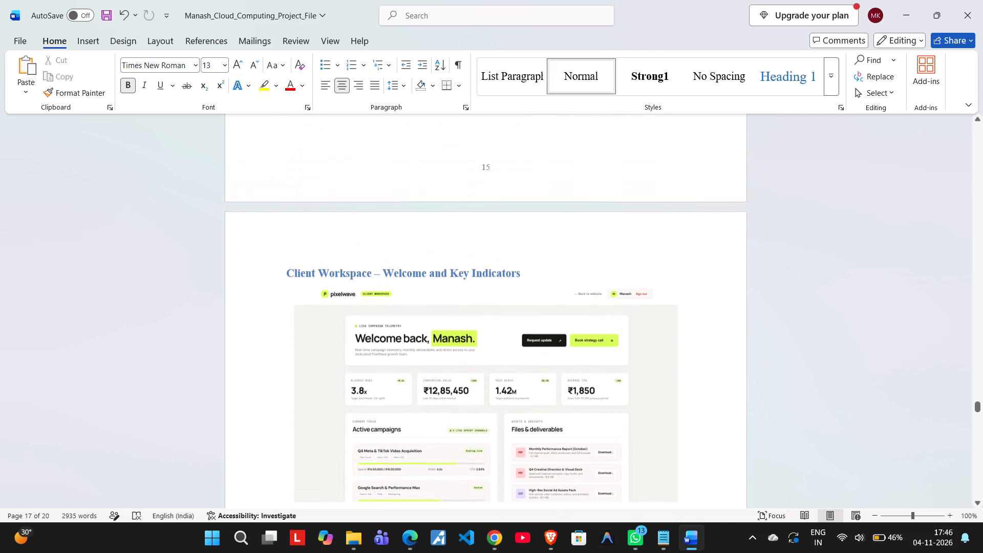
pyautogui.scroll(18, 407, 334)
pyautogui.scroll(4, 407, 334)
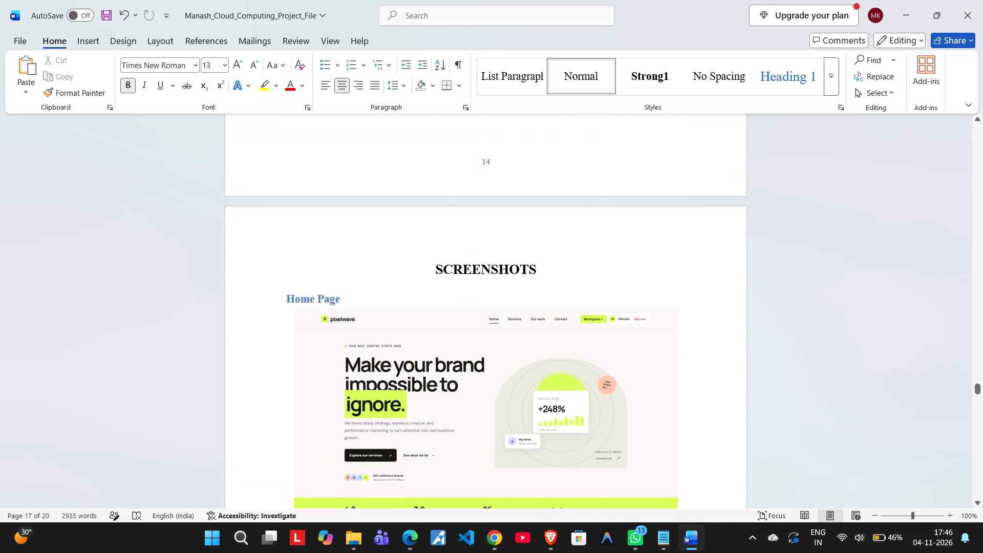
pyautogui.scroll(18, 431, 361)
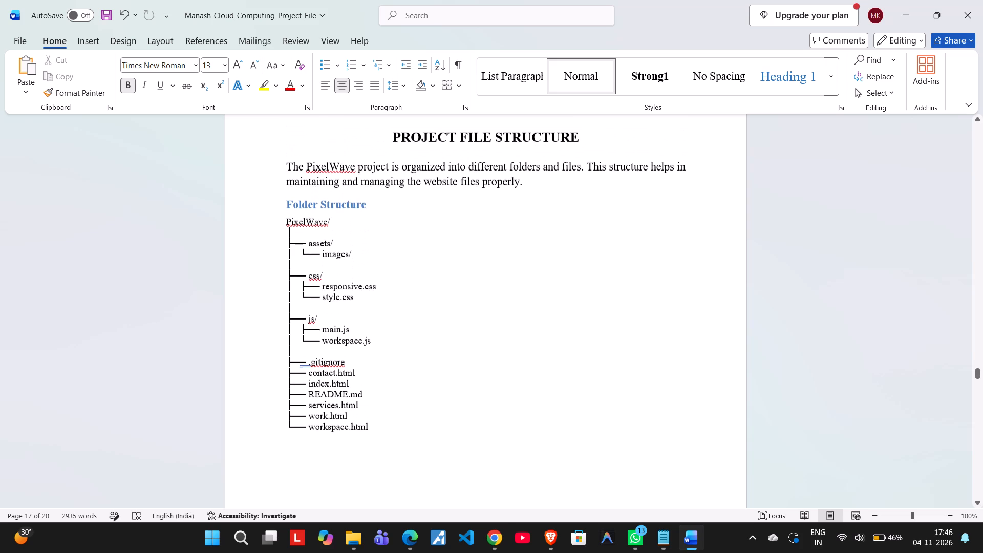
pyautogui.scroll(8, 431, 361)
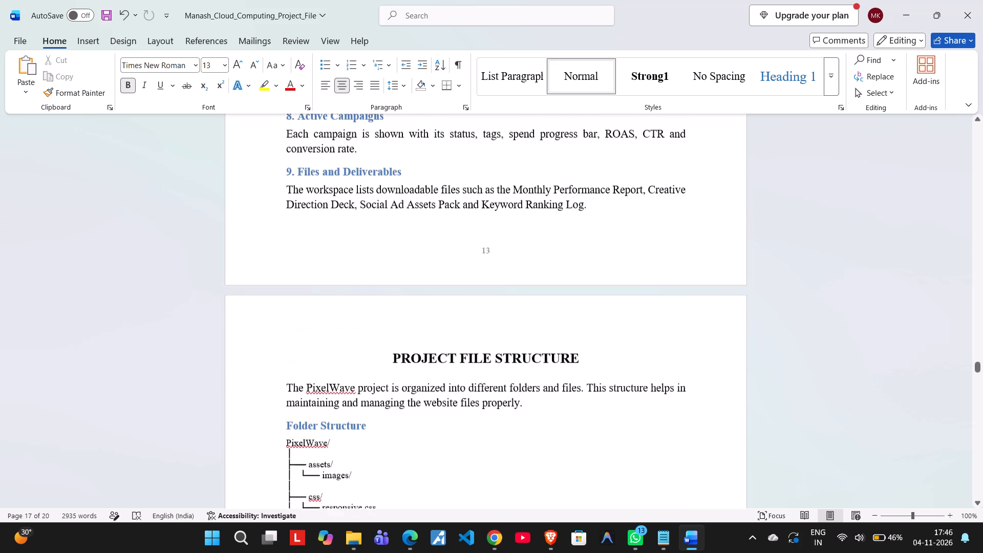
pyautogui.scroll(5, 431, 361)
# Delete the whole Project File Structure section, from its heading and introduction through the complete folder tree.
pyautogui.scroll(-8, 431, 361)
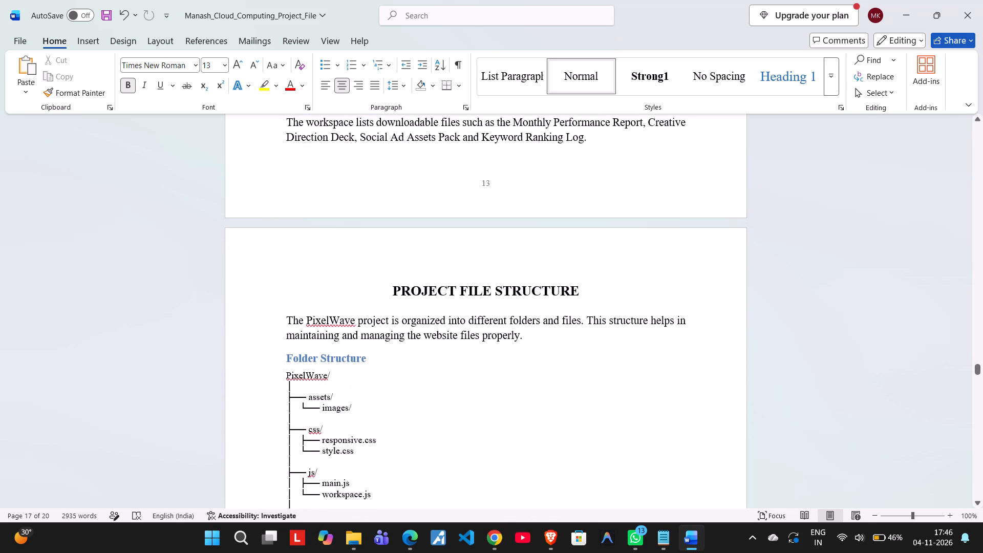
pyautogui.moveTo(379, 283); pyautogui.dragTo(412, 378)
pyautogui.scroll(-4, 409, 361)
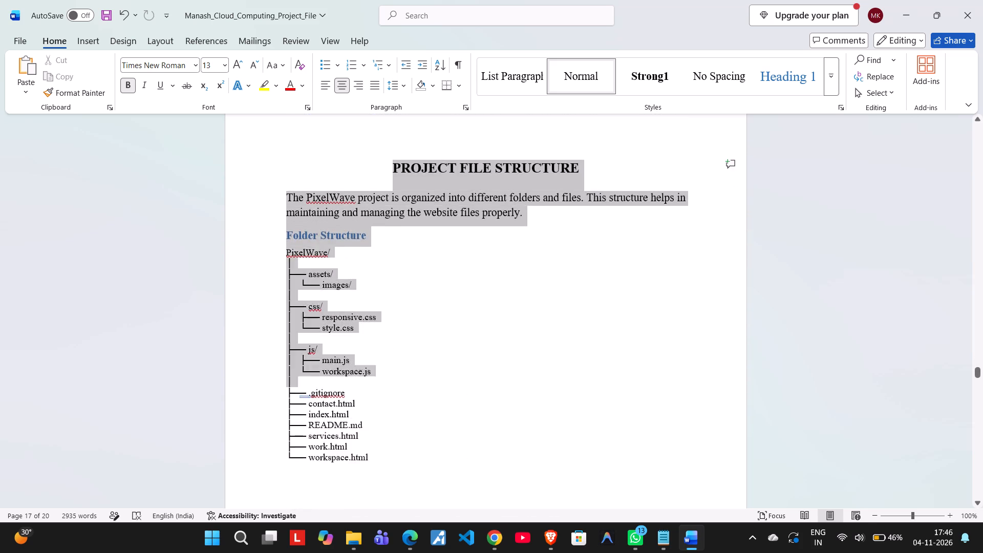
pyautogui.scroll(-4, 412, 378)
pyautogui.moveTo(412, 378); pyautogui.dragTo(401, 426)
pyautogui.press('BackSpace')
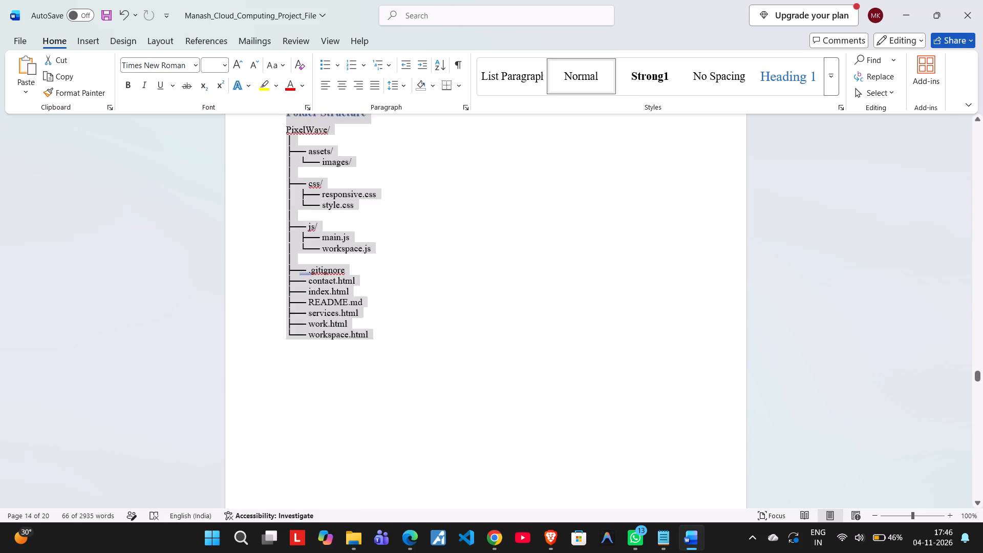
# Review the report from the website features back through the technology and tools sections, including the cover page and Certificate.
pyautogui.scroll(20, 401, 426)
pyautogui.scroll(6, 401, 426)
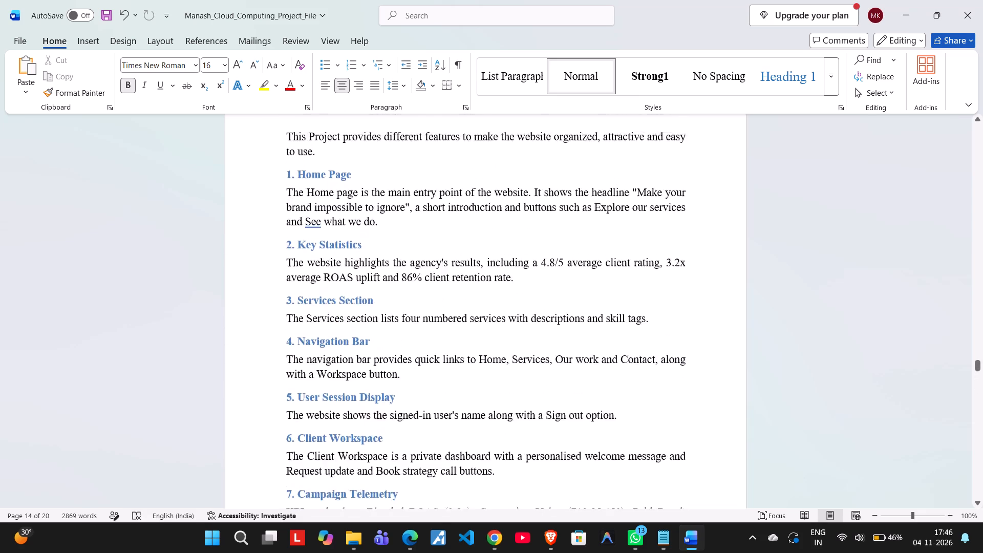
pyautogui.scroll(16, 401, 426)
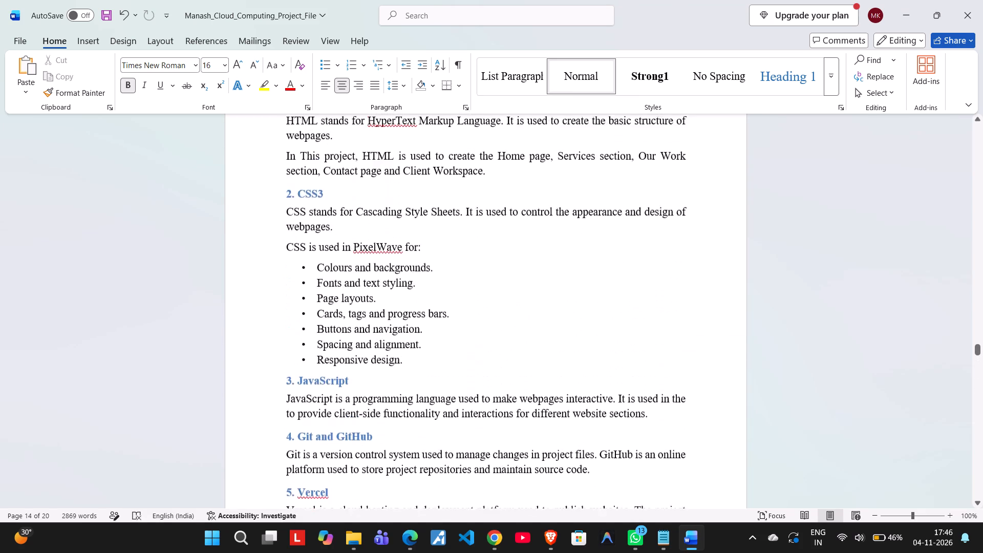
pyautogui.scroll(6, 401, 426)
pyautogui.scroll(16, 401, 426)
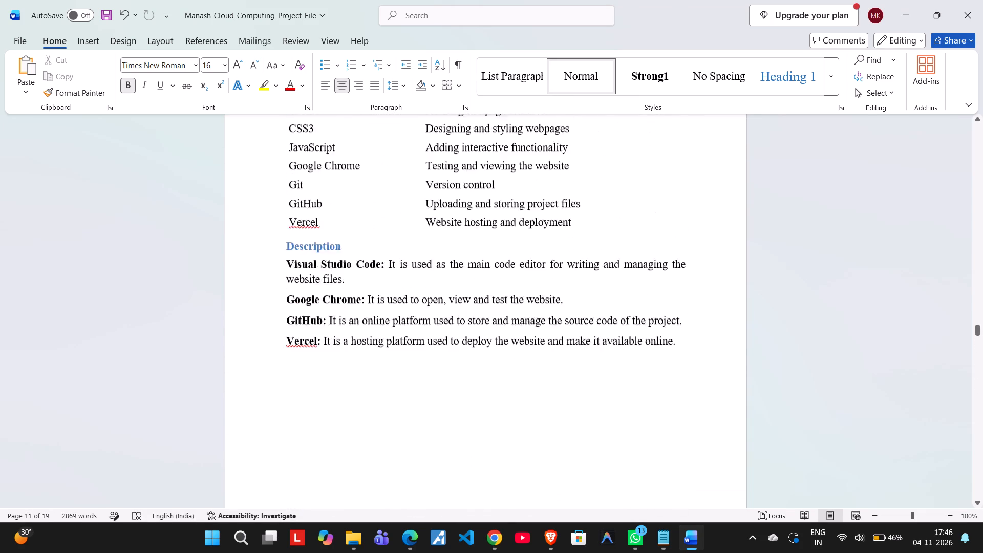
pyautogui.scroll(20, 401, 427)
pyautogui.scroll(19, 401, 427)
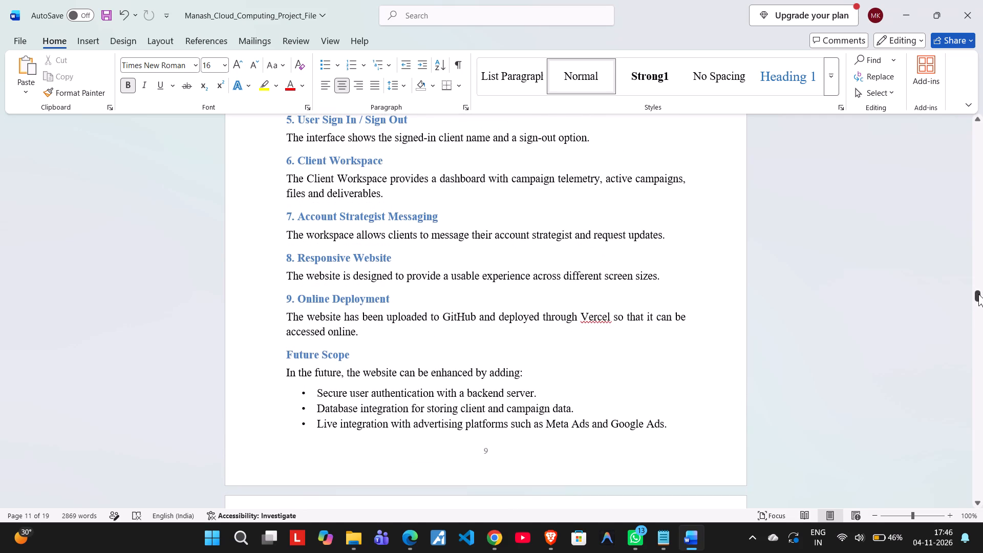
pyautogui.moveTo(978, 294); pyautogui.dragTo(979, 109)
pyautogui.scroll(-4, 726, 295)
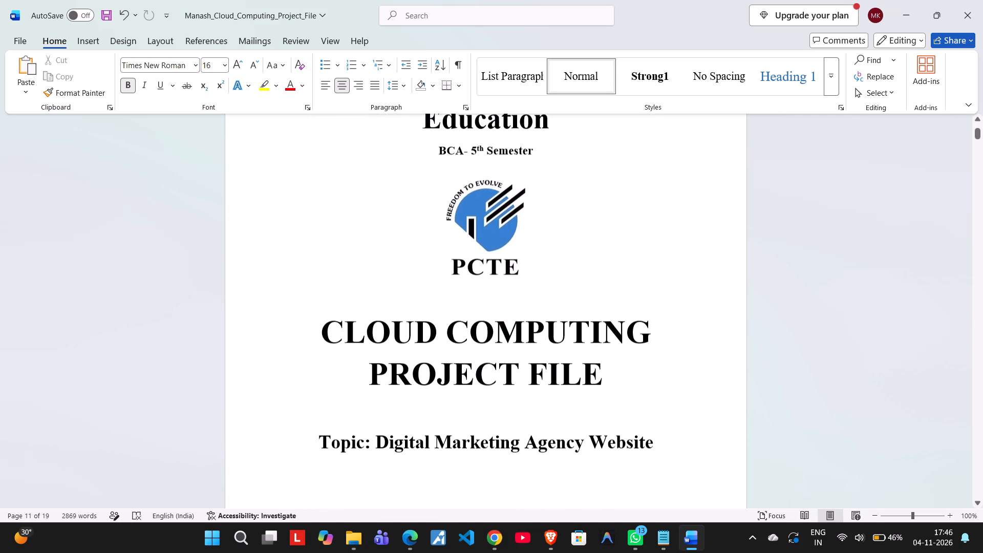
pyautogui.scroll(-4, 613, 385)
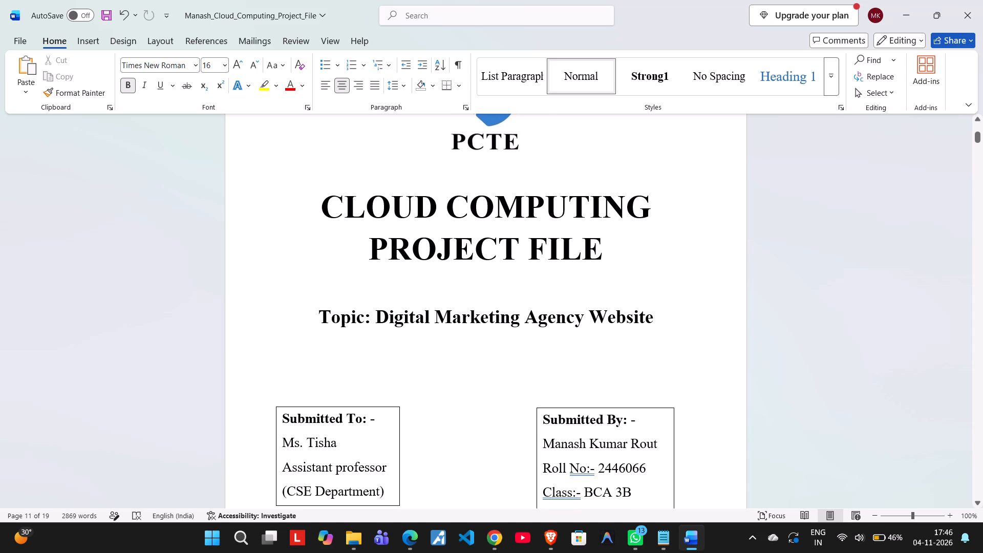
pyautogui.scroll(3, 613, 365)
pyautogui.moveTo(606, 349); pyautogui.dragTo(597, 345)
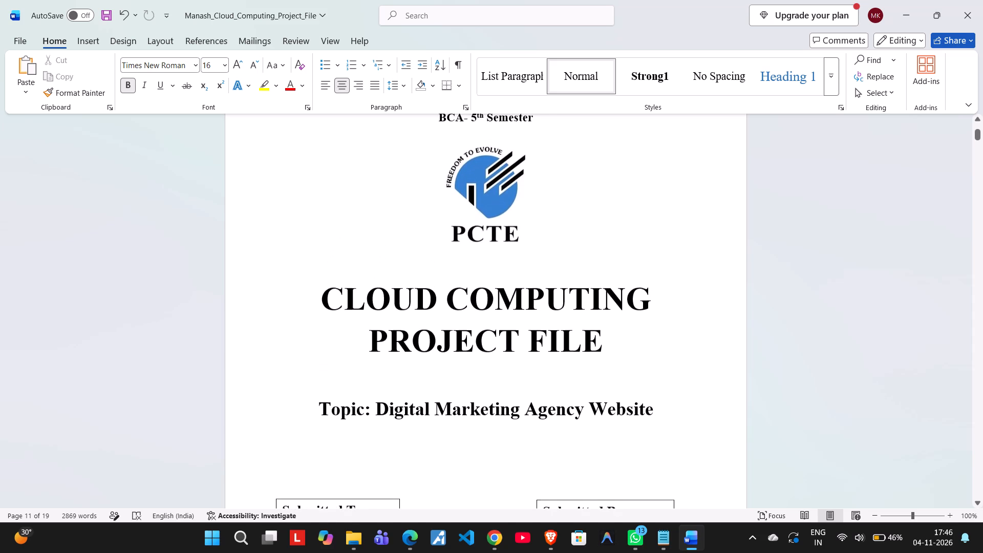
pyautogui.moveTo(597, 345); pyautogui.dragTo(272, 289)
pyautogui.click(174, 341)
pyautogui.scroll(-4, 674, 340)
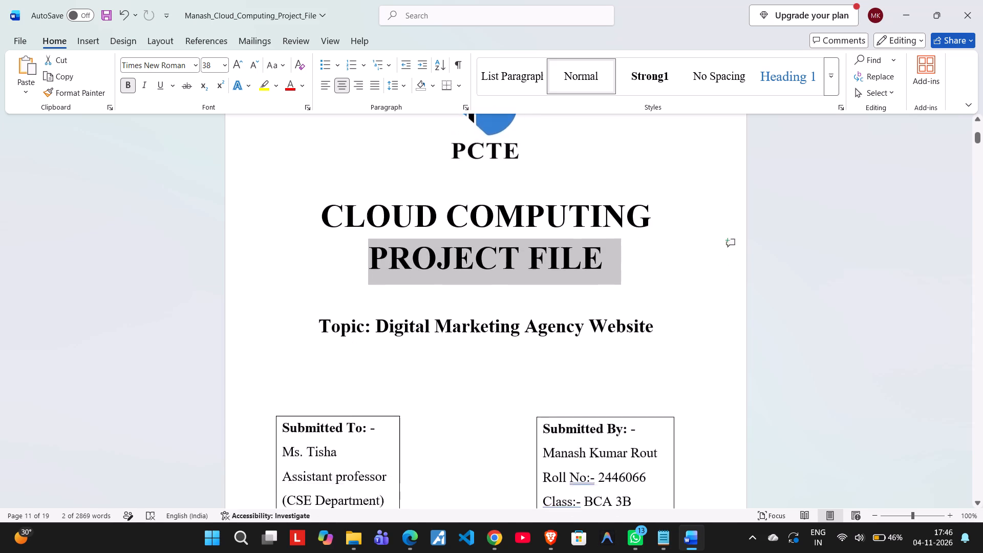
pyautogui.scroll(-4, 678, 349)
pyautogui.click(799, 360)
pyautogui.scroll(-3, 707, 368)
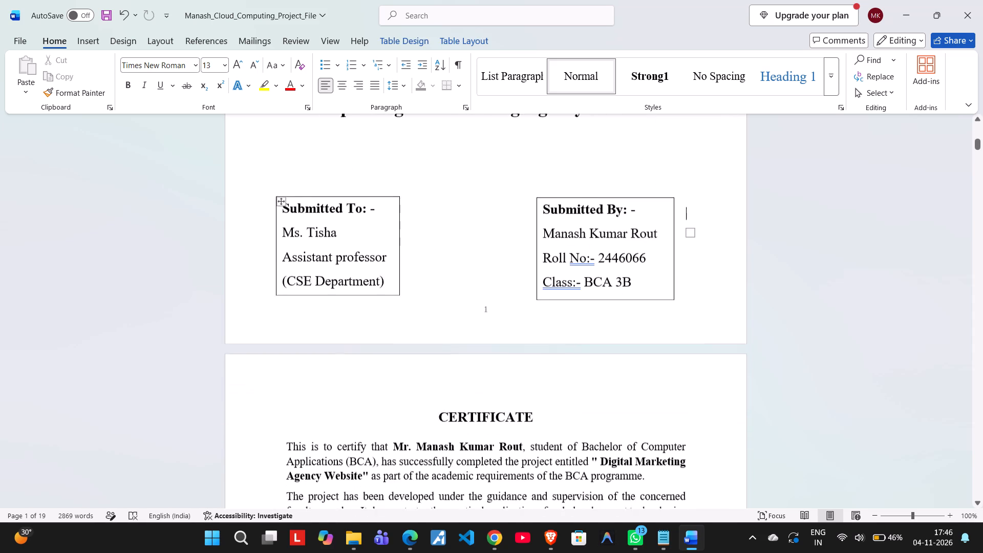
pyautogui.scroll(-3, 707, 368)
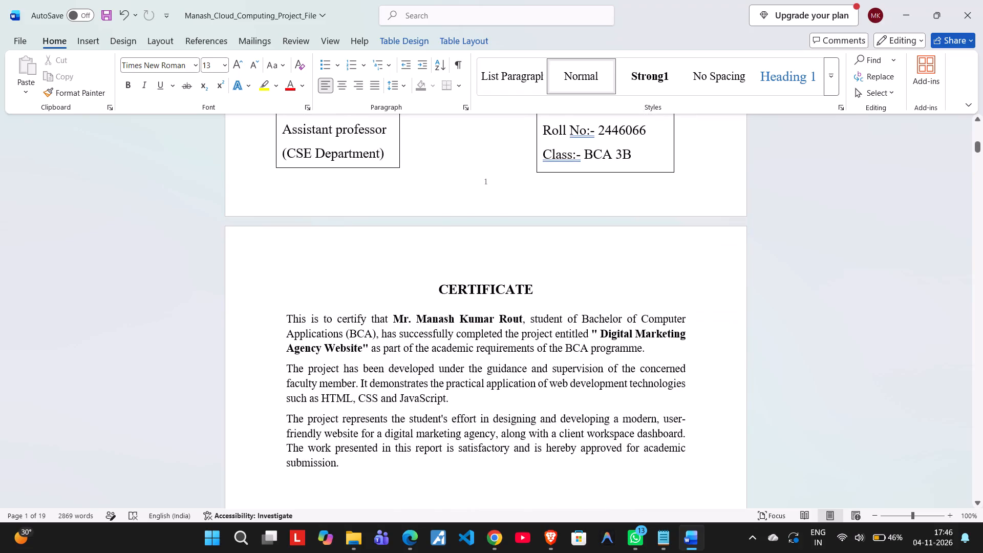
pyautogui.scroll(-3, 556, 396)
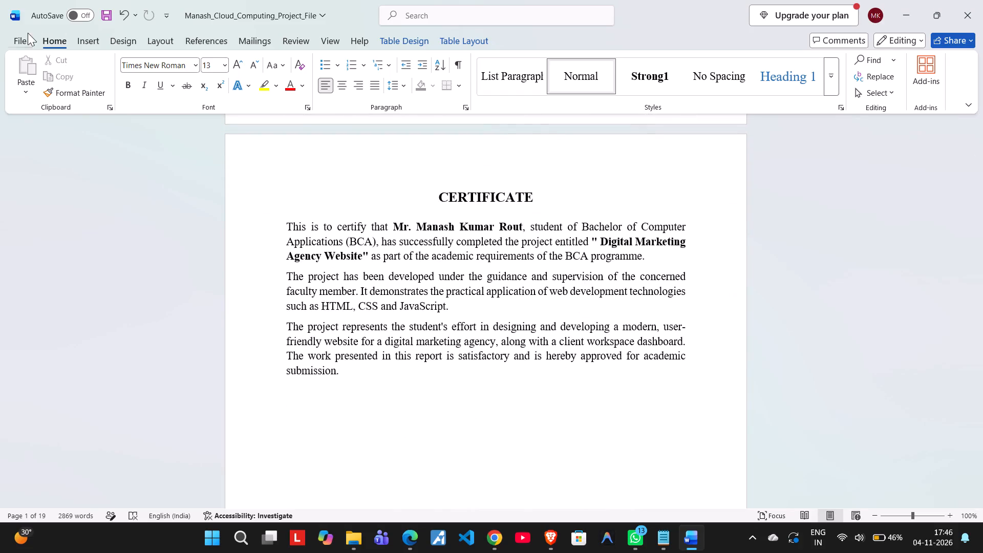
# Save a copy of the report as Manash_CC_Project_File in the Downloads folder, keeping the Word Document format.
pyautogui.click(23, 38)
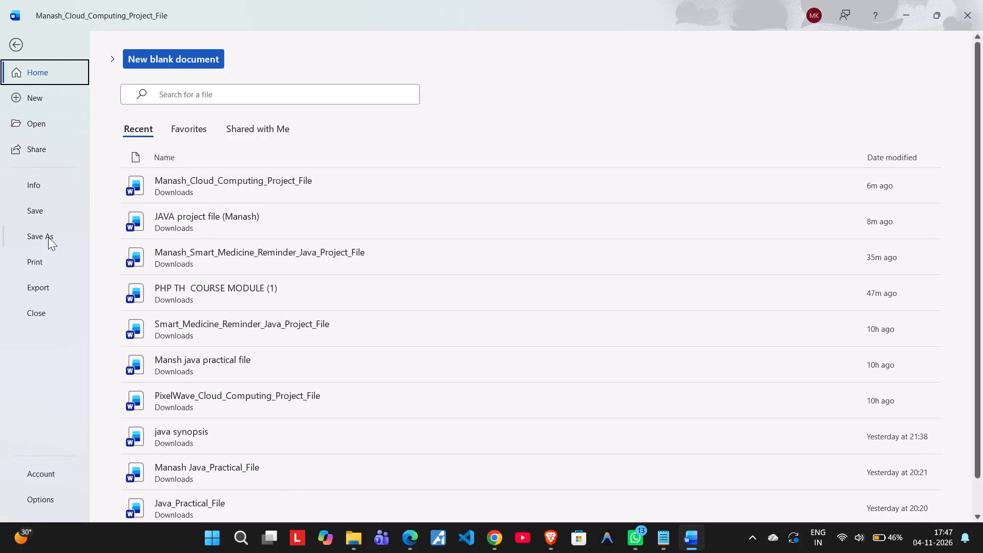
pyautogui.click(48, 237)
pyautogui.click(354, 128)
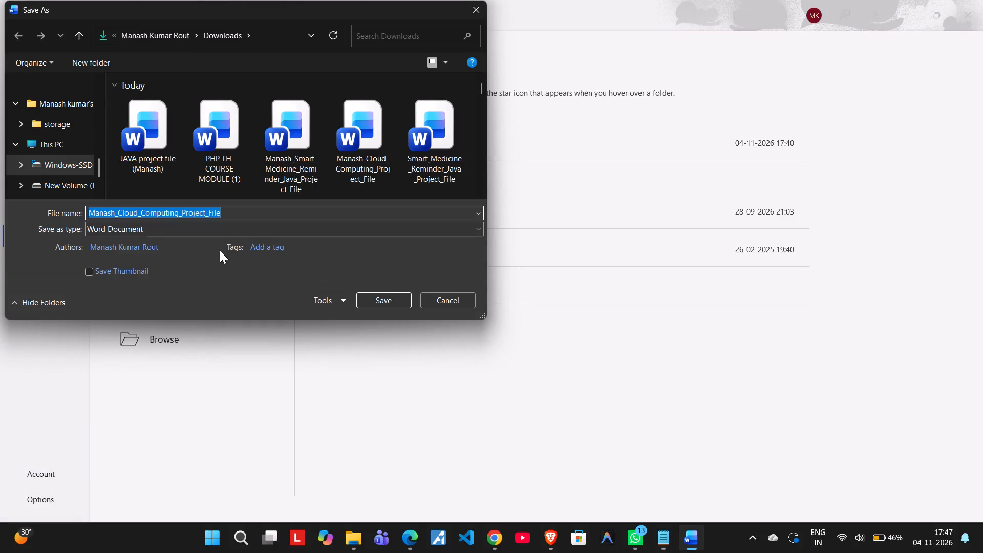
pyautogui.click(181, 209)
pyautogui.press('BackSpace')
pyautogui.press('BackSpace')
pyautogui.press('BackSpace')
pyautogui.press('BackSpace')
pyautogui.press('BackSpace')
pyautogui.press('BackSpace')
pyautogui.press('BackSpace')
pyautogui.press('BackSpace')
pyautogui.press('BackSpace')
pyautogui.press('BackSpace')
pyautogui.press('BackSpace')
pyautogui.press('BackSpace')
pyautogui.press('BackSpace')
pyautogui.press('BackSpace')
pyautogui.press('BackSpace')
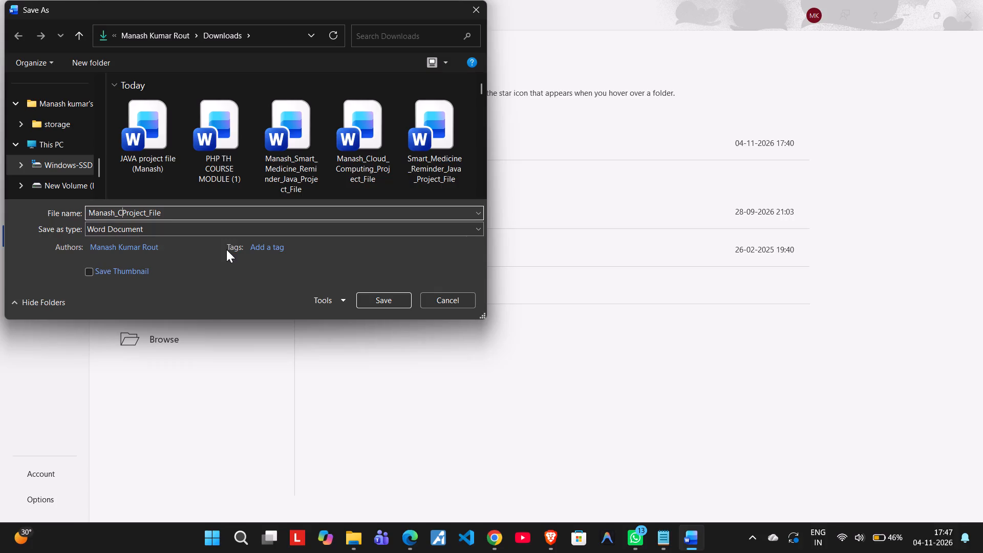
pyautogui.hotkey('shift', 'c')
pyautogui.hotkey('shift', '_')
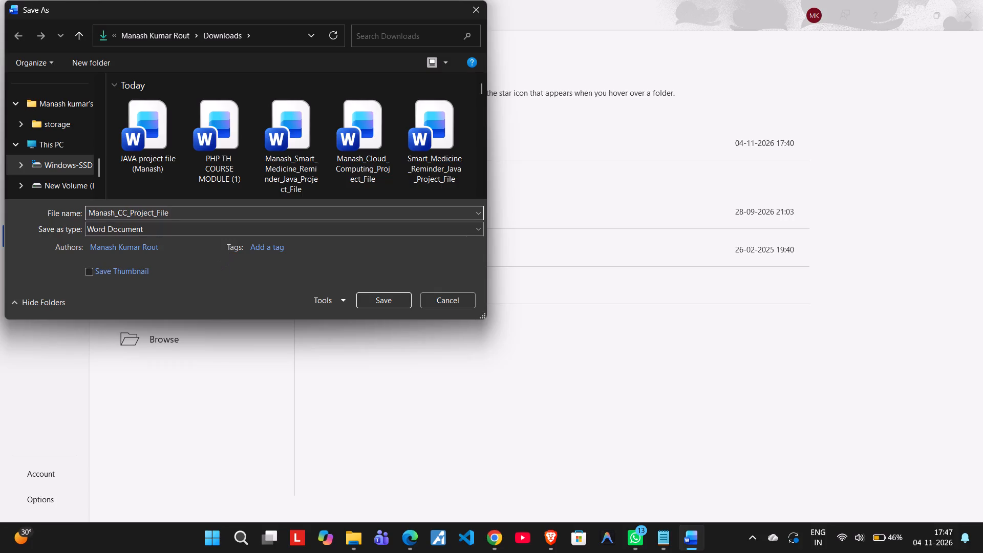
pyautogui.scroll(6, 46, 186)
pyautogui.scroll(-2, 53, 157)
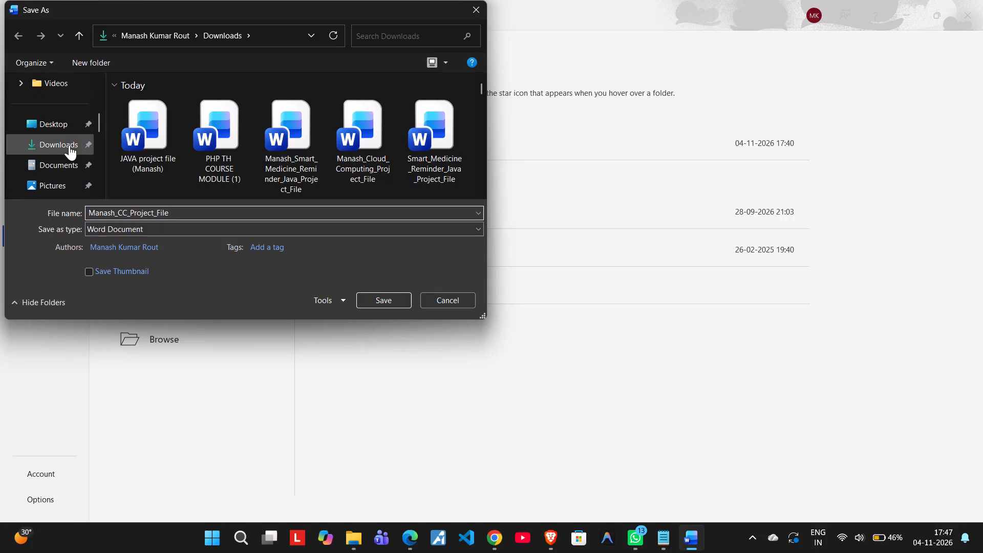
pyautogui.click(67, 138)
pyautogui.click(384, 301)
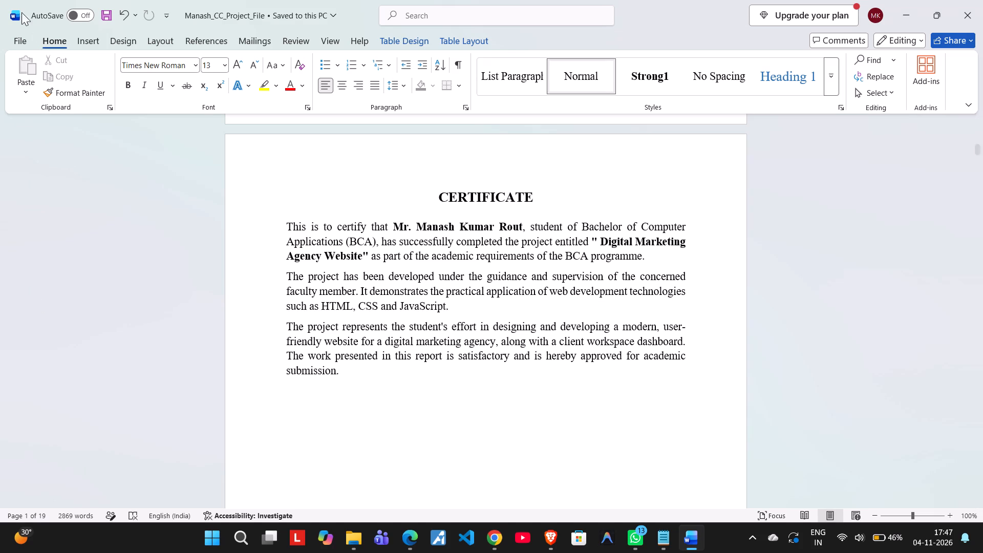
# Export the report as a PDF named Manash_CC_Project_File to the Downloads folder.
pyautogui.click(18, 40)
pyautogui.click(40, 283)
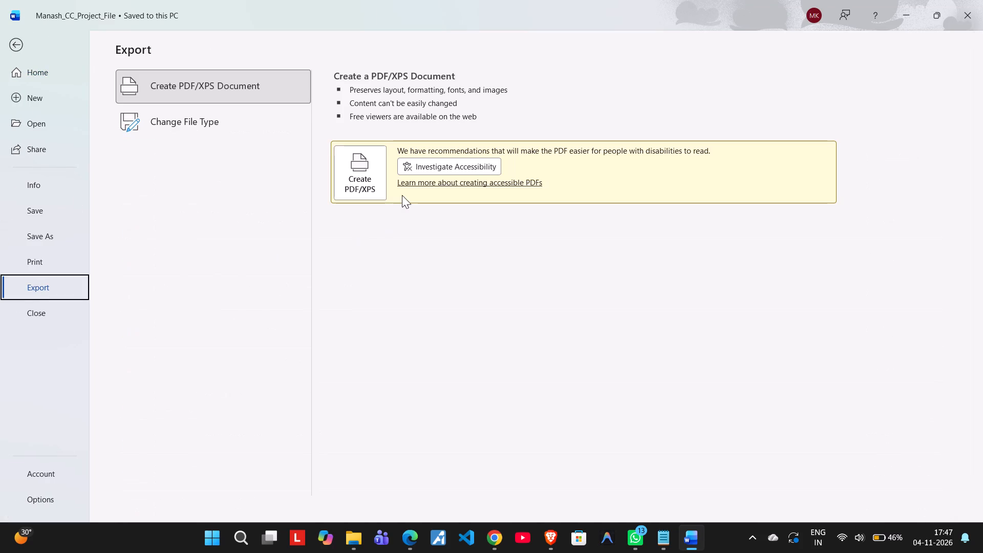
pyautogui.click(356, 175)
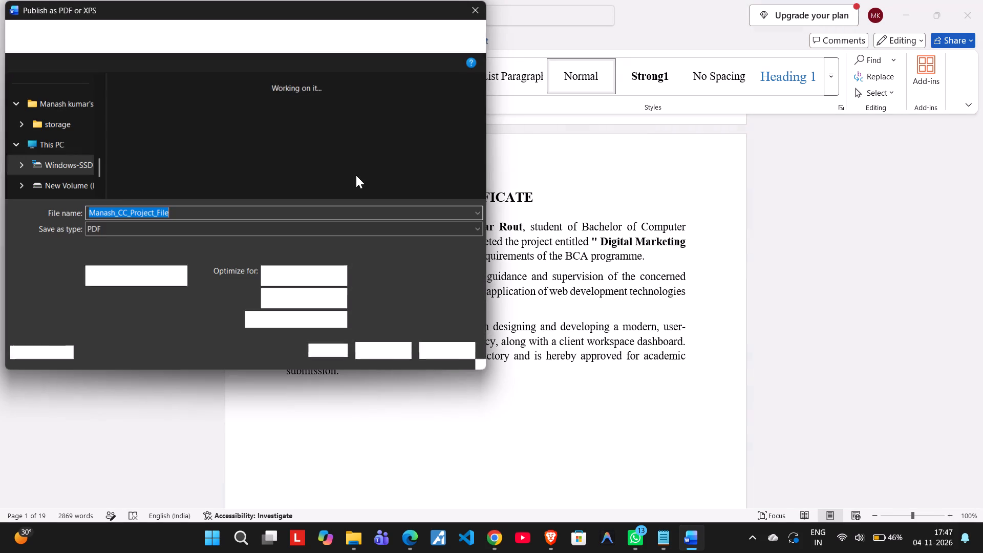
pyautogui.scroll(4, 65, 188)
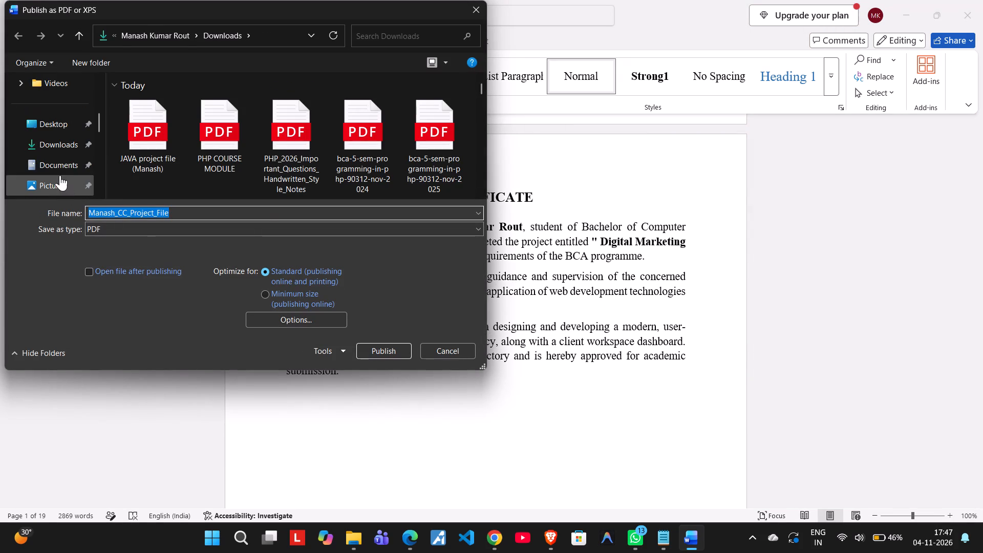
pyautogui.click(59, 150)
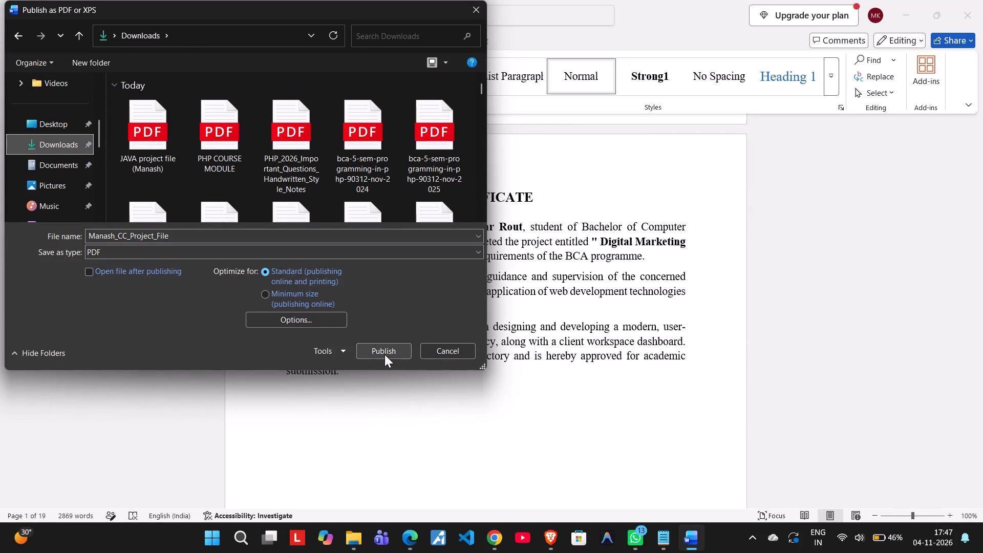
pyautogui.click(381, 350)
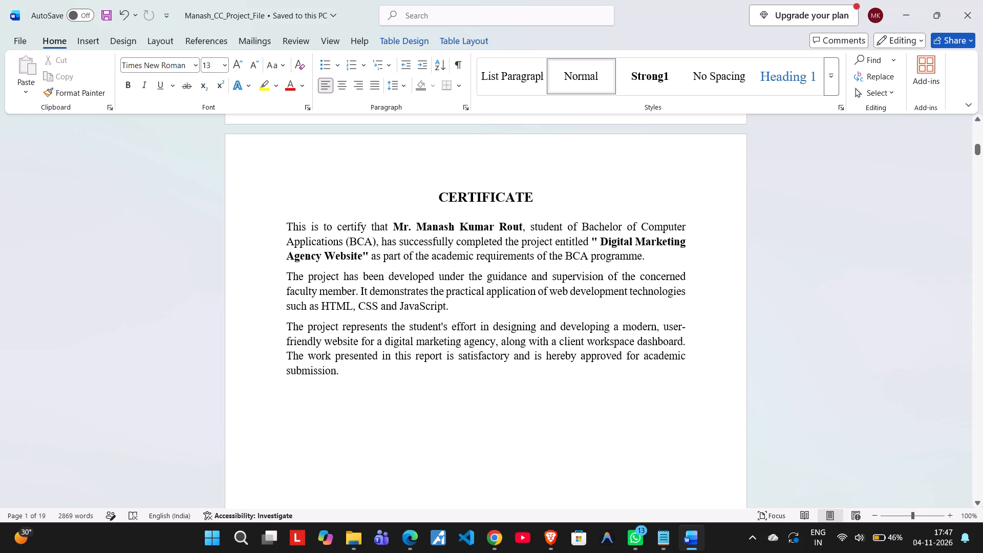
# Switch to File Explorer and copy the Manash_CC_Project_File PDF from the Downloads folder.
pyautogui.click(353, 540)
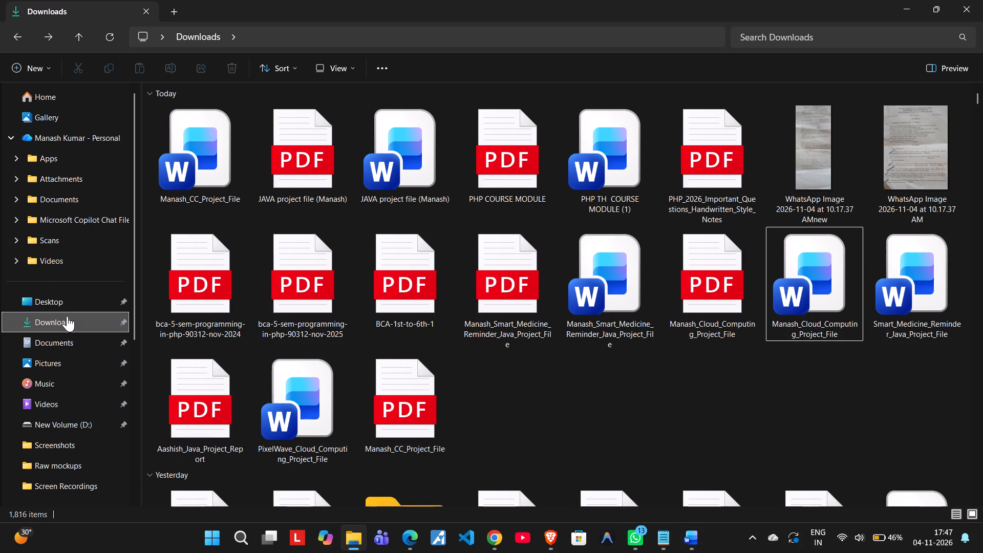
pyautogui.click(67, 316)
pyautogui.click(67, 316)
pyautogui.rightClick(221, 142)
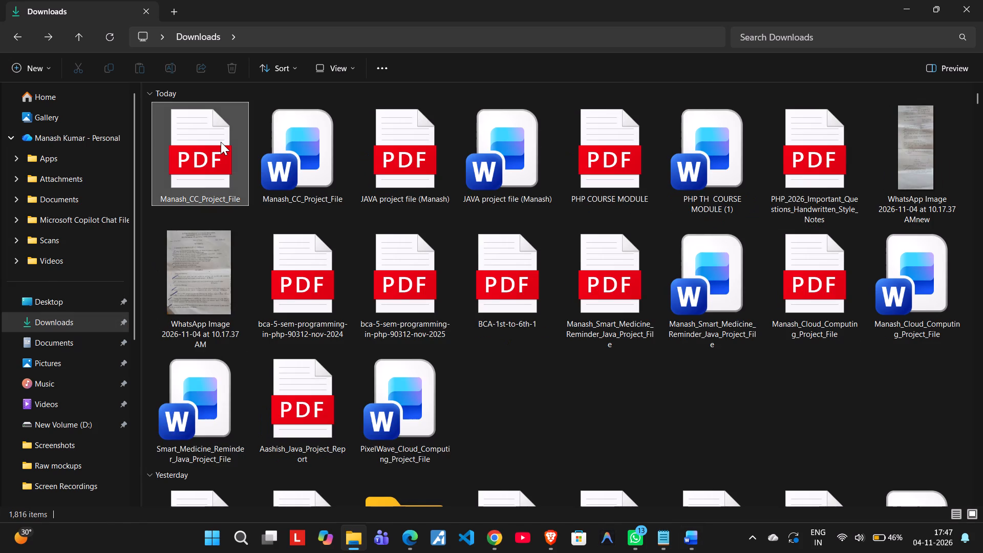
pyautogui.click(283, 80)
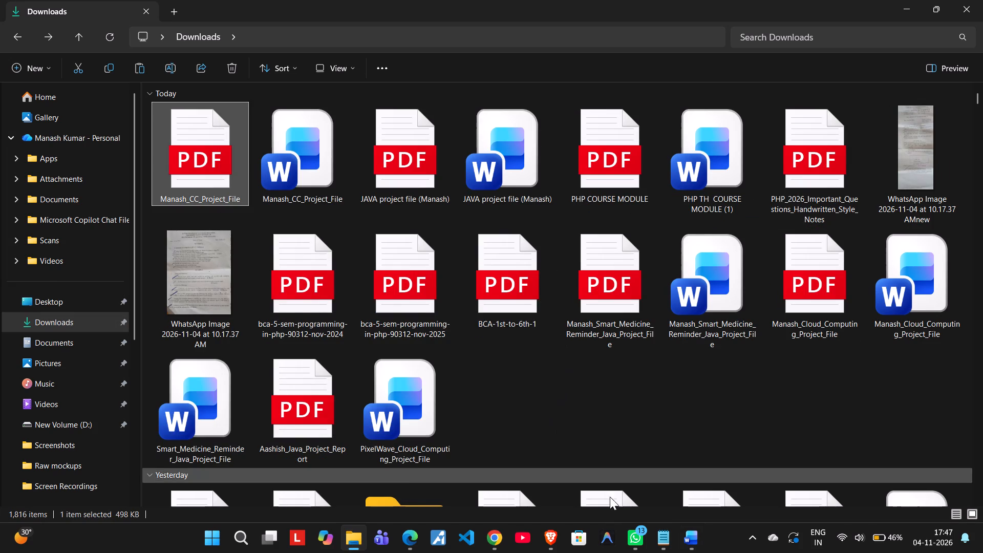
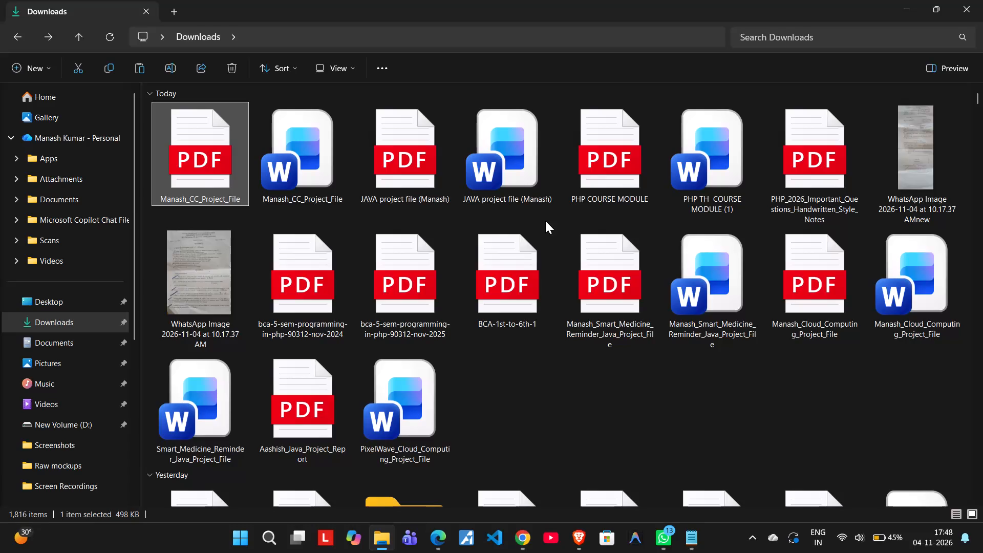
# Open the Manash Java_Practical_File Word document from the Downloads folder and look over its cover page and table of contents.
pyautogui.scroll(-2, 545, 221)
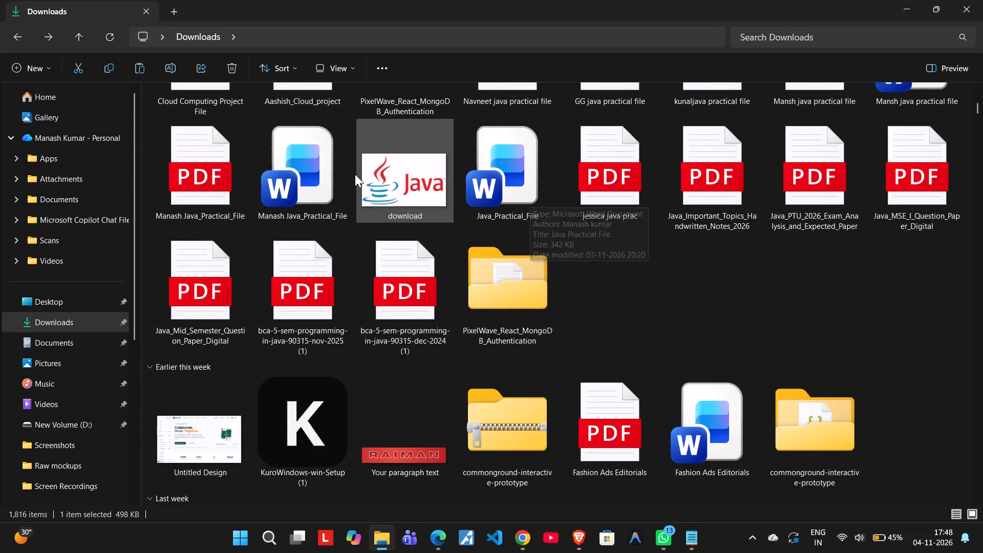
pyautogui.doubleClick(301, 167)
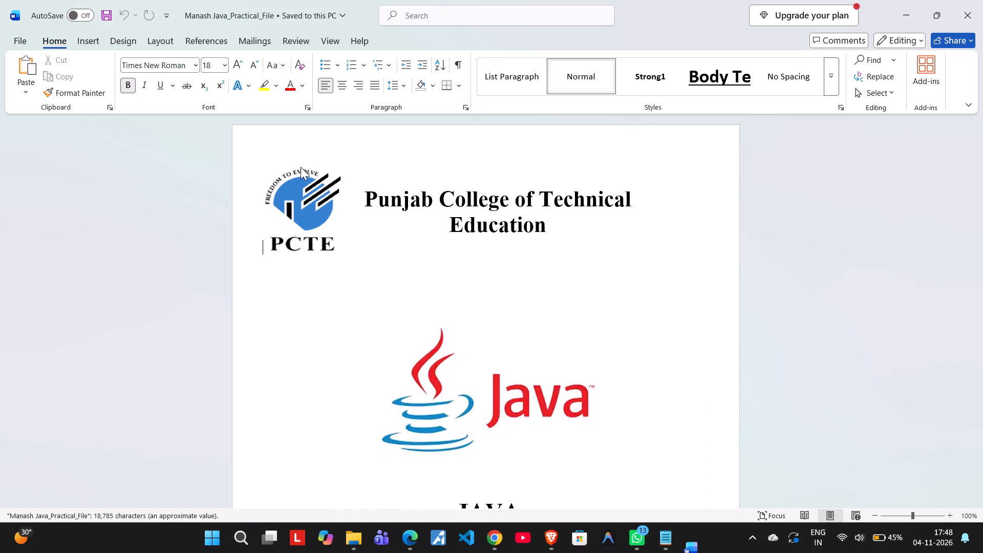
pyautogui.scroll(-19, 541, 340)
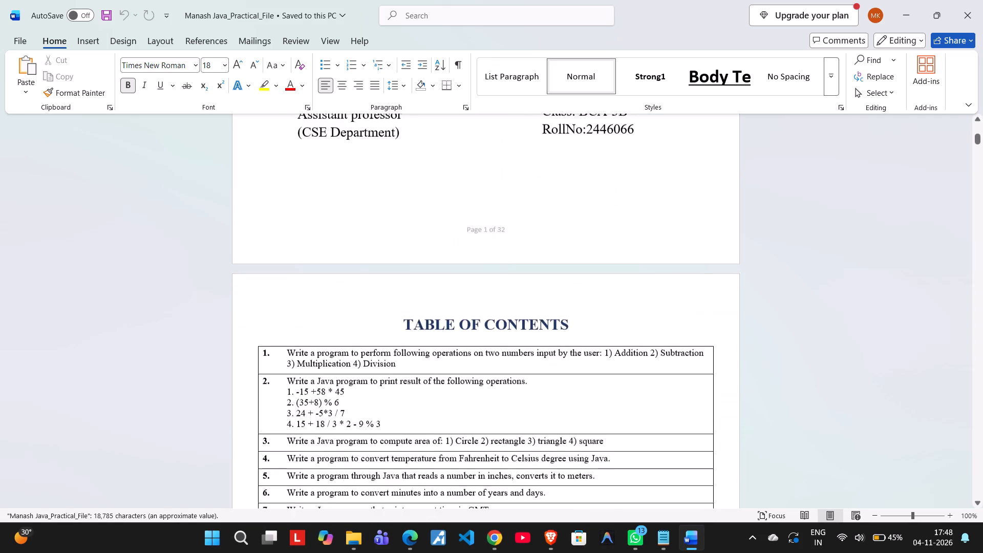
pyautogui.scroll(20, 542, 339)
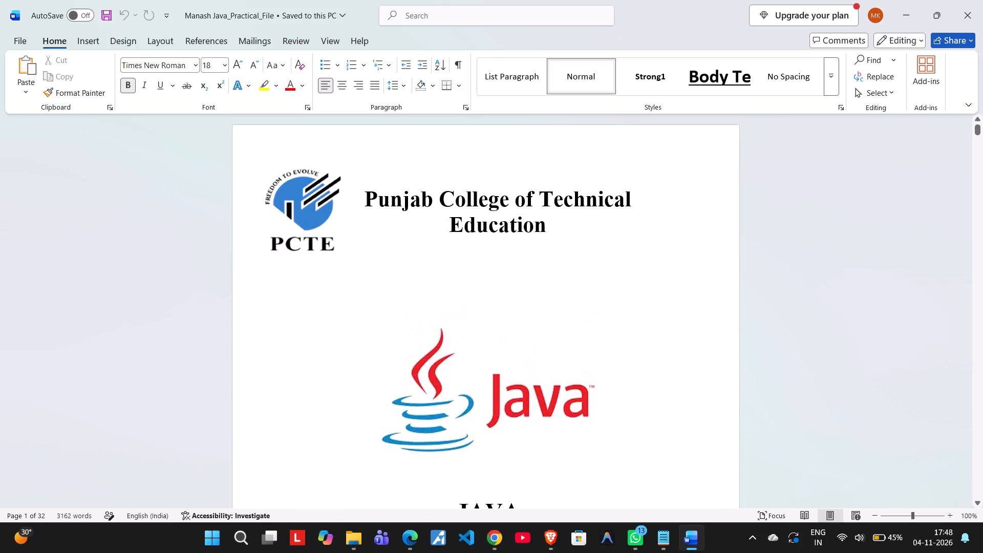
pyautogui.click(972, 9)
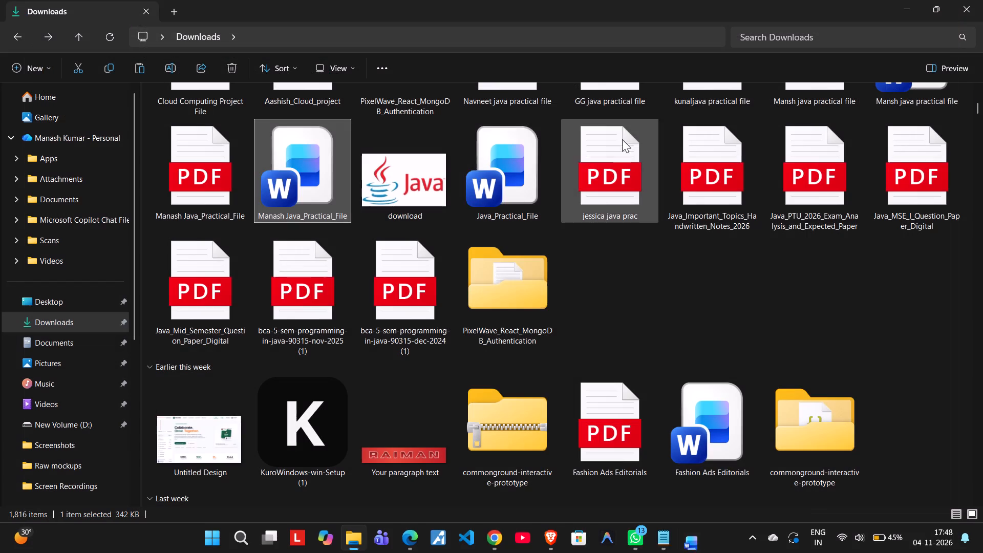